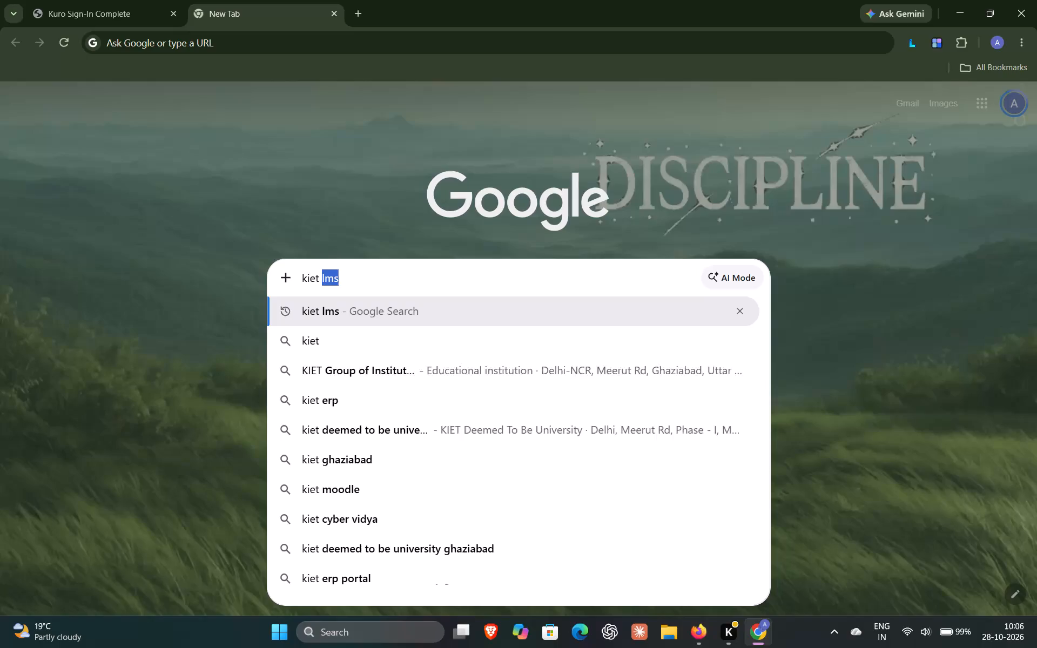
# Search Google for "kiet lms" and open the KIET-LMS site at lms.kiet.edu/moodle.
pyautogui.click(325, 309)
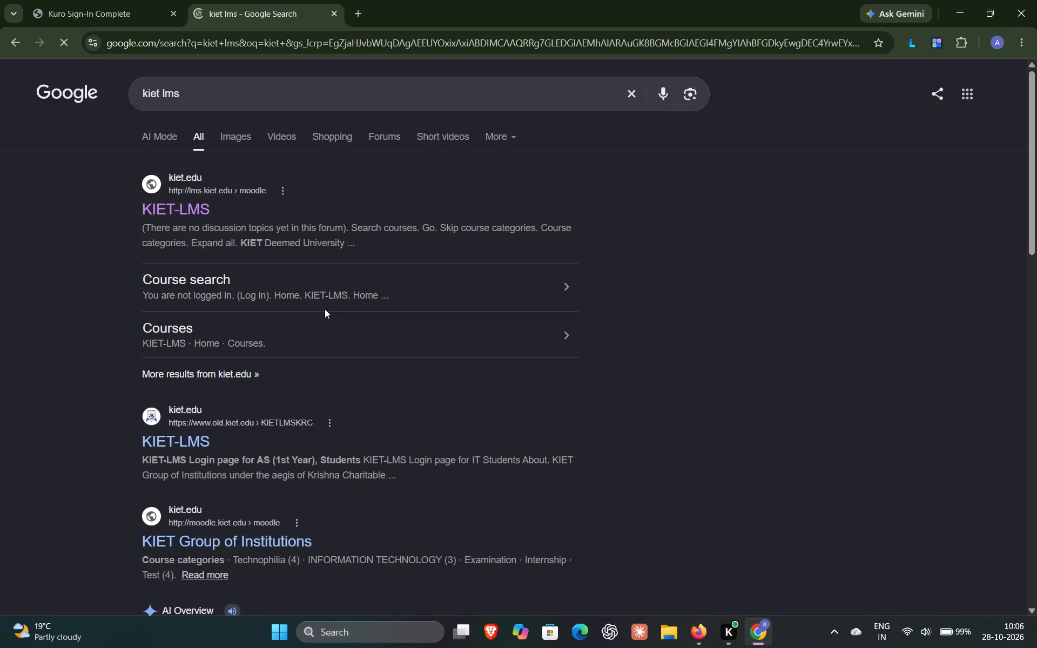
pyautogui.click(181, 213)
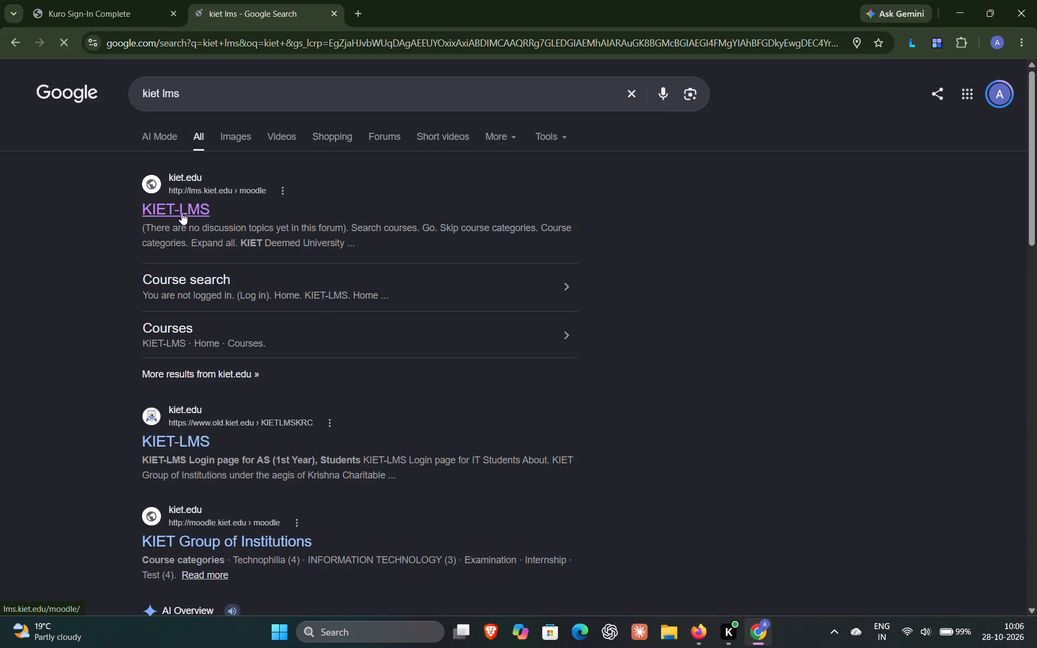
pyautogui.click(181, 213)
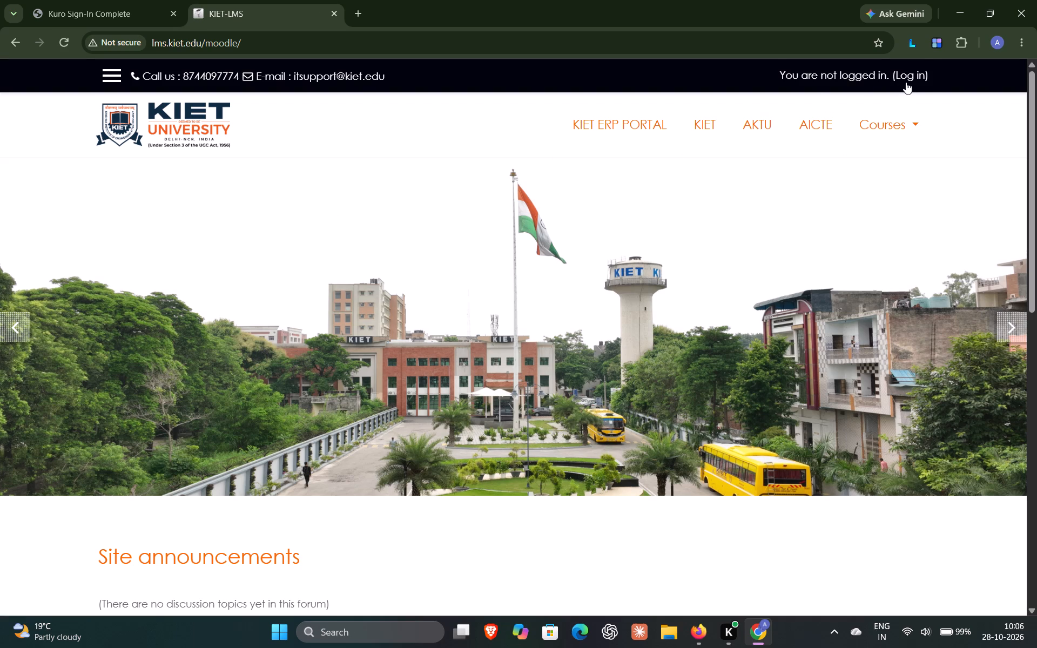
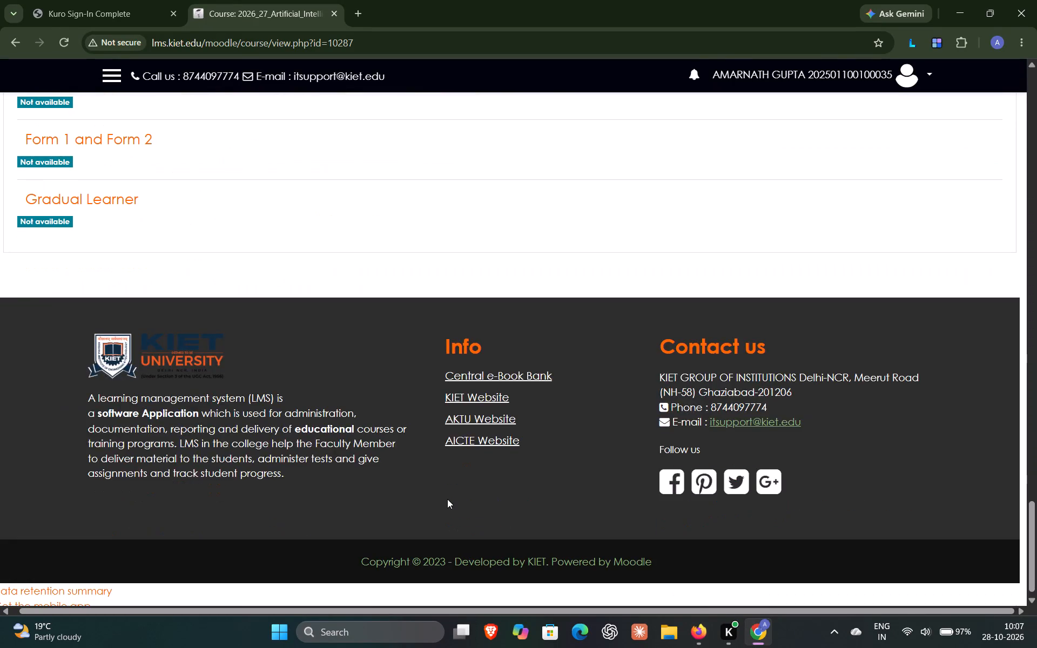
# Open the "Unit 4: Program 19 to 24" assignment from the course page's list of lab programs.
pyautogui.scroll(-2, 447, 499)
pyautogui.scroll(10, 447, 499)
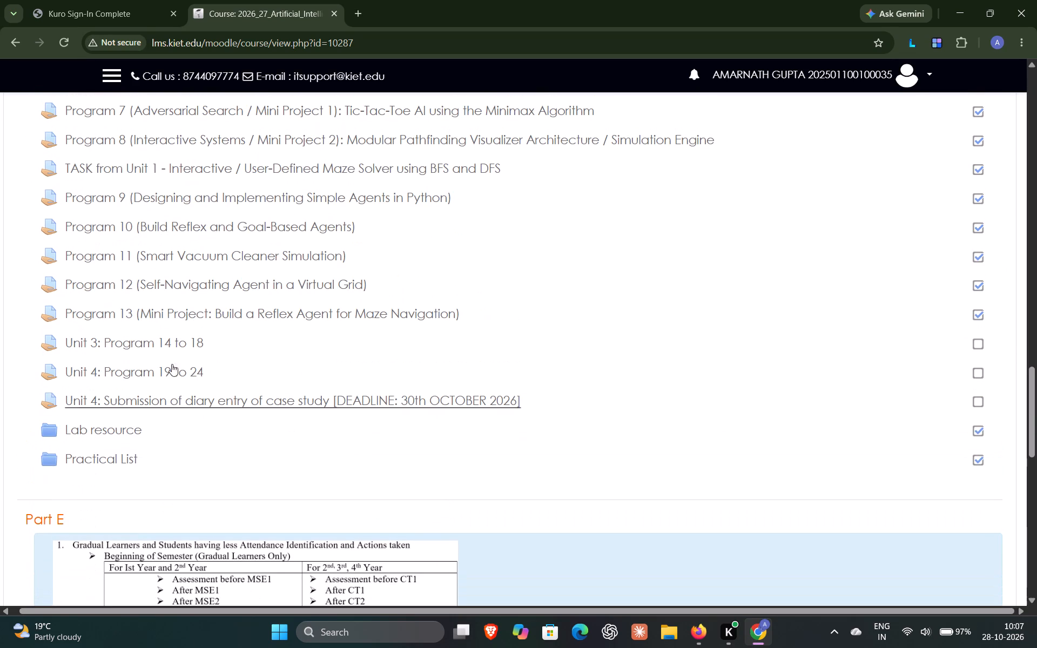
pyautogui.click(119, 370)
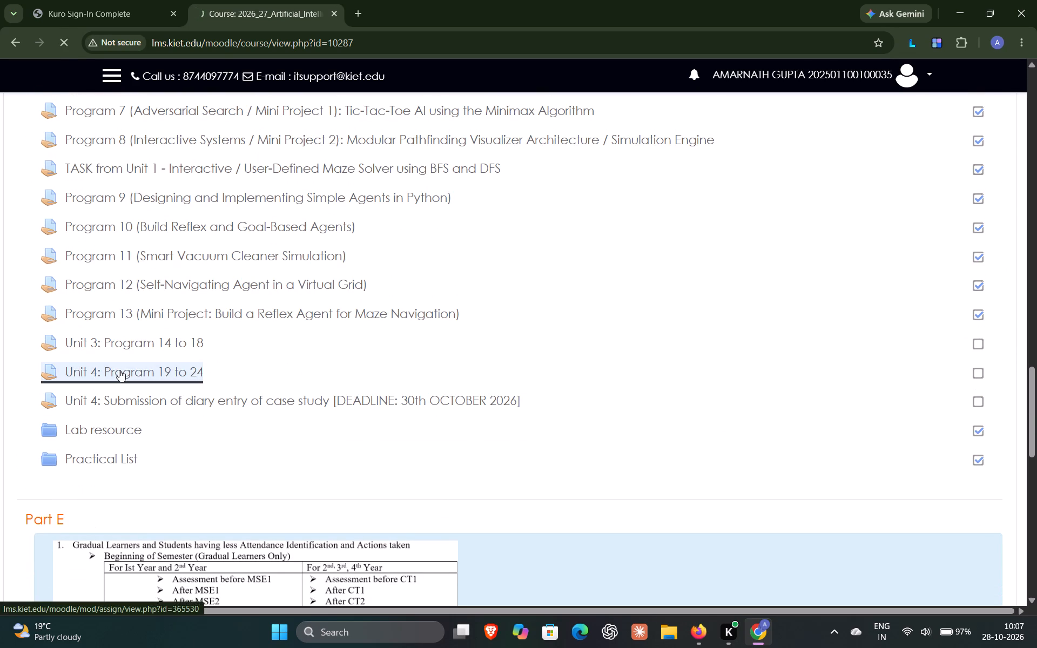
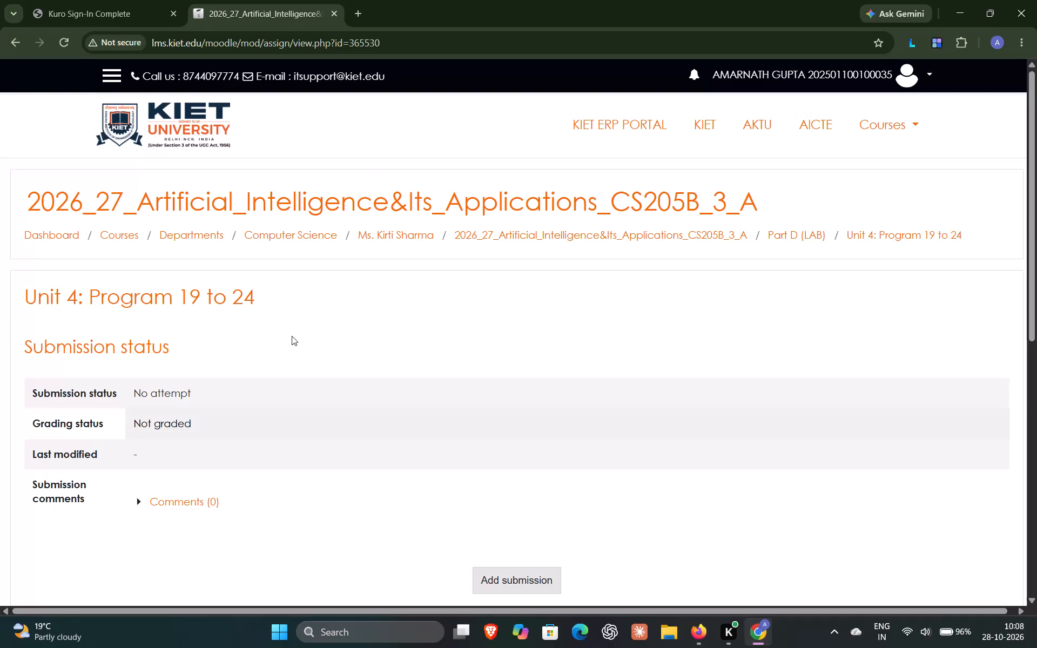
# Check the submission status of the Unit 4: Program 19 to 24 assignment and return to the course page.
pyautogui.scroll(-7, 233, 325)
pyautogui.scroll(2, 233, 325)
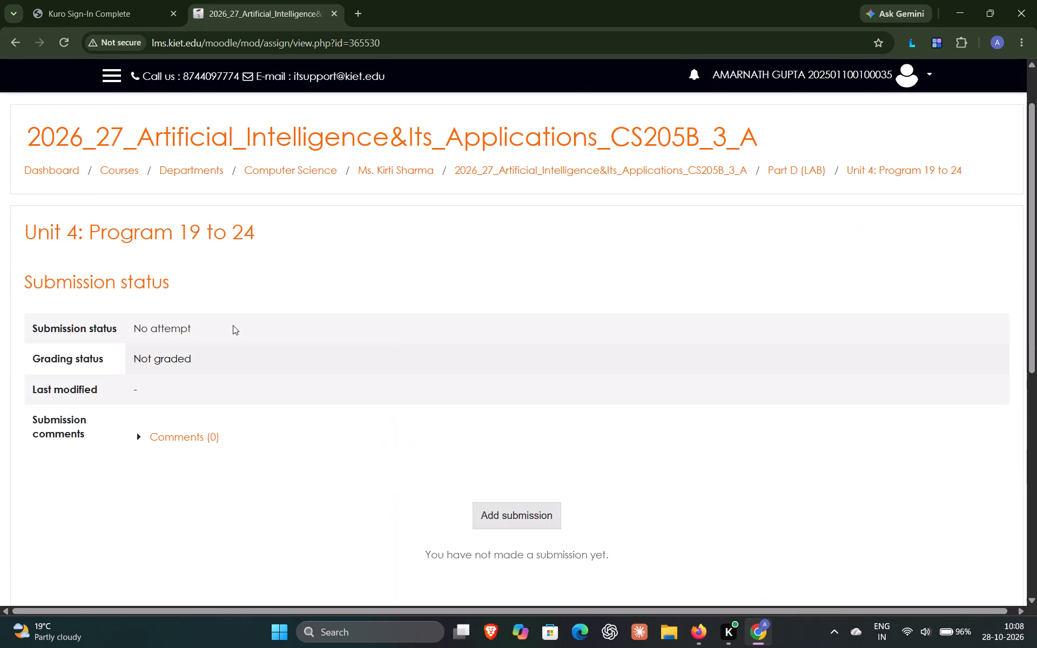
pyautogui.click(14, 39)
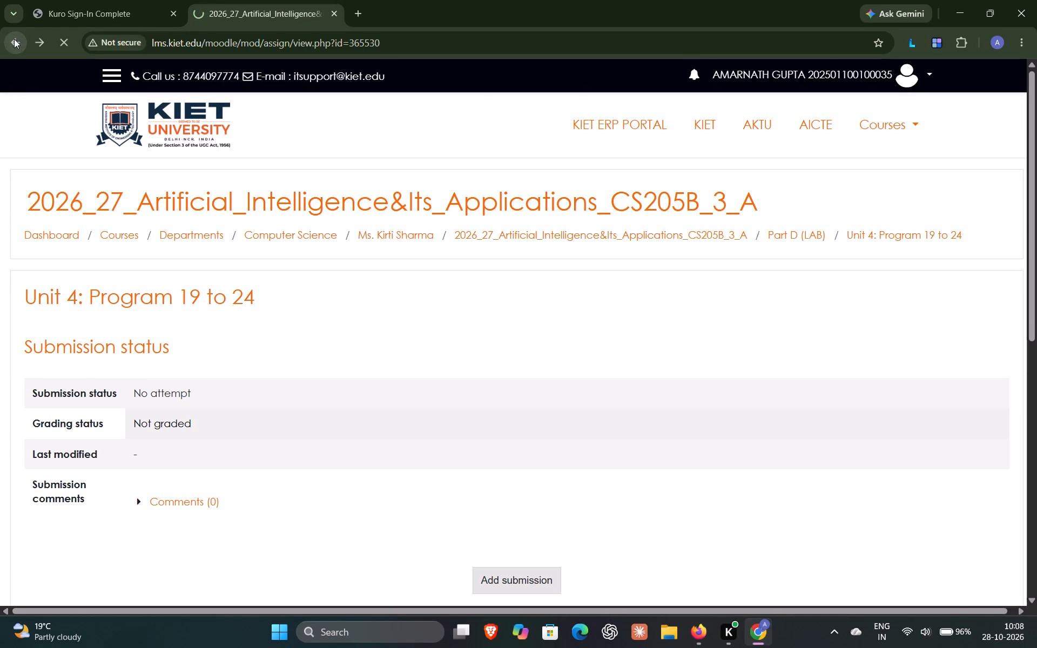
# Open a new browser tab alongside the course page.
pyautogui.click(359, 10)
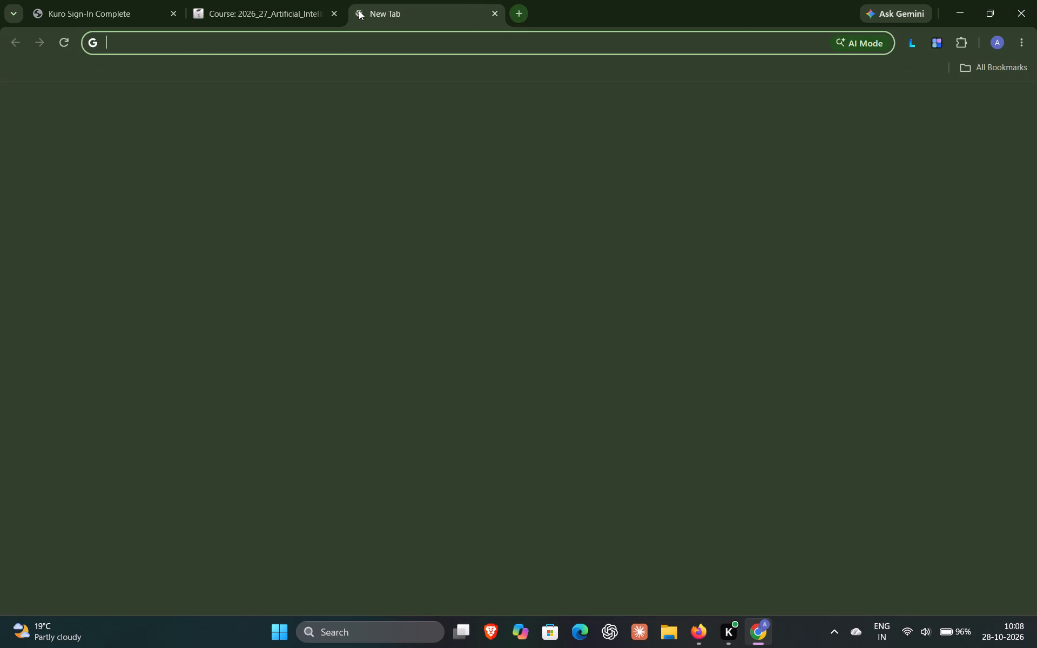
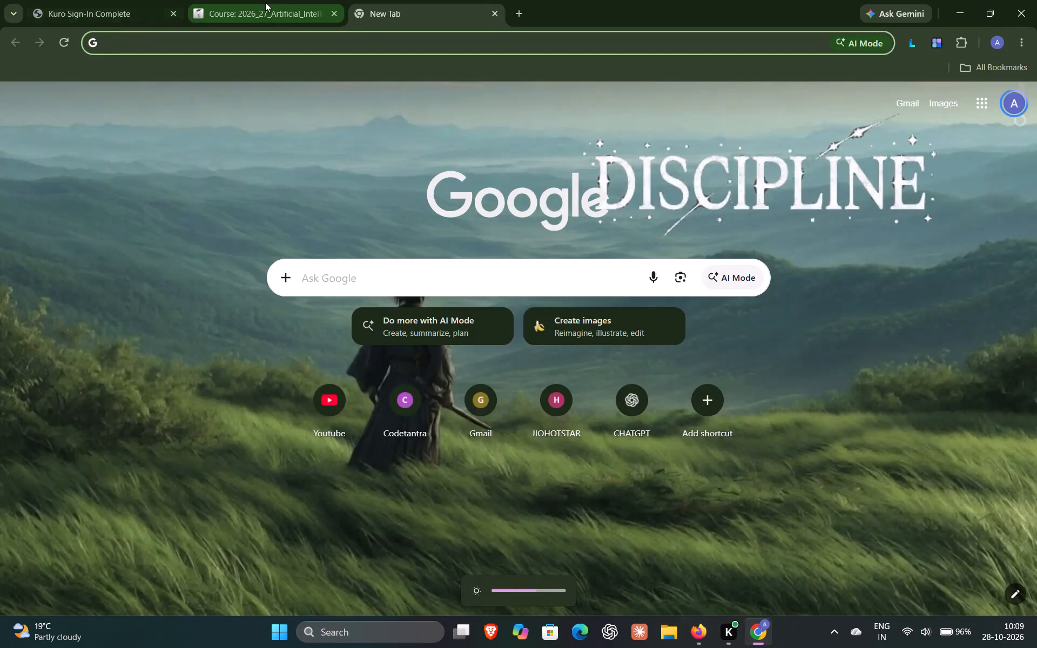
# Open the shared folder "CS205B AI and Its Applications" in Google Drive, using the new browser tab.
pyautogui.click(265, 2)
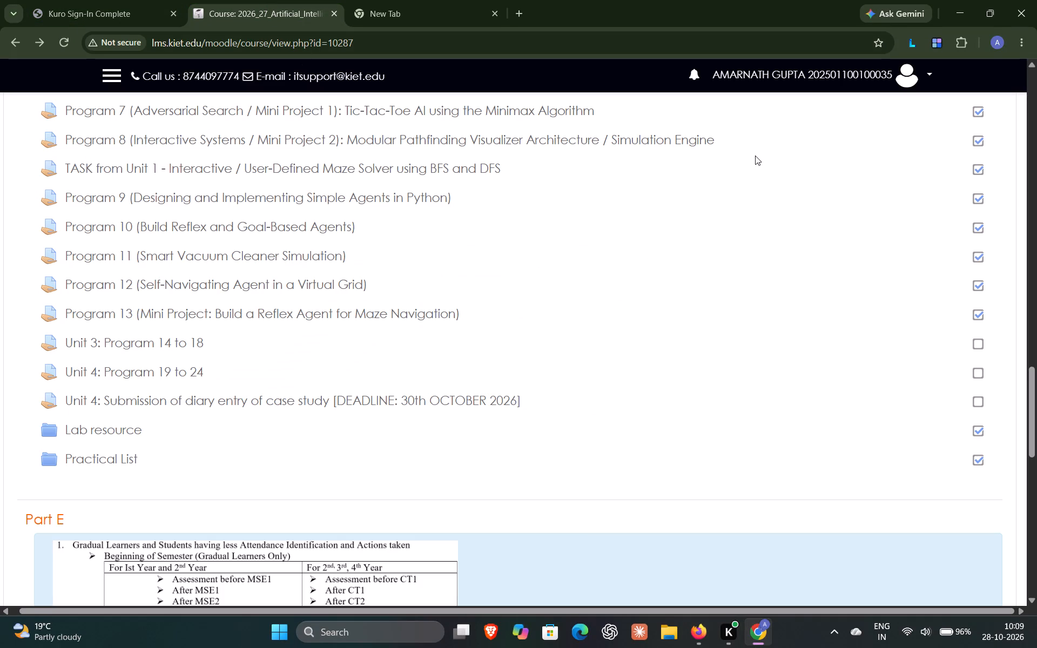
pyautogui.click(394, 8)
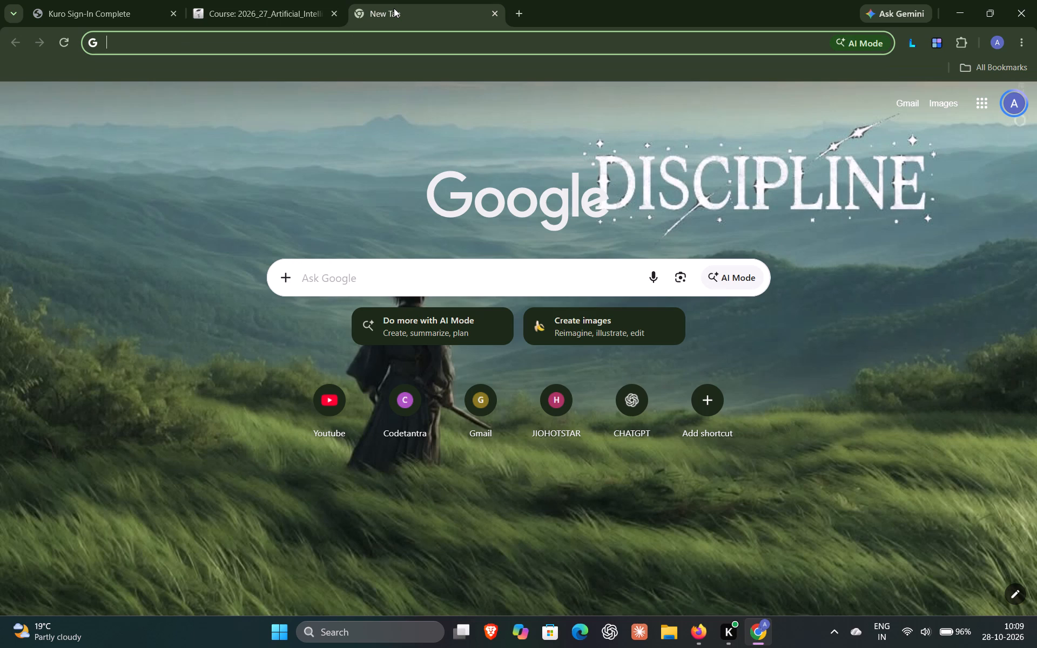
pyautogui.click(982, 109)
pyautogui.click(907, 188)
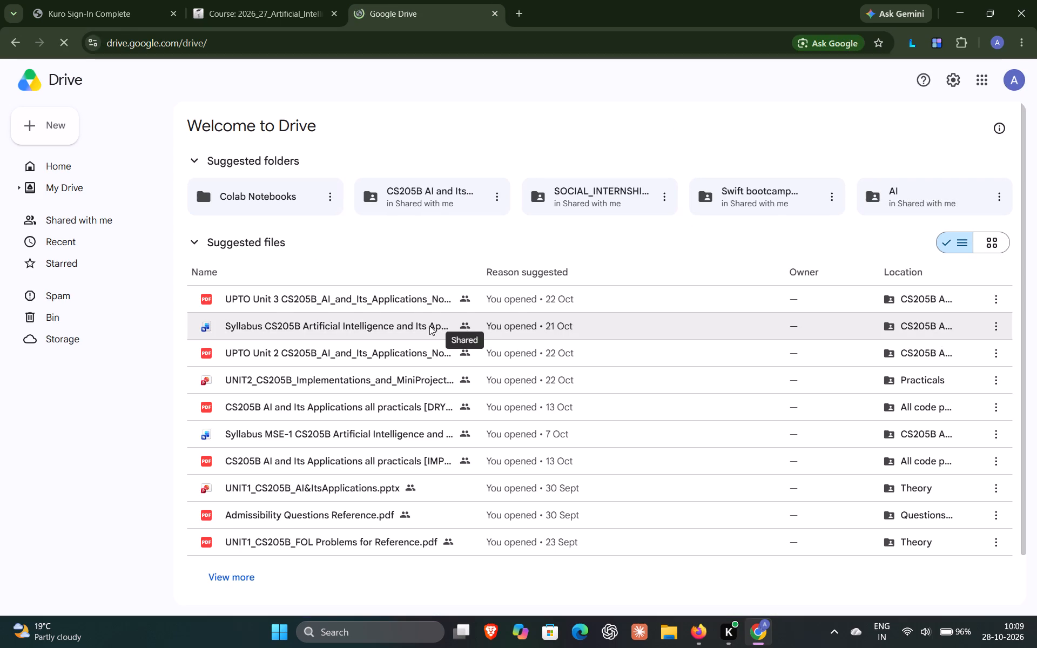
pyautogui.doubleClick(412, 186)
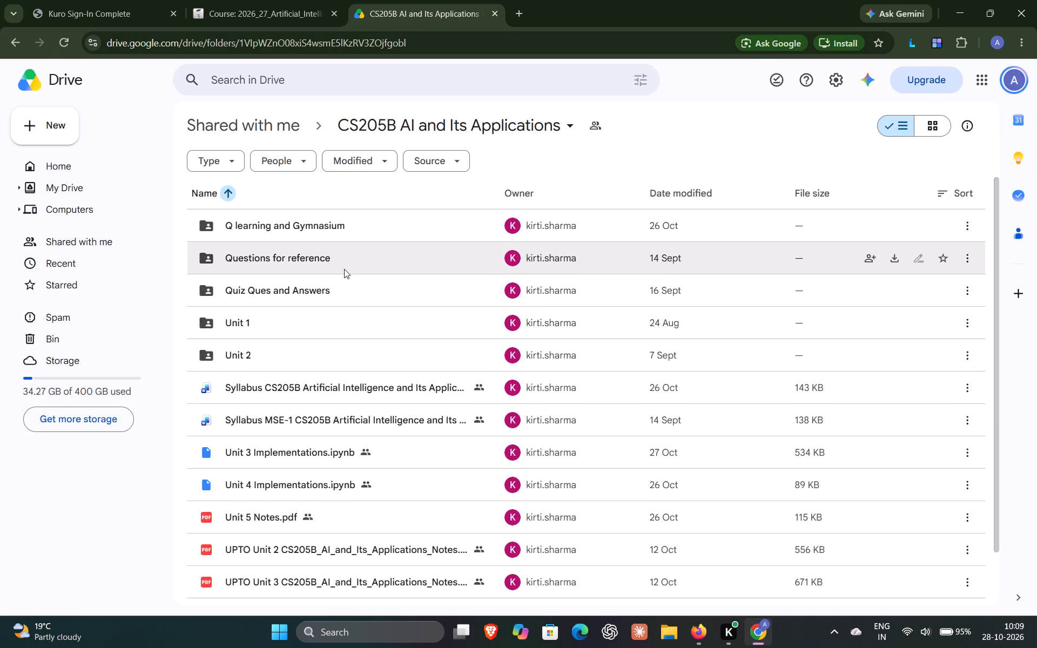
# Open the file Unit 3 Implementations.ipynb from the shared course folder in Google Colab.
pyautogui.scroll(-3, 344, 269)
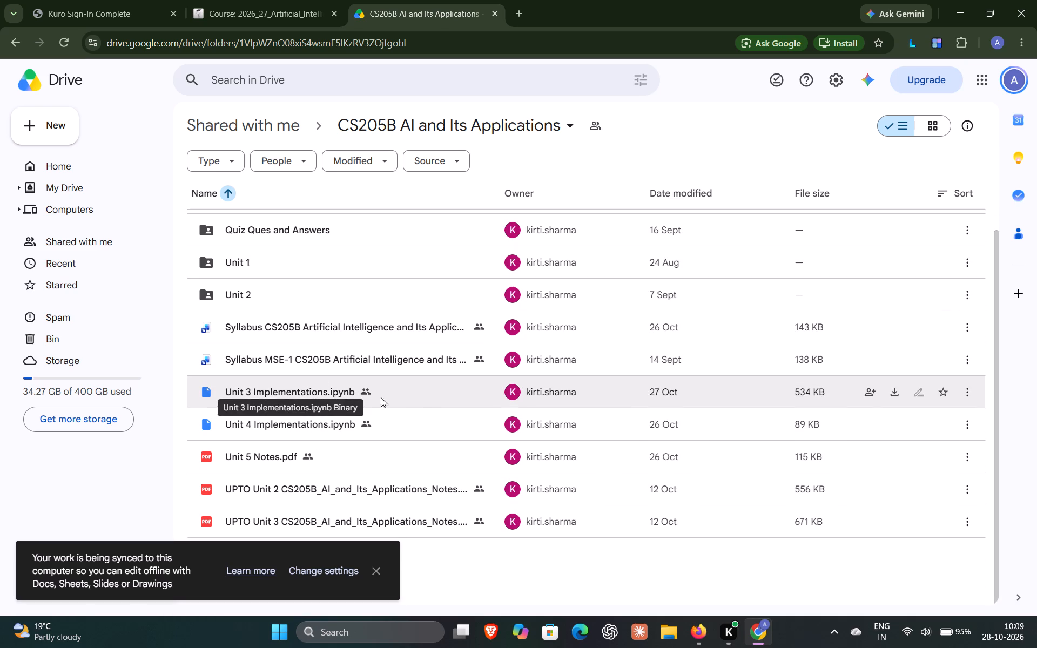
pyautogui.doubleClick(420, 394)
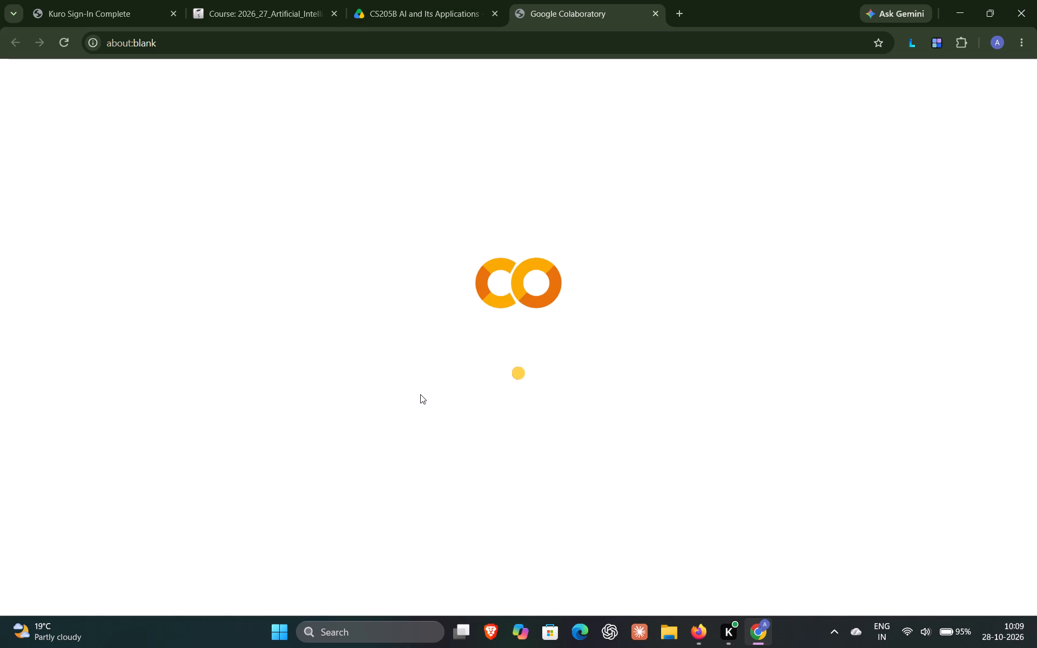
pyautogui.click(481, 404)
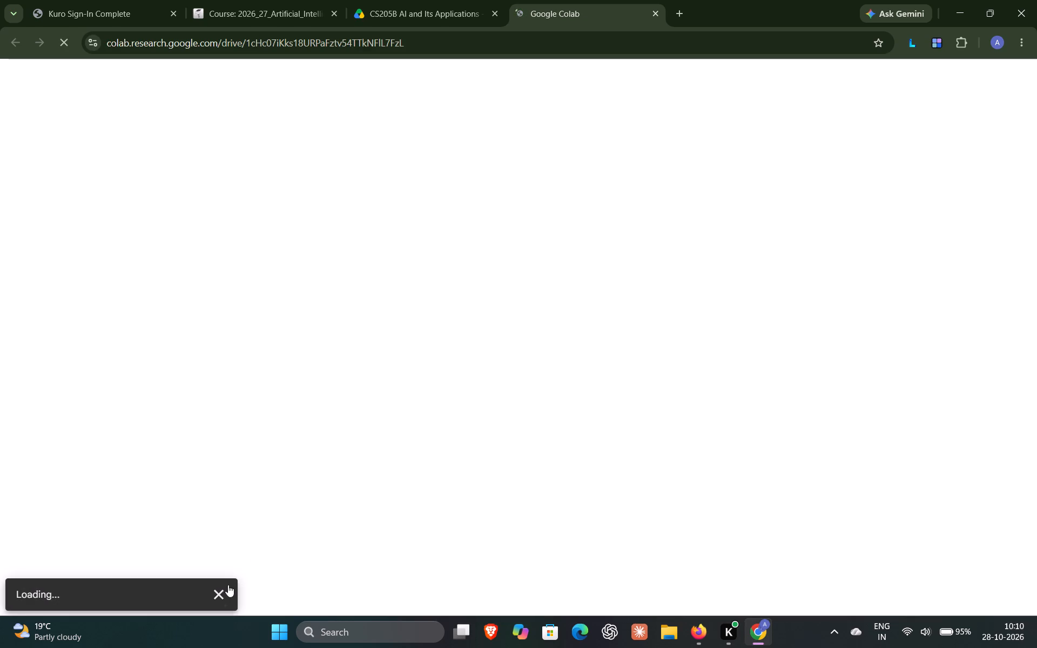
pyautogui.click(216, 595)
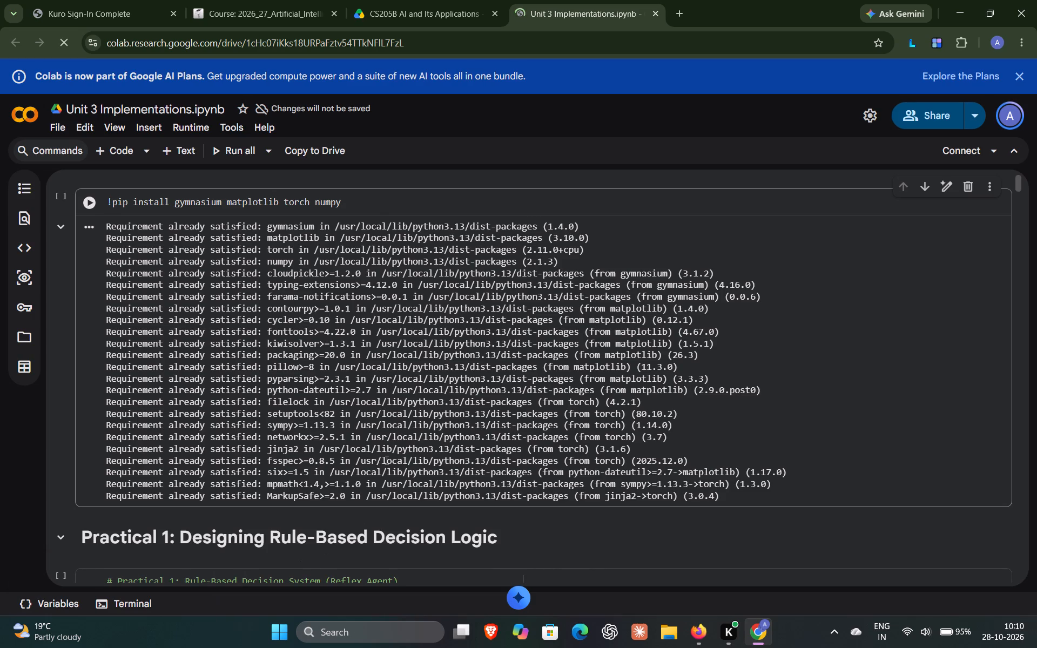
# Read through the Unit 3 notebook from the package installation cell to the start of Practical 3: Deep Q-Networks (DQN).
pyautogui.scroll(-1, 386, 460)
pyautogui.scroll(5, 286, 292)
pyautogui.scroll(-6, 286, 292)
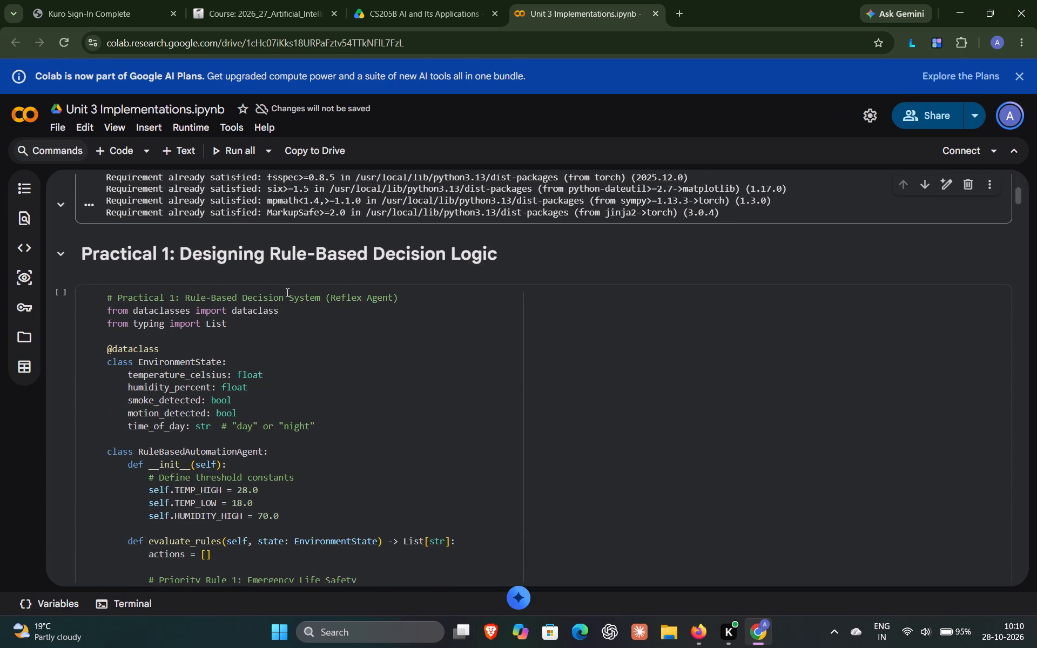
pyautogui.scroll(-19, 286, 292)
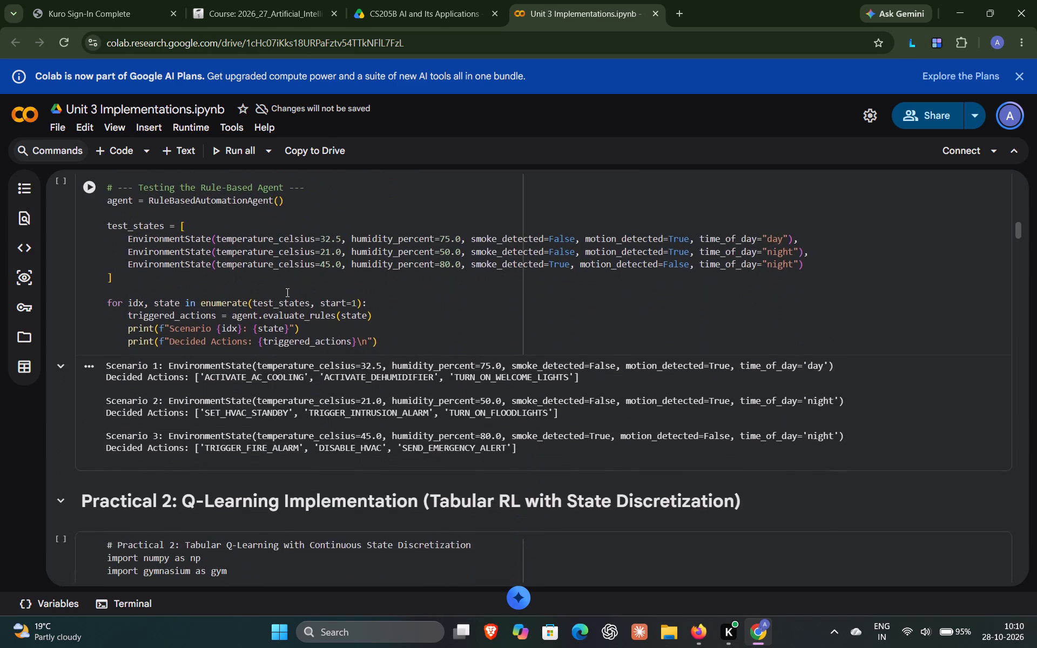
pyautogui.scroll(-5, 286, 292)
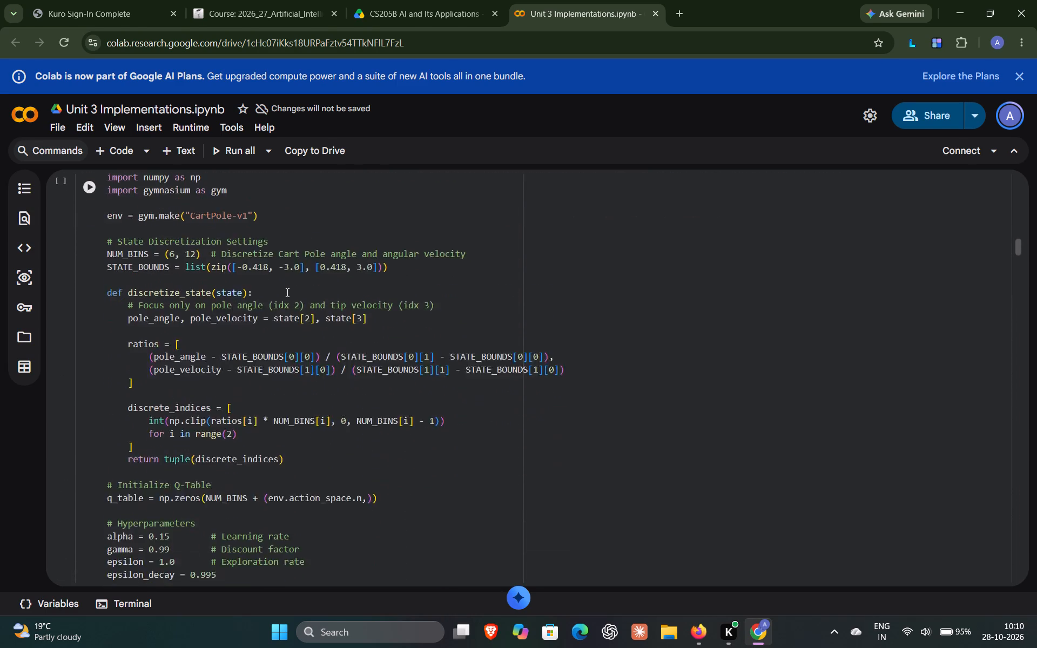
pyautogui.scroll(-10, 286, 292)
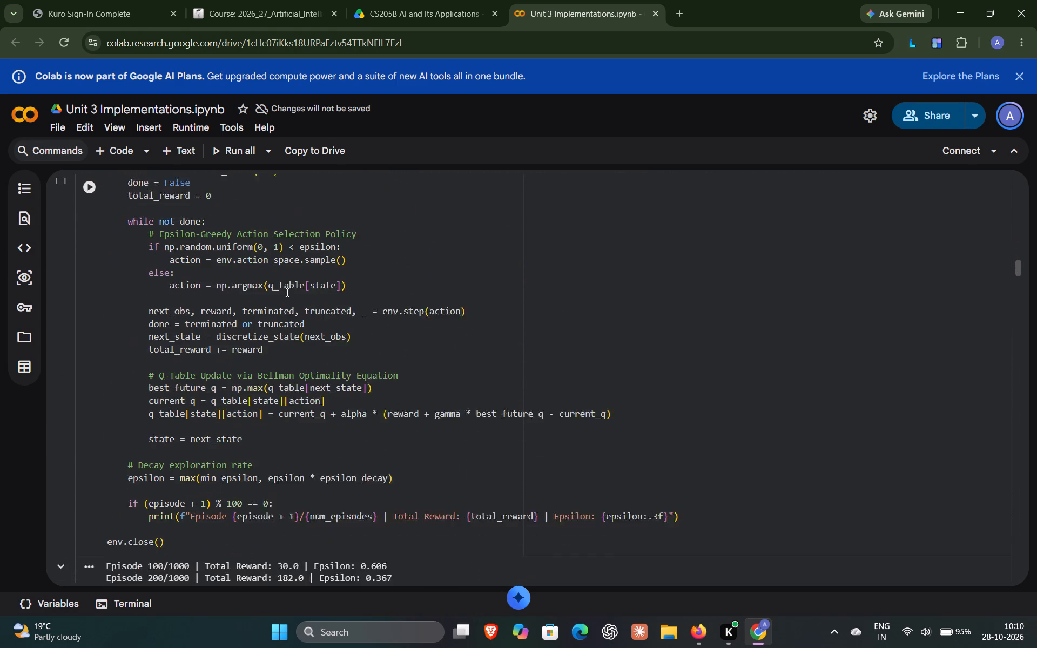
pyautogui.scroll(-10, 286, 292)
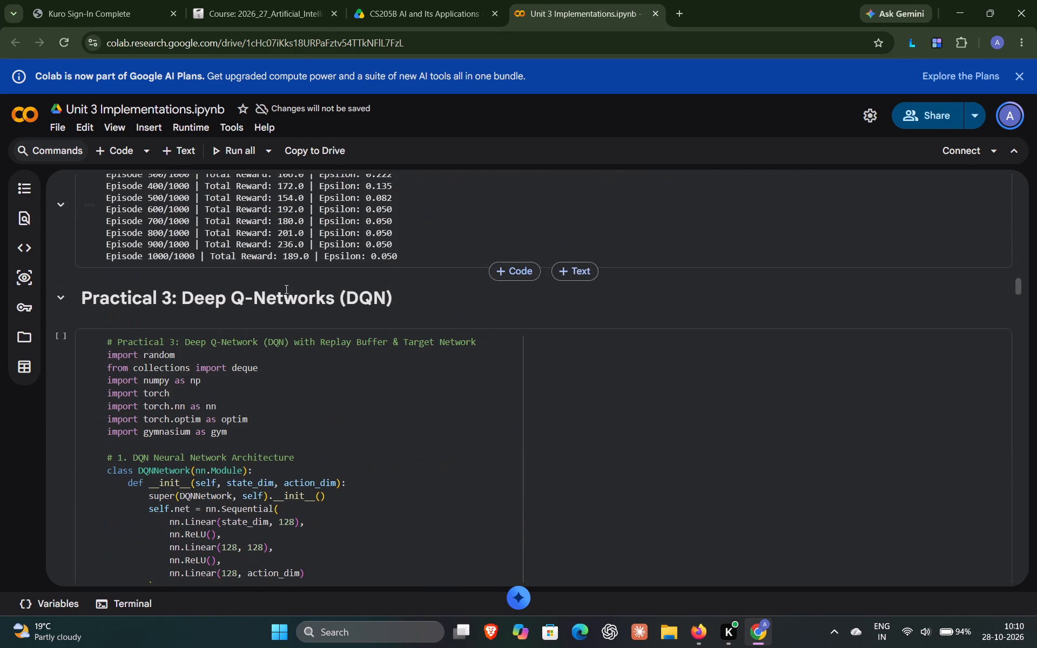
# Check the Unit 3: Program 14 to 18 entry in the LMS course page's assignment list.
pyautogui.click(401, 0)
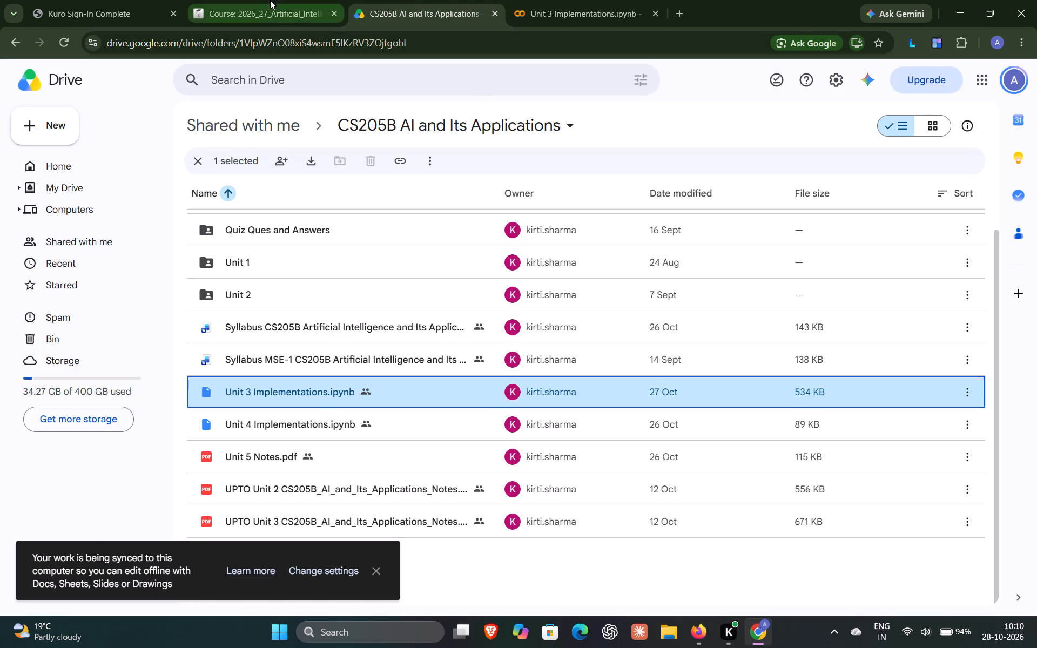
pyautogui.click(270, 0)
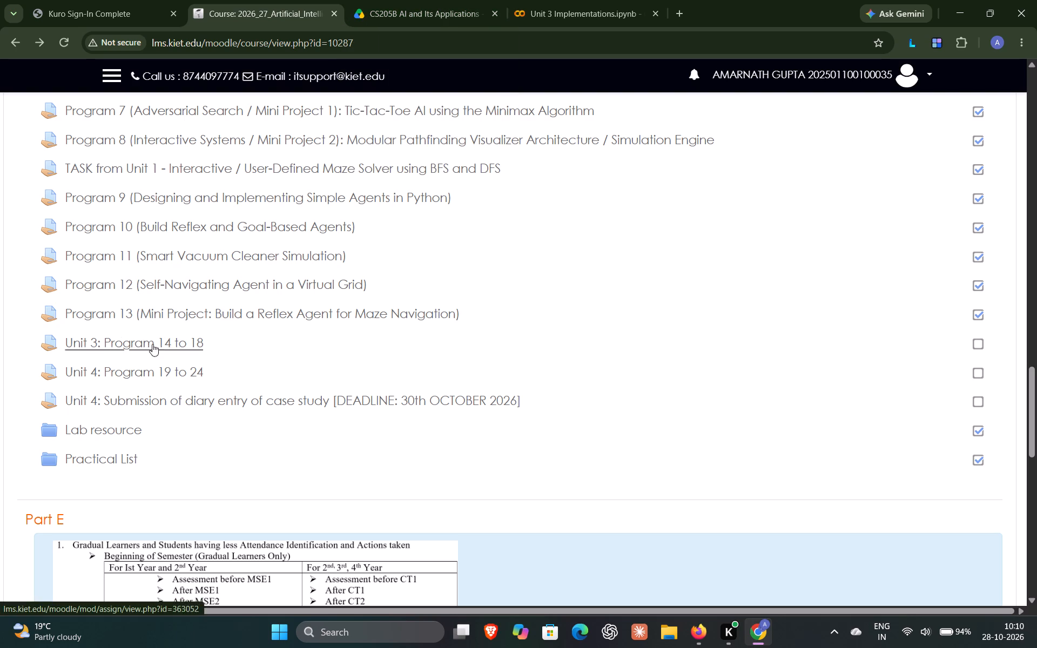
pyautogui.scroll(1, 307, 319)
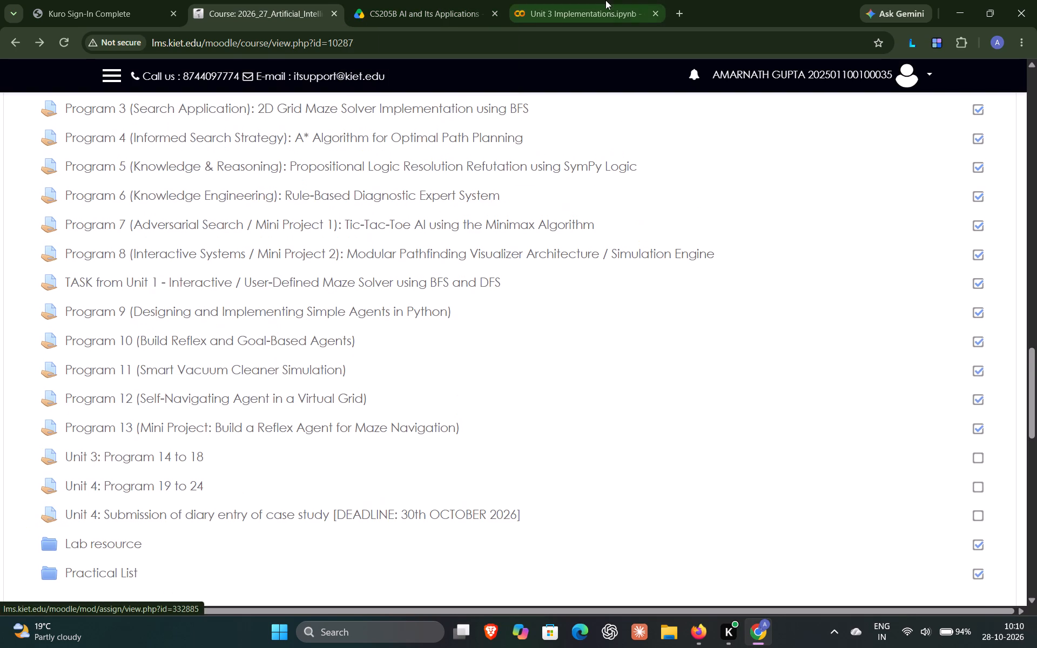
# Return to the Unit 3 notebook and review the code and plots from Practical 3 through the end of Practical 5.
pyautogui.click(607, 0)
pyautogui.scroll(-9, 453, 307)
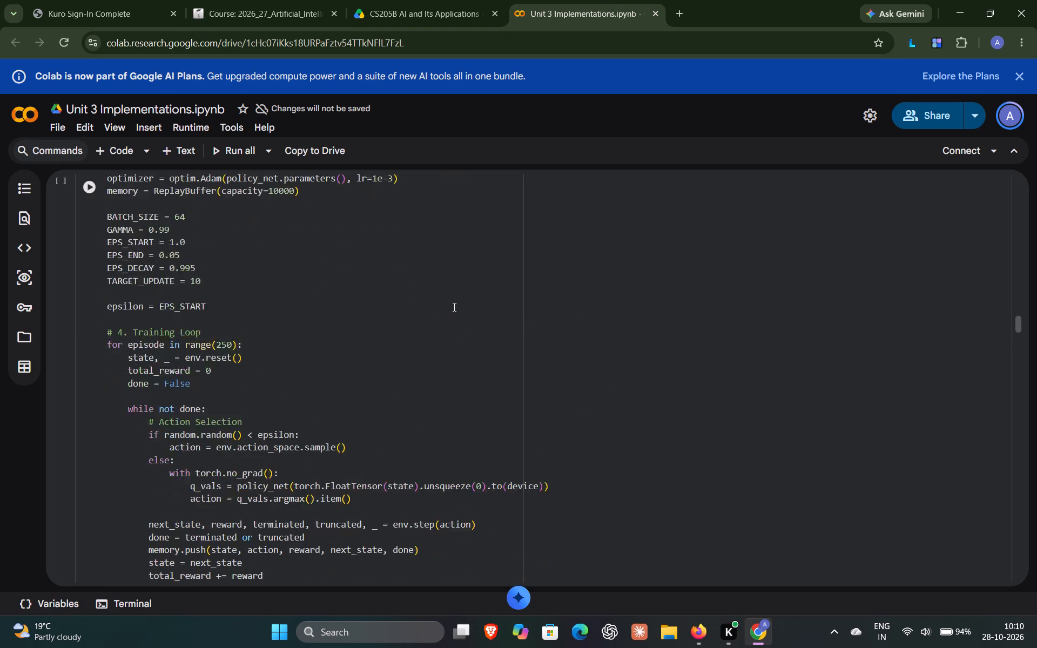
pyautogui.scroll(-12, 453, 307)
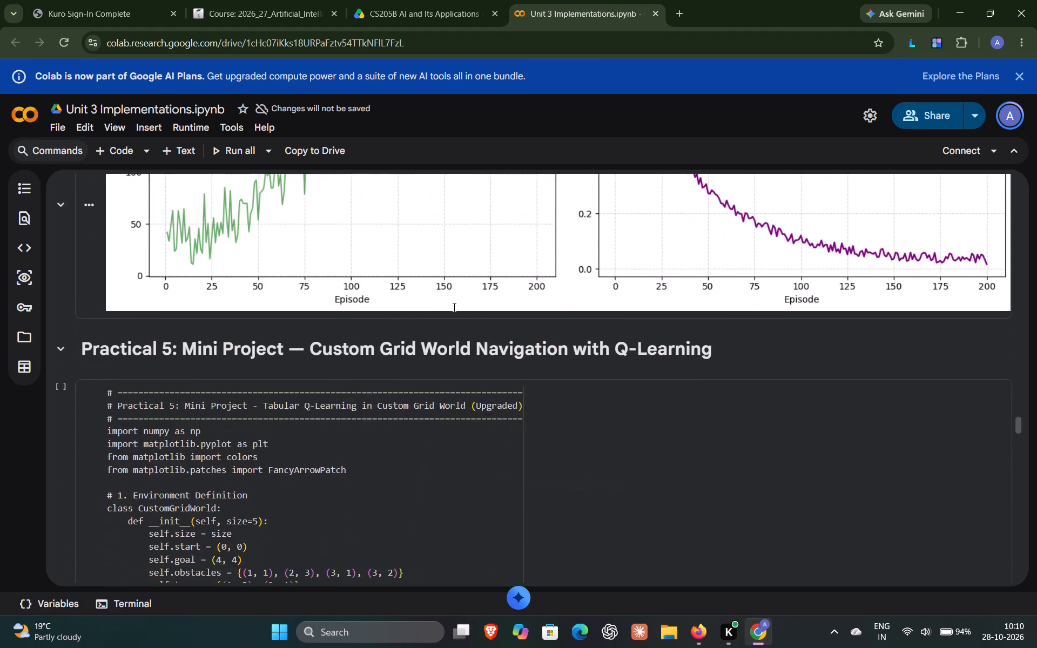
pyautogui.scroll(-9, 453, 307)
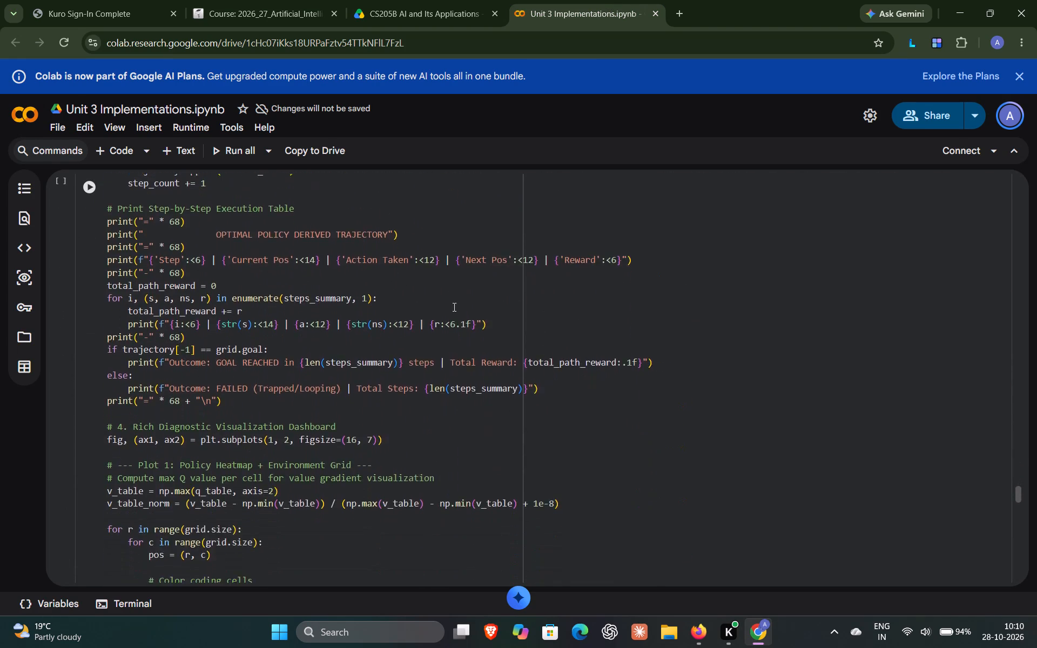
pyautogui.scroll(-9, 453, 307)
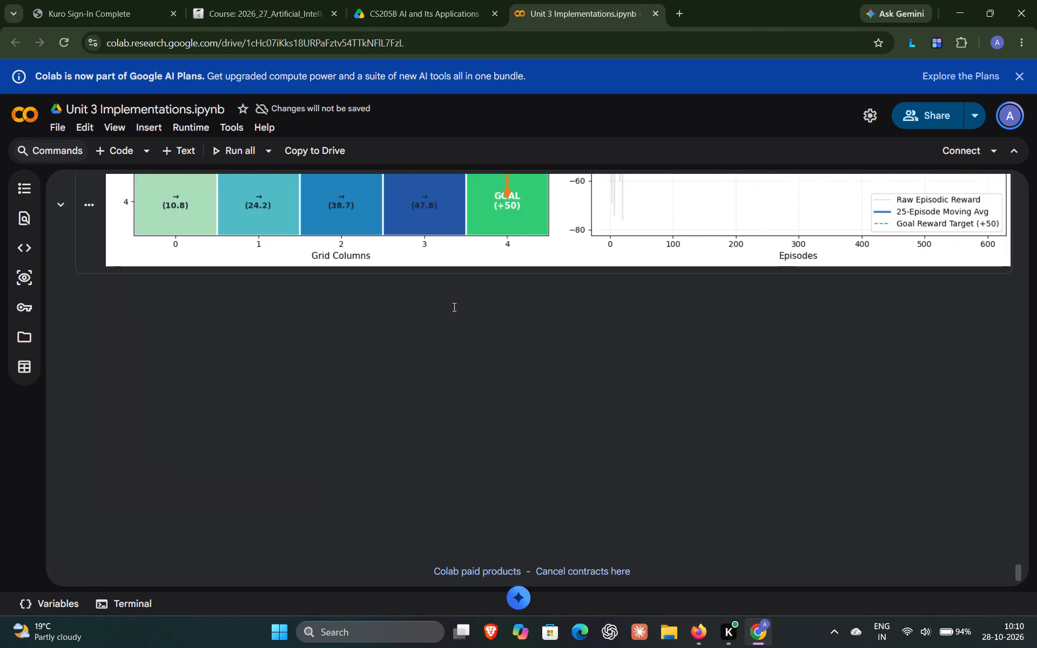
pyautogui.scroll(-1, 453, 307)
# Examine Practical 5's output, including the step table, the grid world path and the training progression chart.
pyautogui.scroll(4, 453, 307)
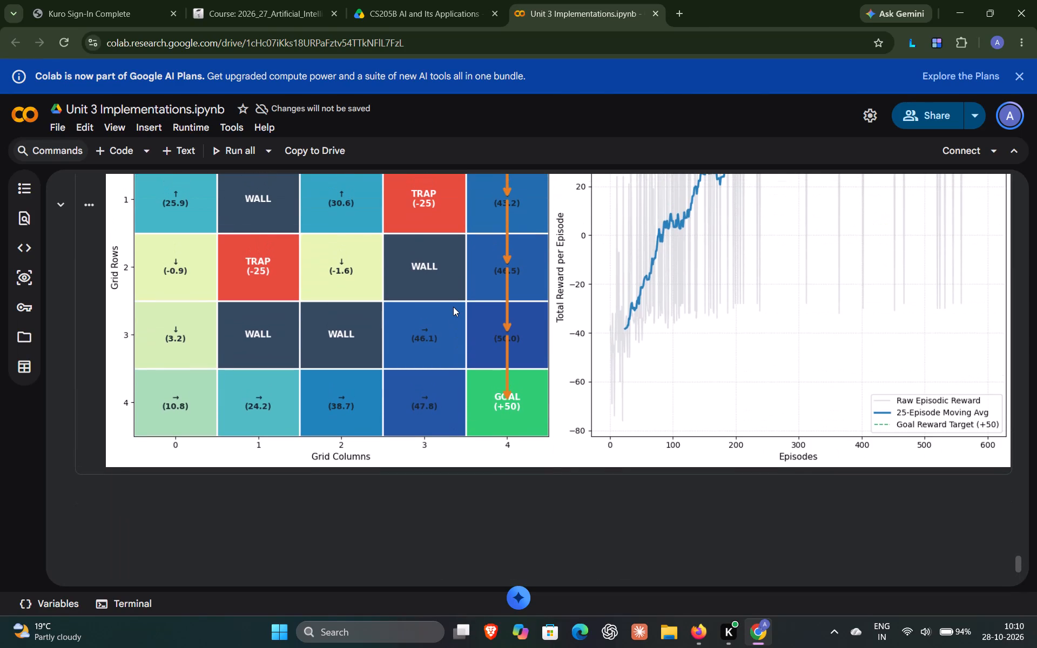
pyautogui.scroll(3, 453, 307)
pyautogui.scroll(-1, 453, 307)
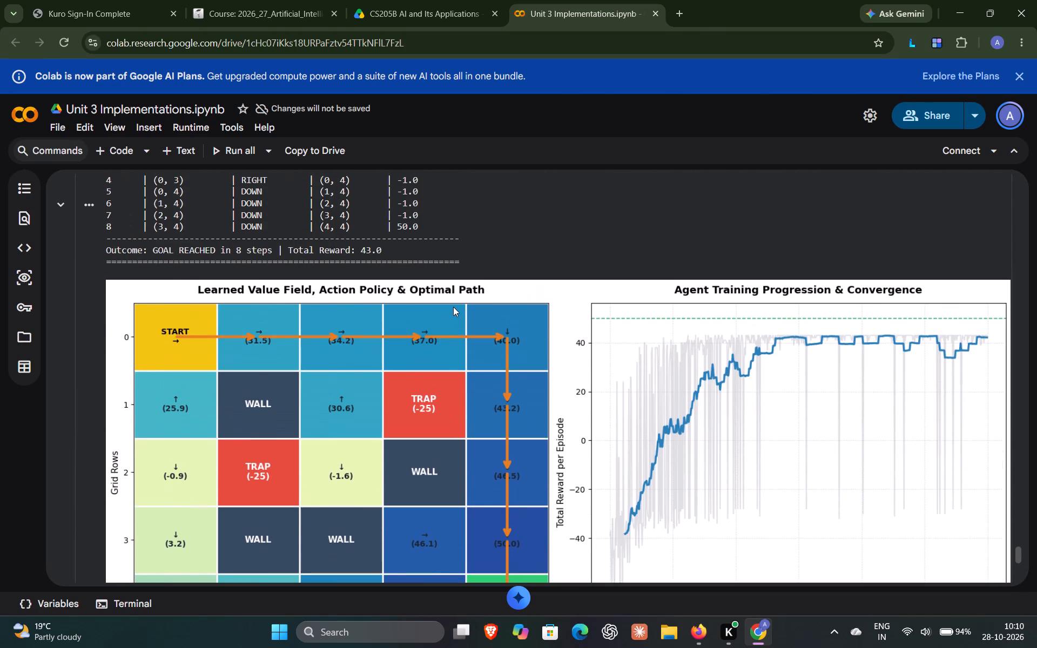
pyautogui.scroll(-1, 453, 307)
pyautogui.scroll(15, 453, 307)
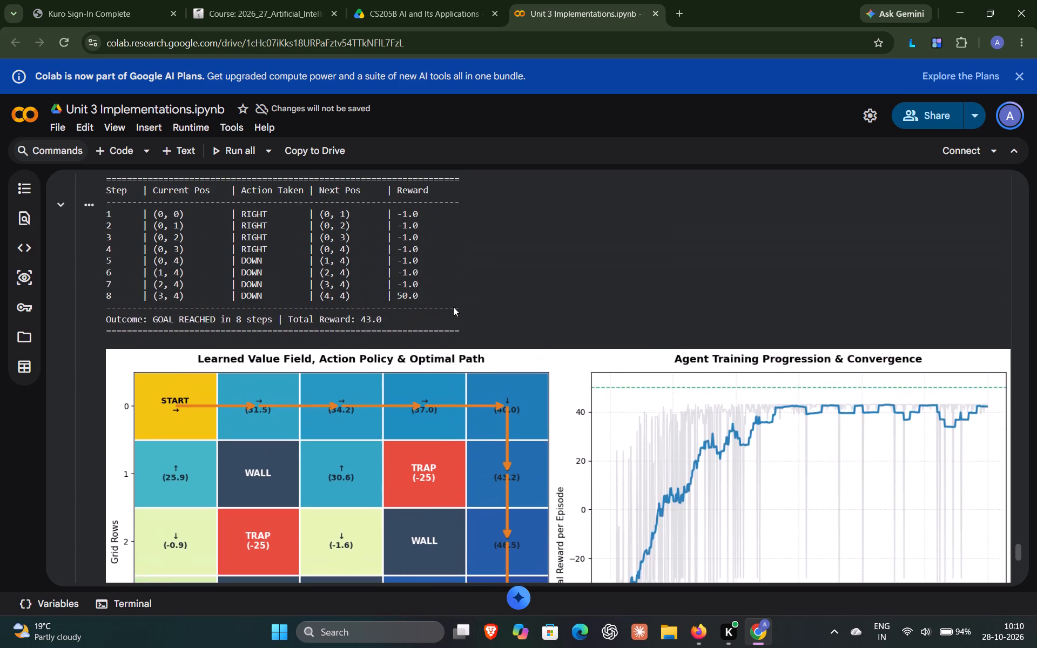
# Skim the whole Unit 3 notebook once more, from the first cell to the end of Practical 5.
pyautogui.scroll(20, 453, 307)
pyautogui.scroll(3, 453, 307)
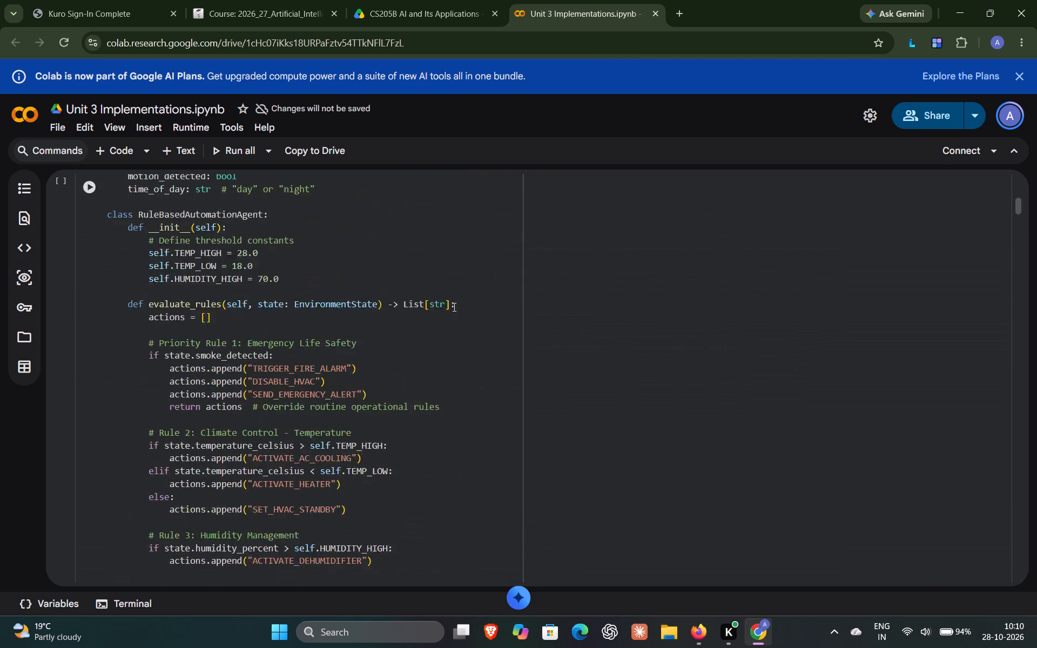
pyautogui.scroll(12, 453, 307)
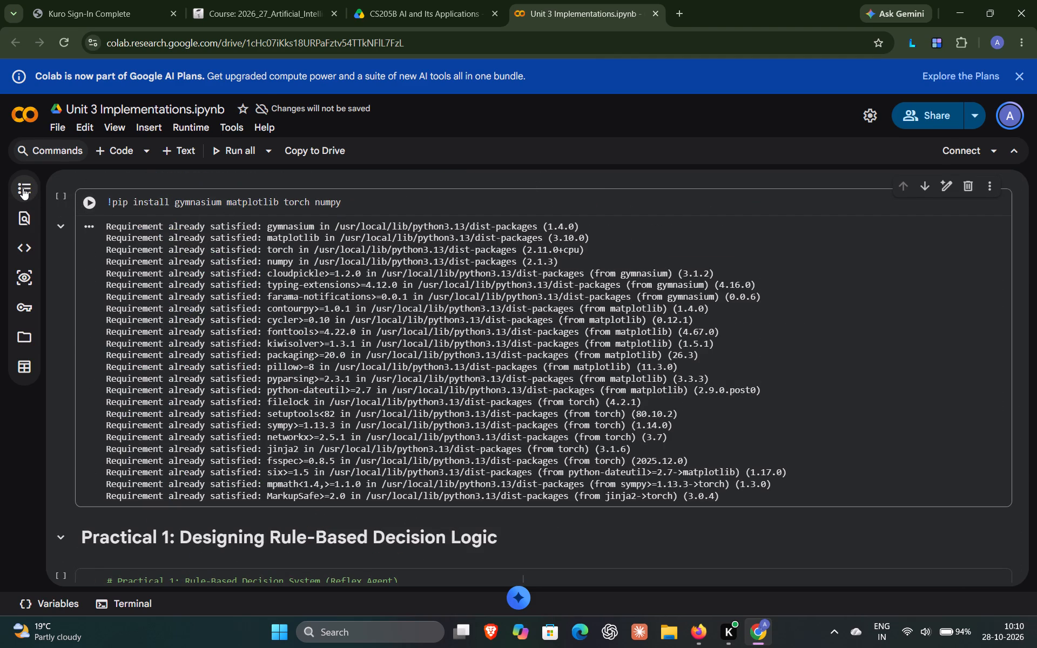
pyautogui.scroll(-9, 369, 335)
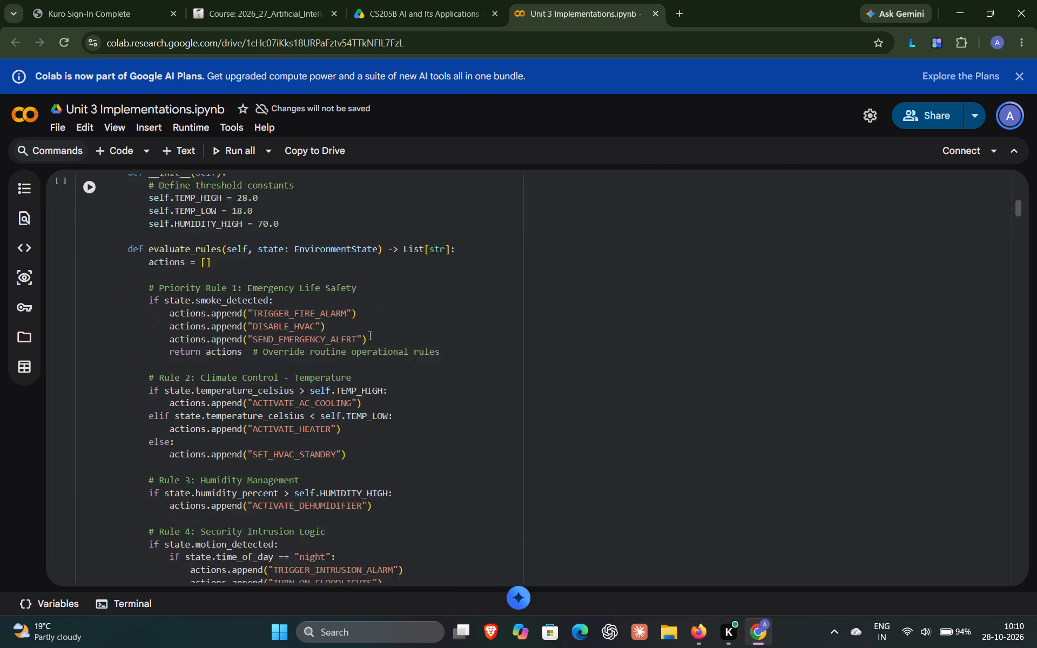
pyautogui.scroll(-17, 369, 335)
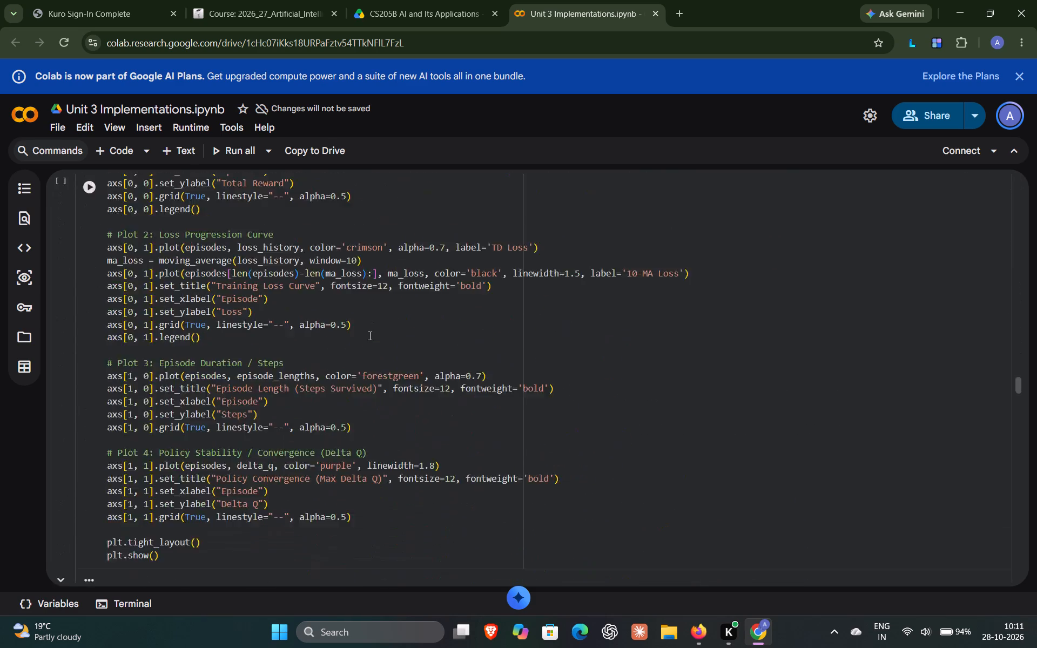
pyautogui.scroll(-12, 369, 335)
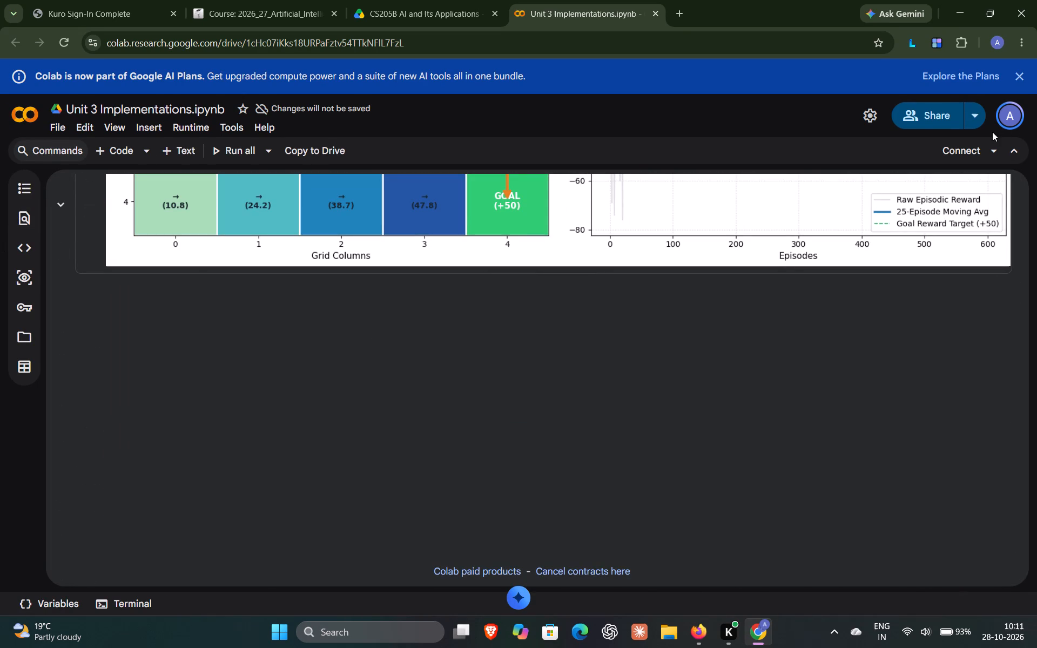
# Connect the Unit 3 notebook to a Colab runtime and look at the additional connection options.
pyautogui.click(973, 143)
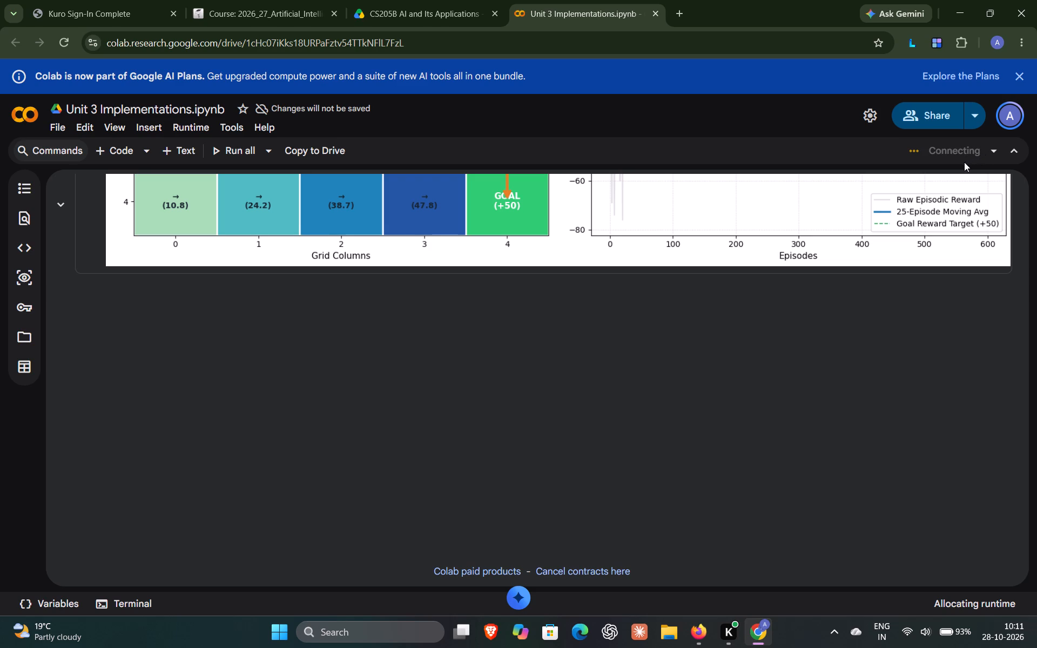
pyautogui.click(992, 149)
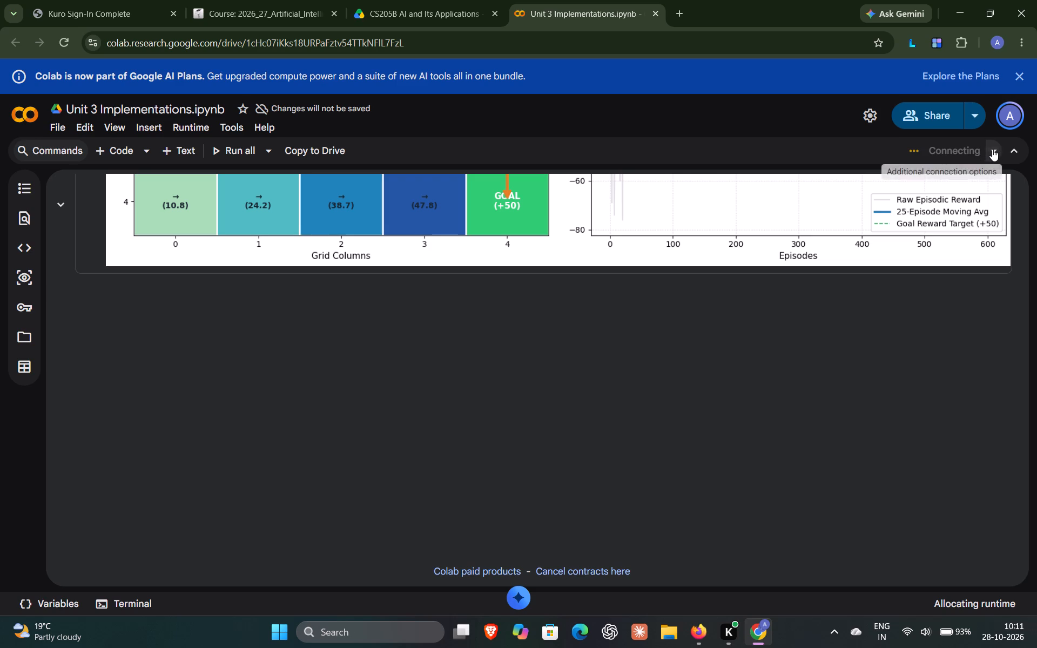
pyautogui.click(992, 149)
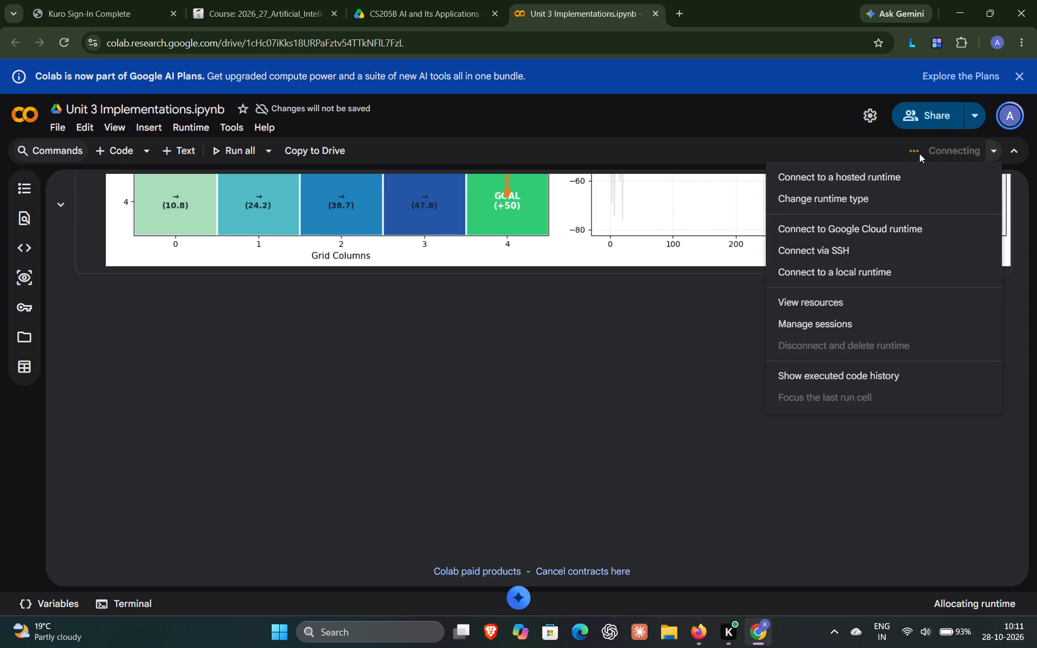
pyautogui.click(933, 147)
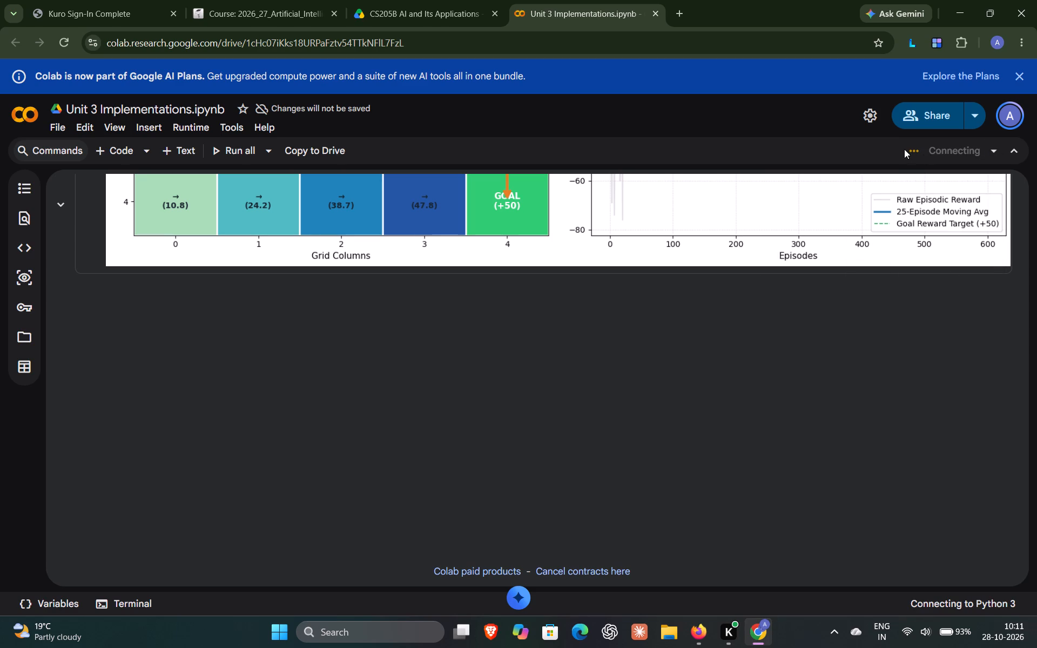
pyautogui.click(910, 149)
pyautogui.scroll(-1, 719, 356)
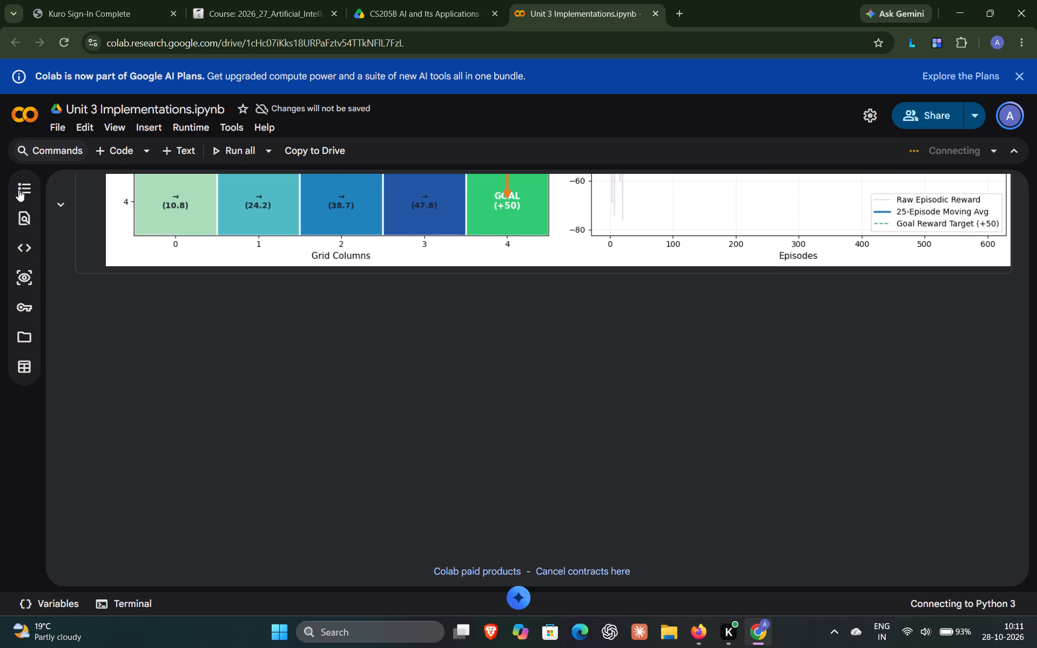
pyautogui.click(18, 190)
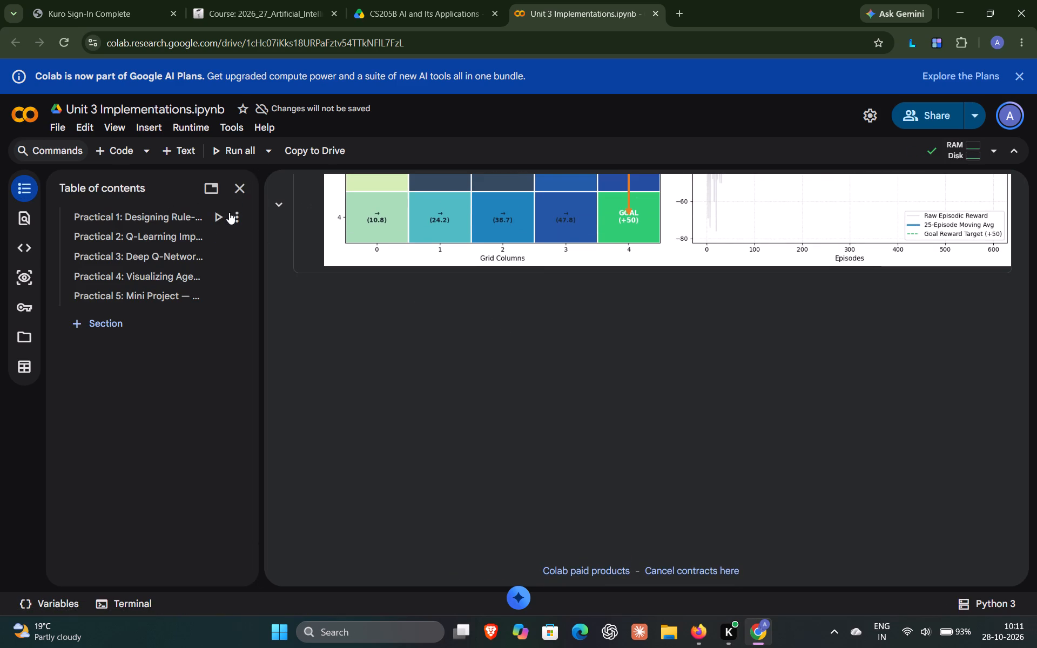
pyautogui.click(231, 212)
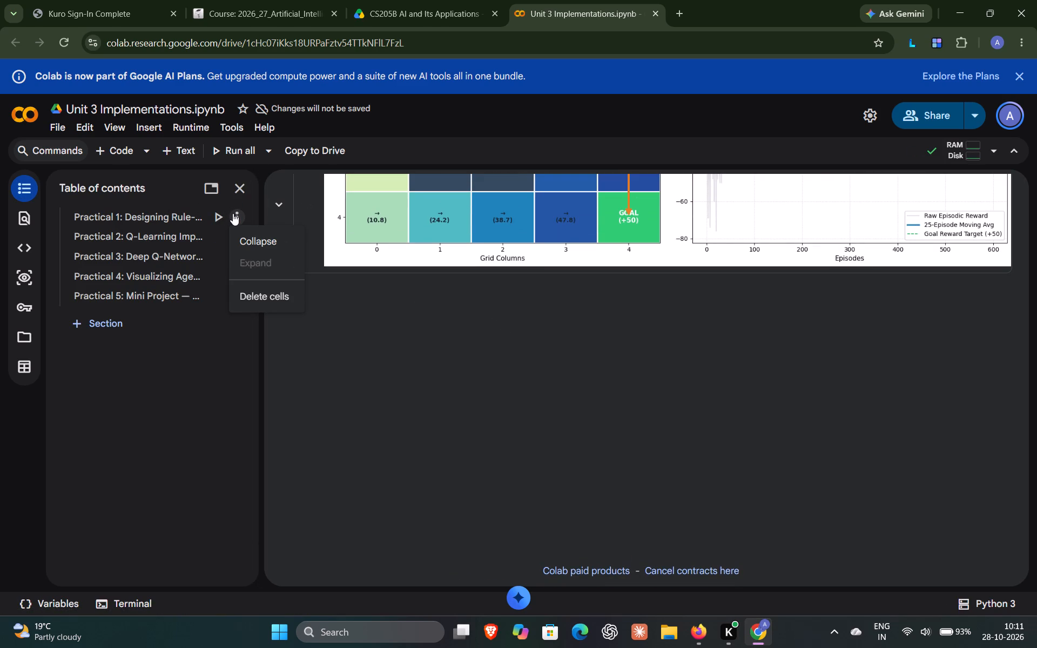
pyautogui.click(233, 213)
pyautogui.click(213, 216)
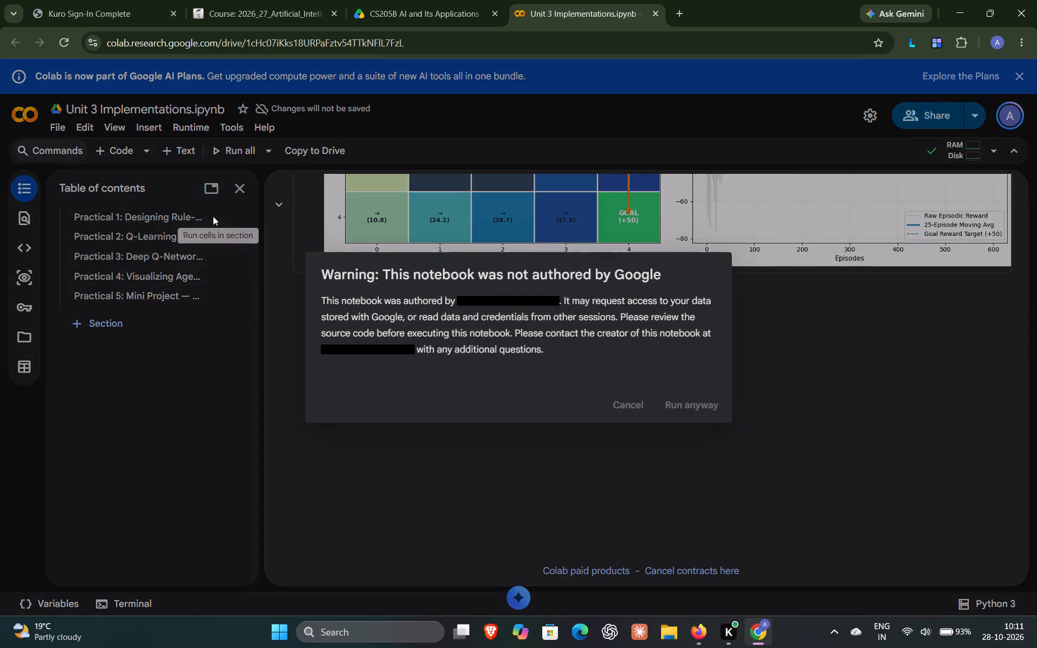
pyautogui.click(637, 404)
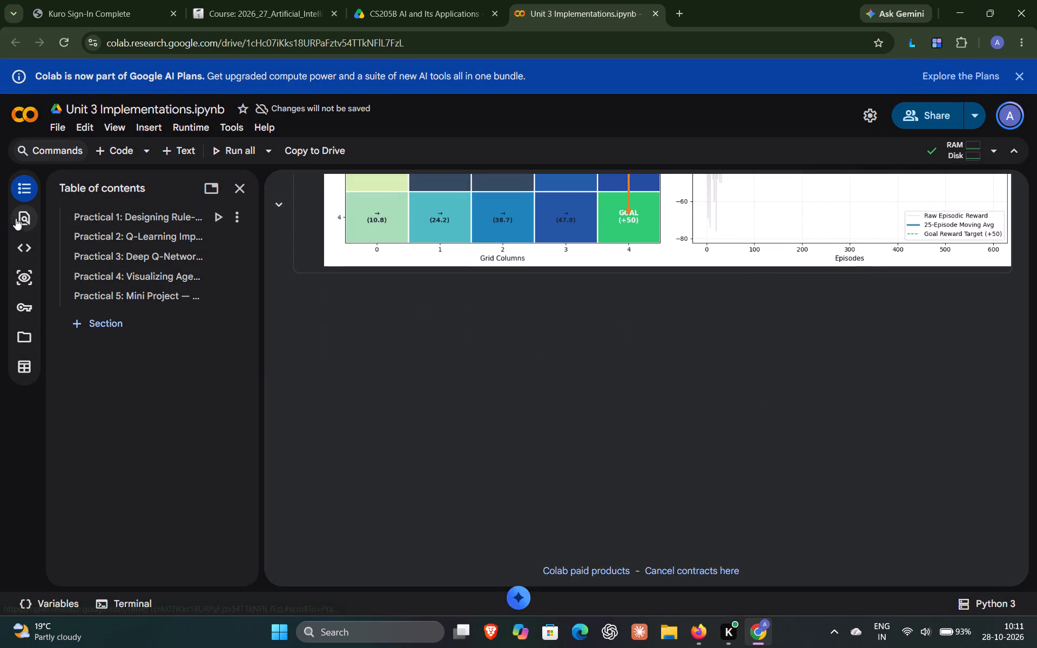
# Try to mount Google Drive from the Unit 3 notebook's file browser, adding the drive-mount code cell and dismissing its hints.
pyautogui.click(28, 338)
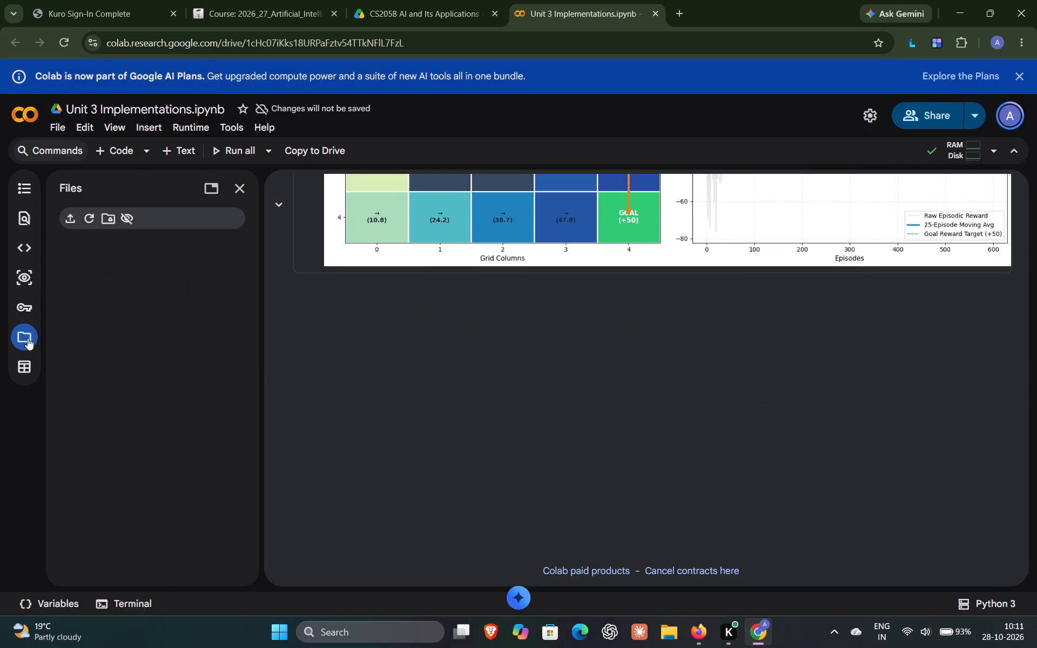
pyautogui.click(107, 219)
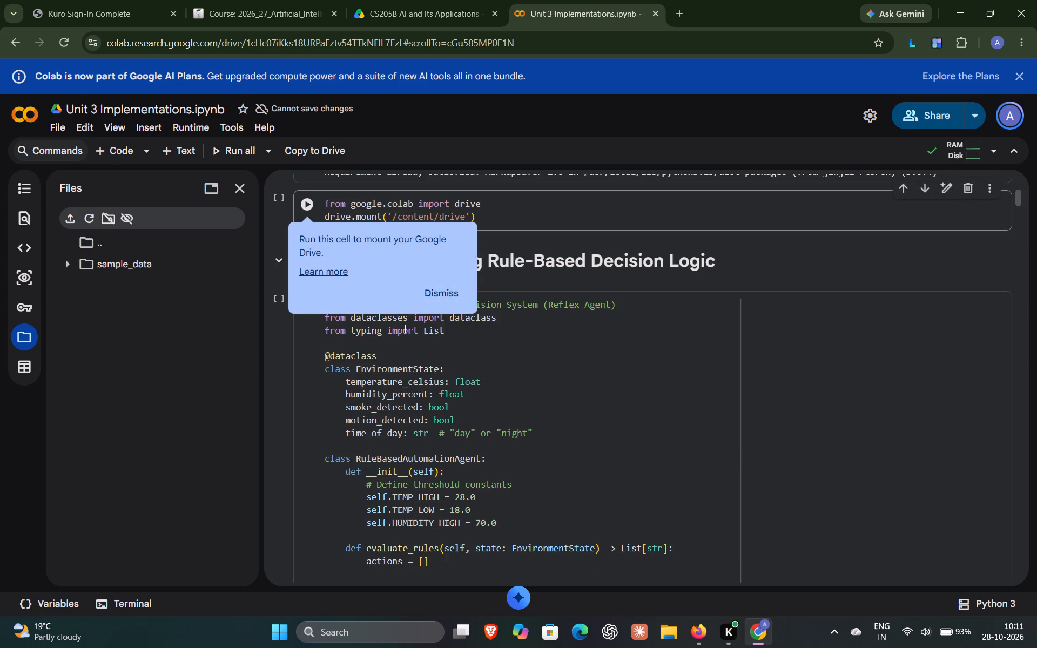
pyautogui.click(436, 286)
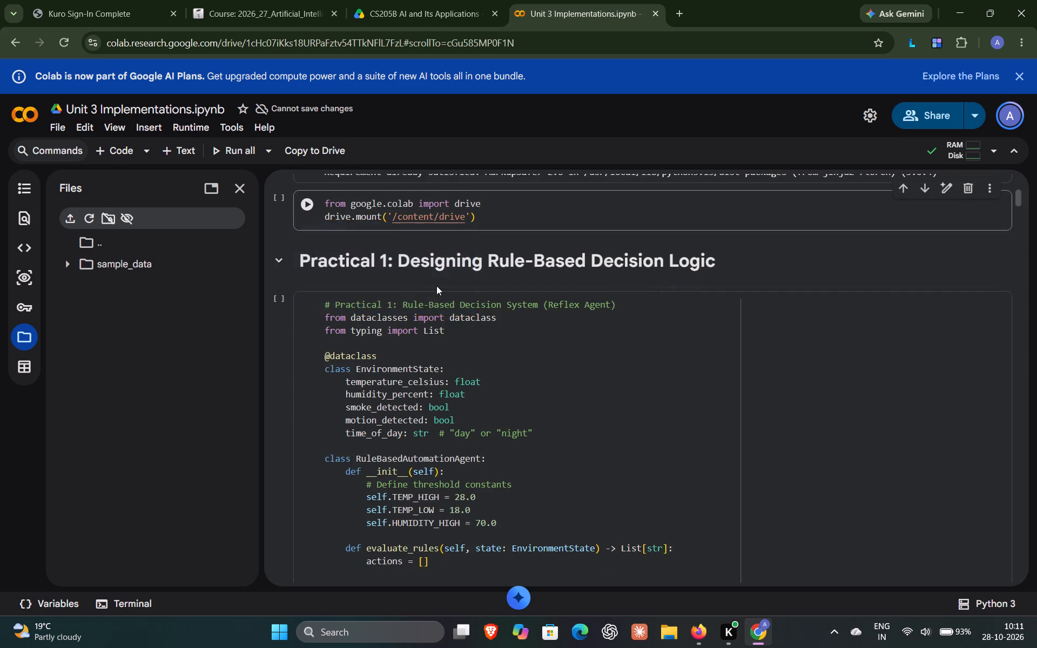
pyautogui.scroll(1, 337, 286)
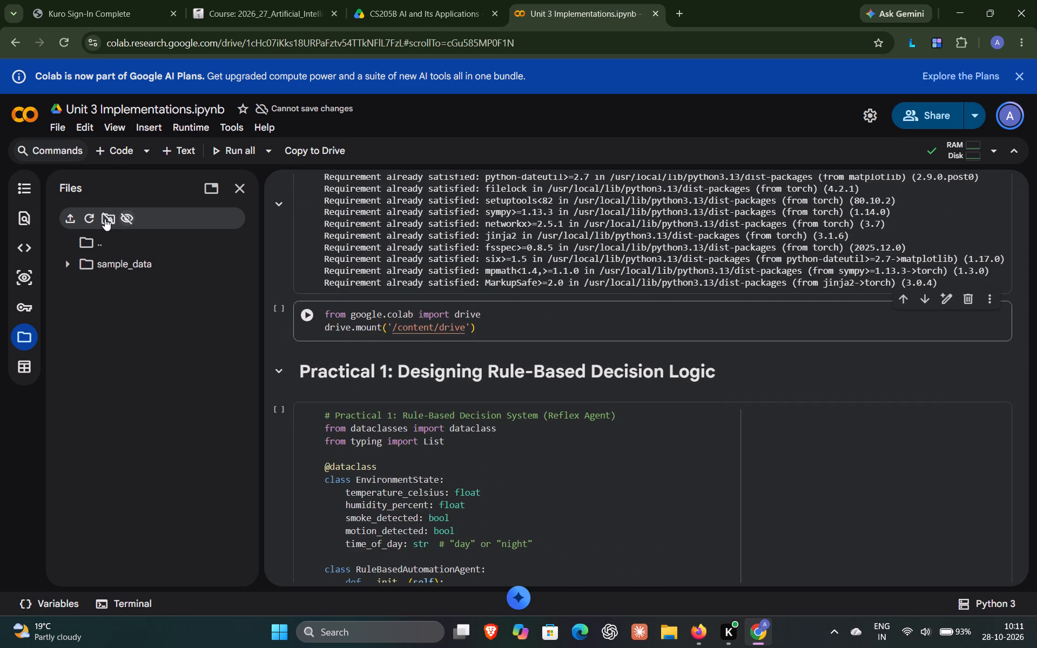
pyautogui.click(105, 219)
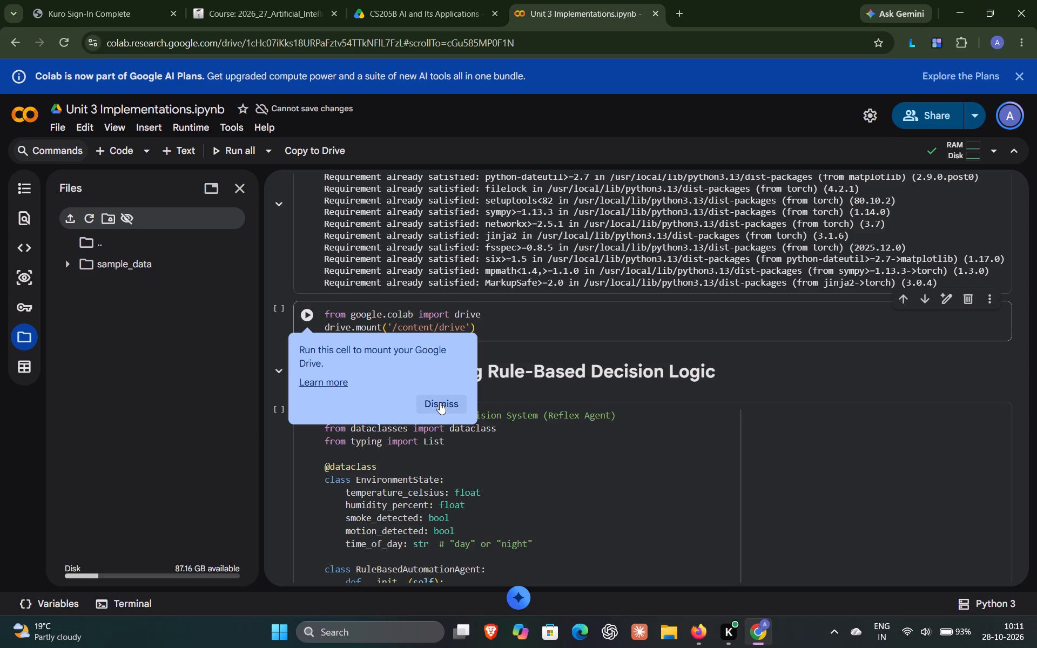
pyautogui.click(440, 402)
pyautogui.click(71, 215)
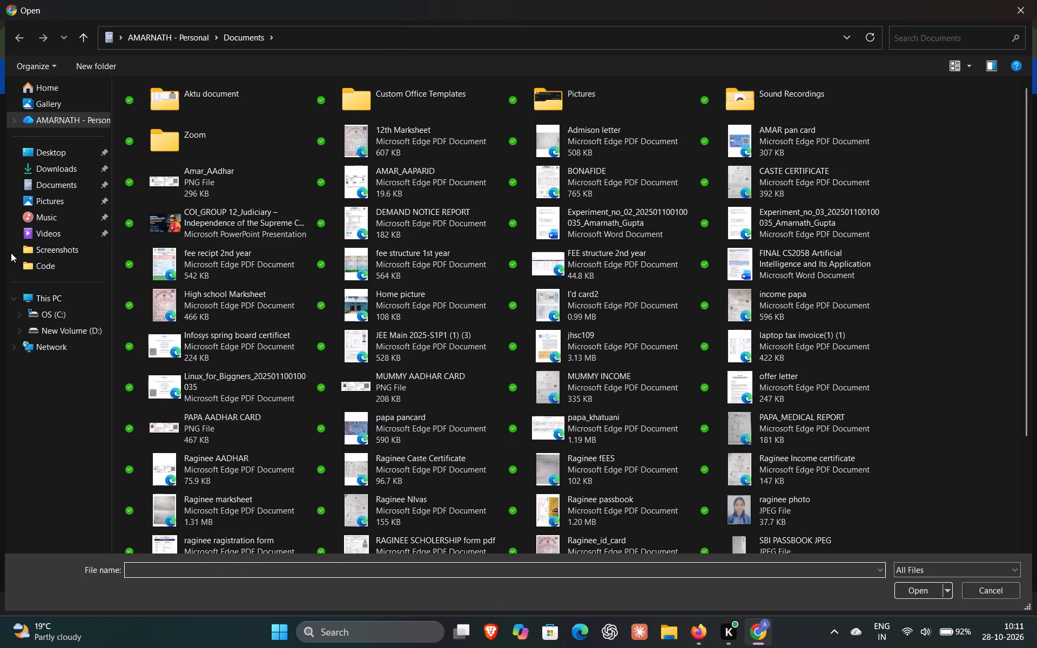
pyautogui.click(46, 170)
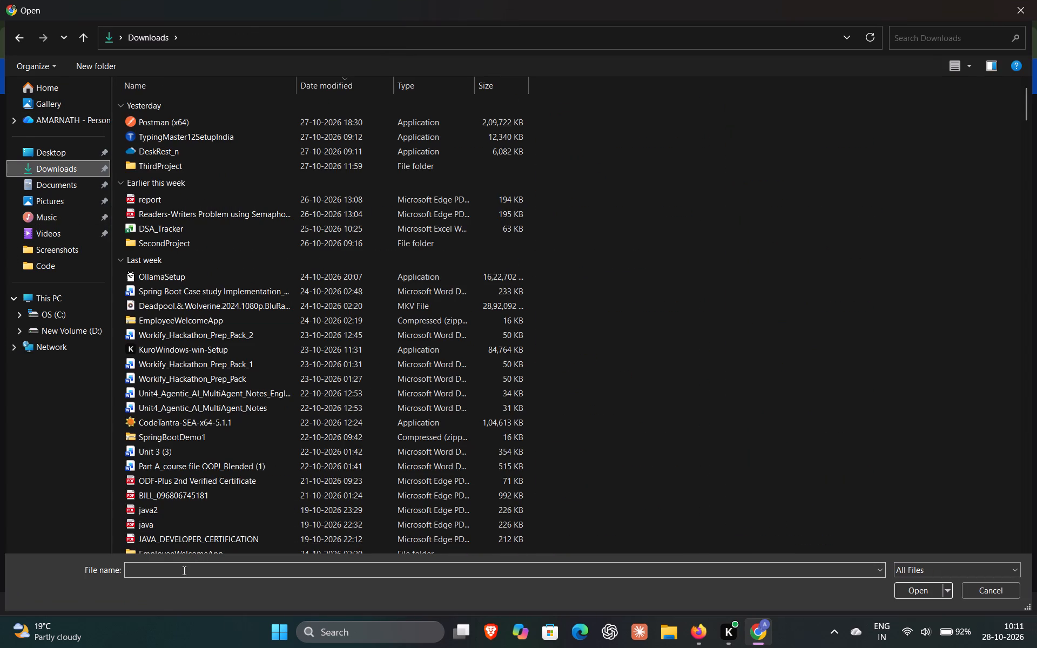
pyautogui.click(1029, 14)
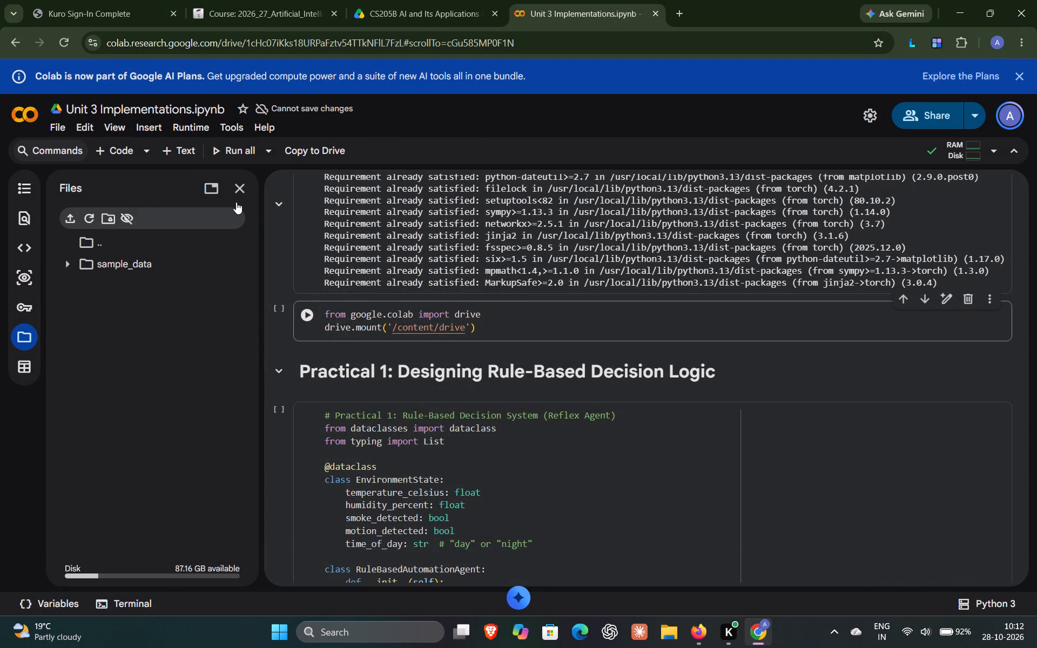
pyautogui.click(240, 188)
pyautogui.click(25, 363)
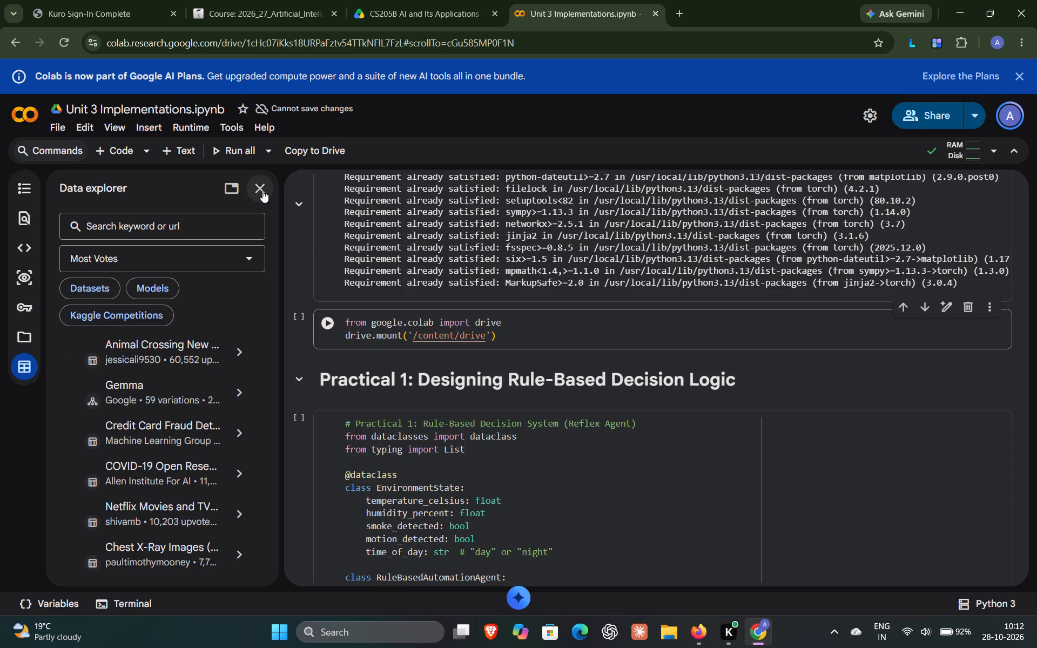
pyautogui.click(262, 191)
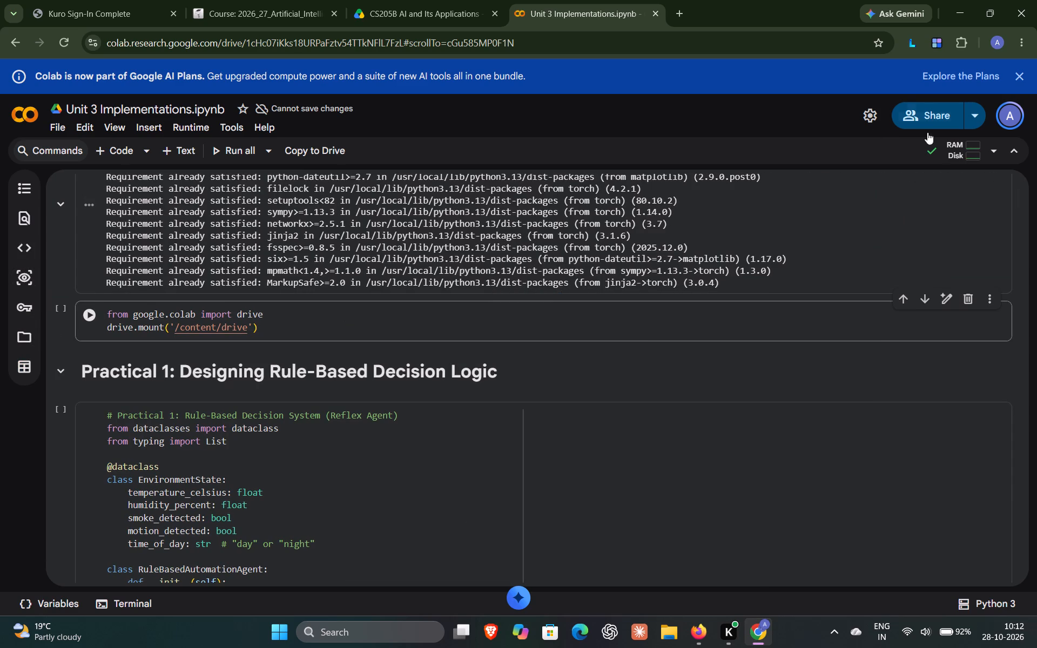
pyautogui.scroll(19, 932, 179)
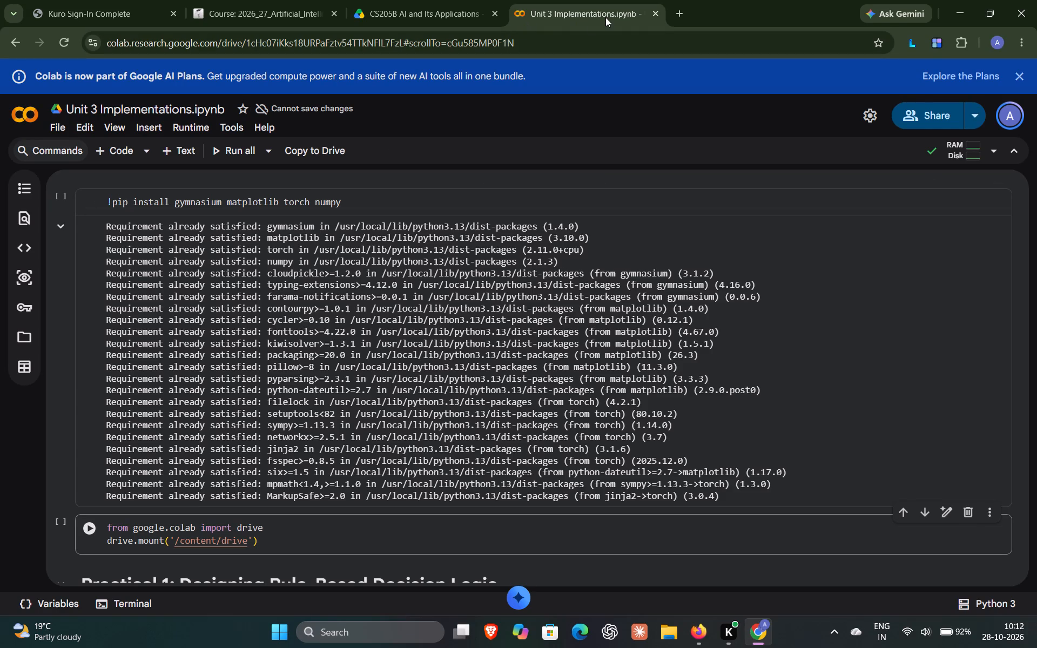
# Close the Unit 3 notebook without saving and open Unit 4 Implementations.ipynb from the shared CS205B AI and Its Applications folder.
pyautogui.click(655, 14)
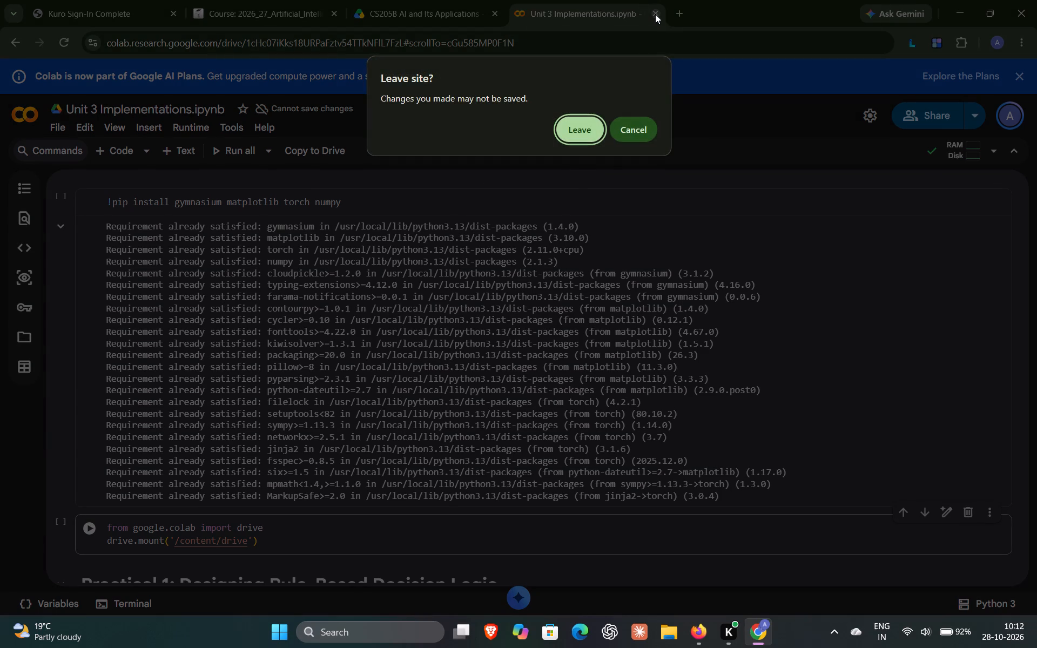
pyautogui.click(587, 136)
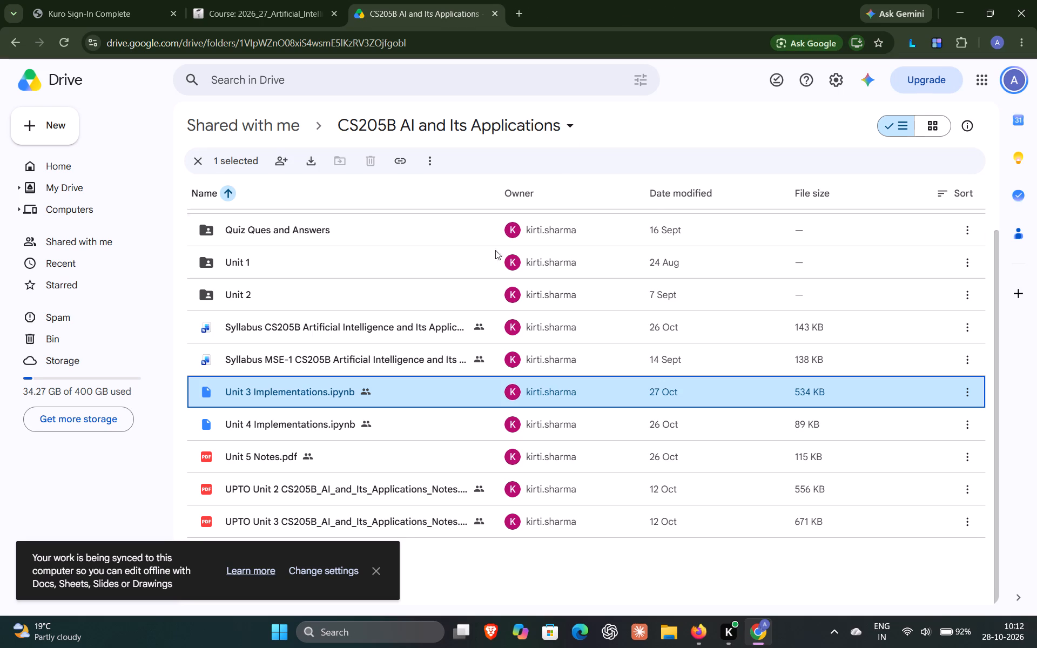
pyautogui.scroll(-1, 469, 286)
pyautogui.doubleClick(302, 431)
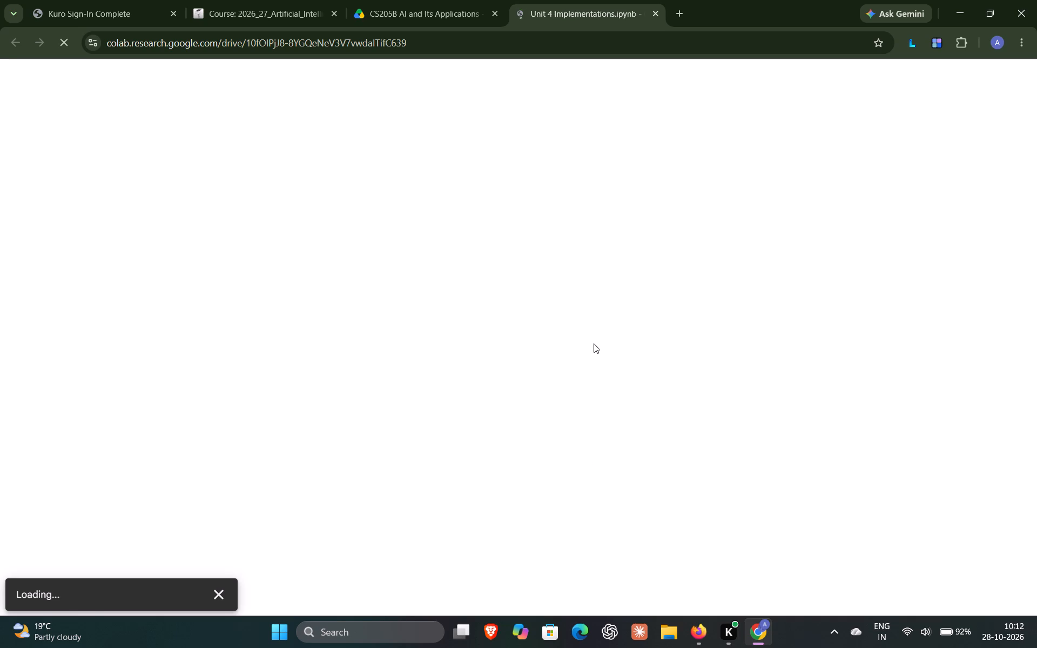
# Review the Unit 4 notebook from the package install cell through Practical 1's Snake Game code and its training output.
pyautogui.scroll(3, 565, 234)
pyautogui.scroll(-8, 565, 234)
pyautogui.scroll(1, 526, 322)
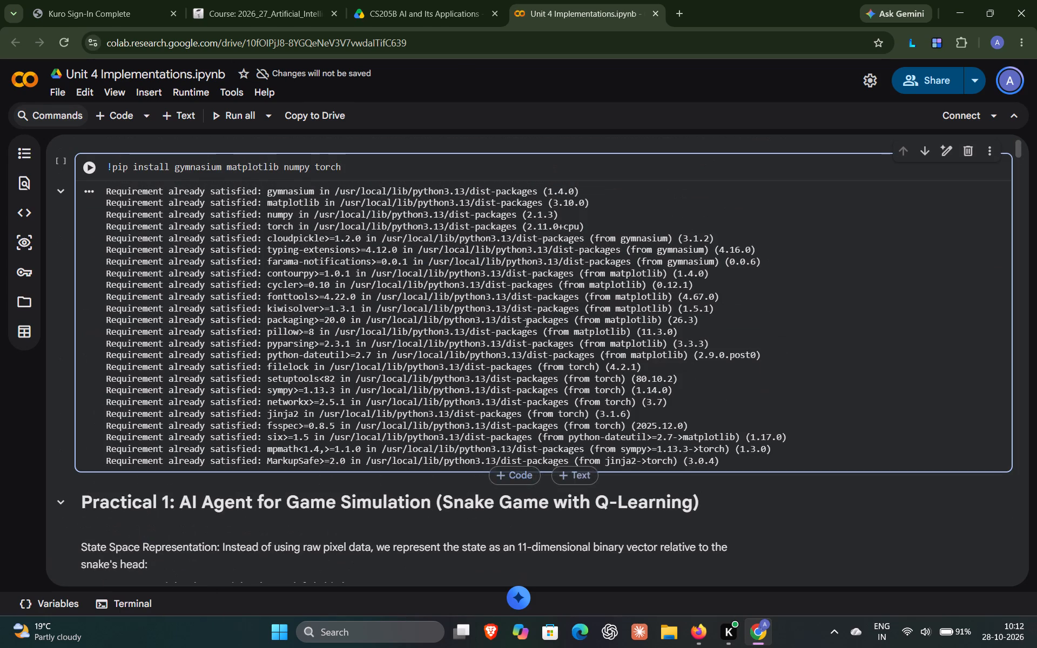
pyautogui.scroll(1, 526, 322)
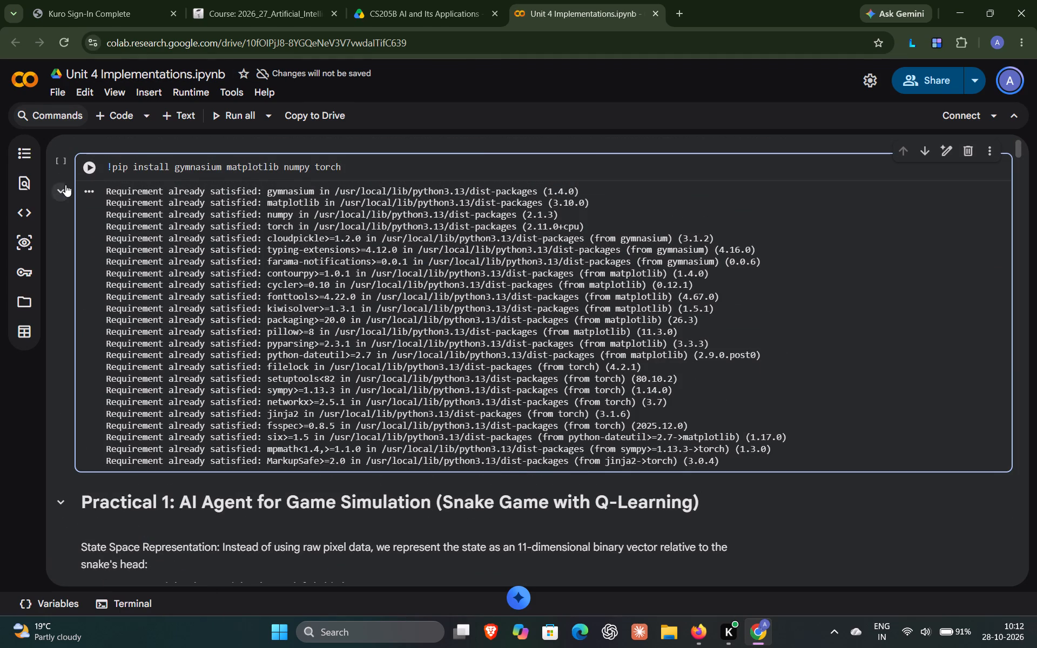
pyautogui.scroll(-1, 308, 279)
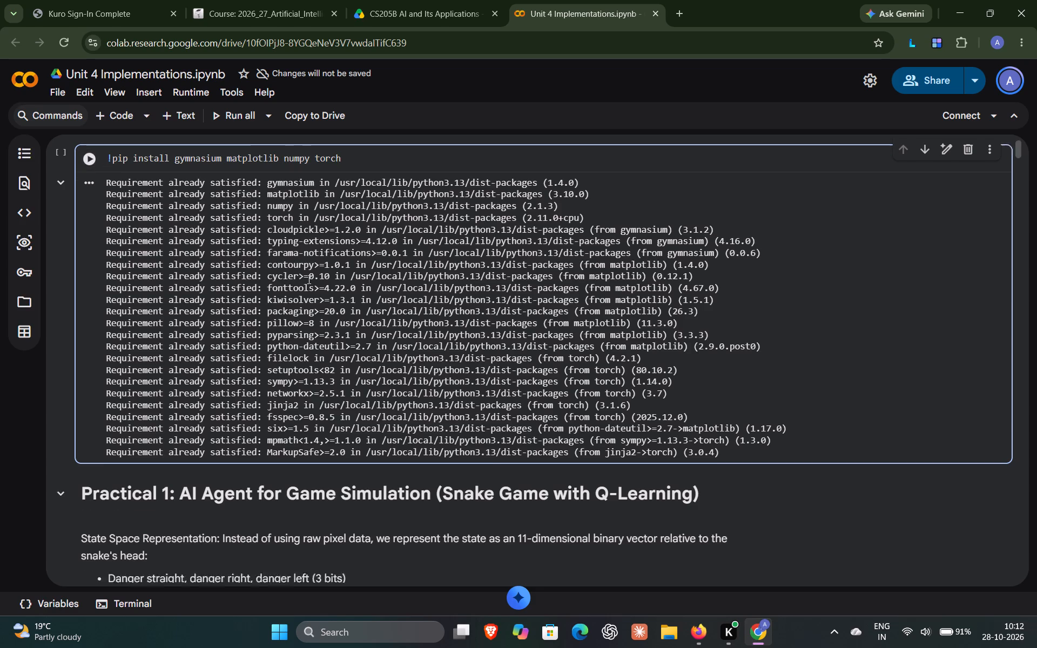
pyautogui.scroll(-1, 308, 279)
pyautogui.scroll(2, 369, 279)
pyautogui.scroll(-6, 369, 279)
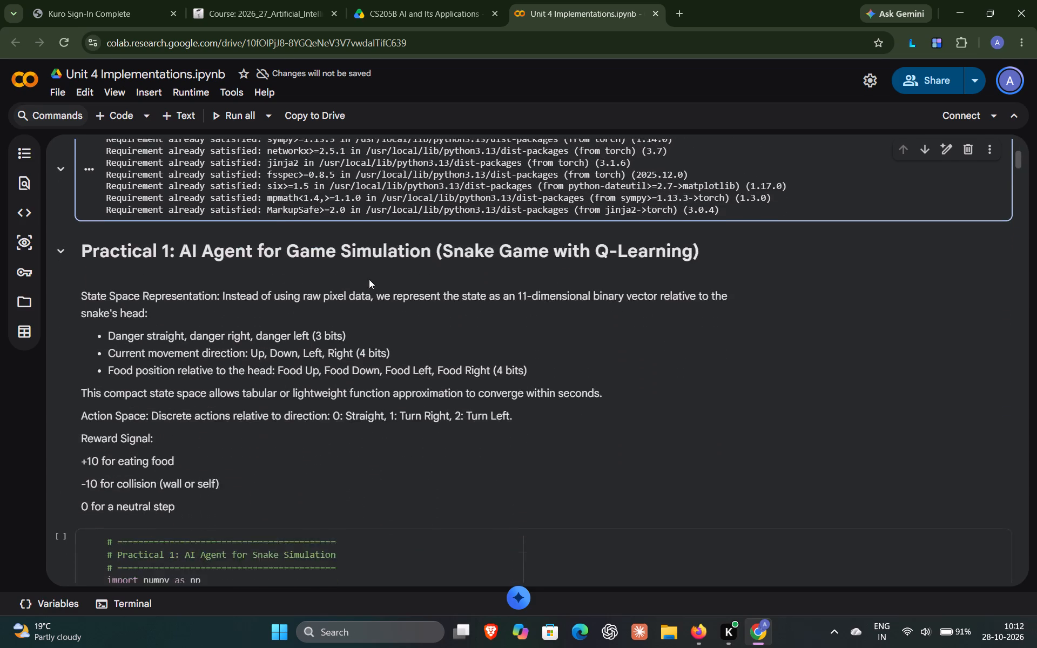
pyautogui.scroll(-5, 369, 279)
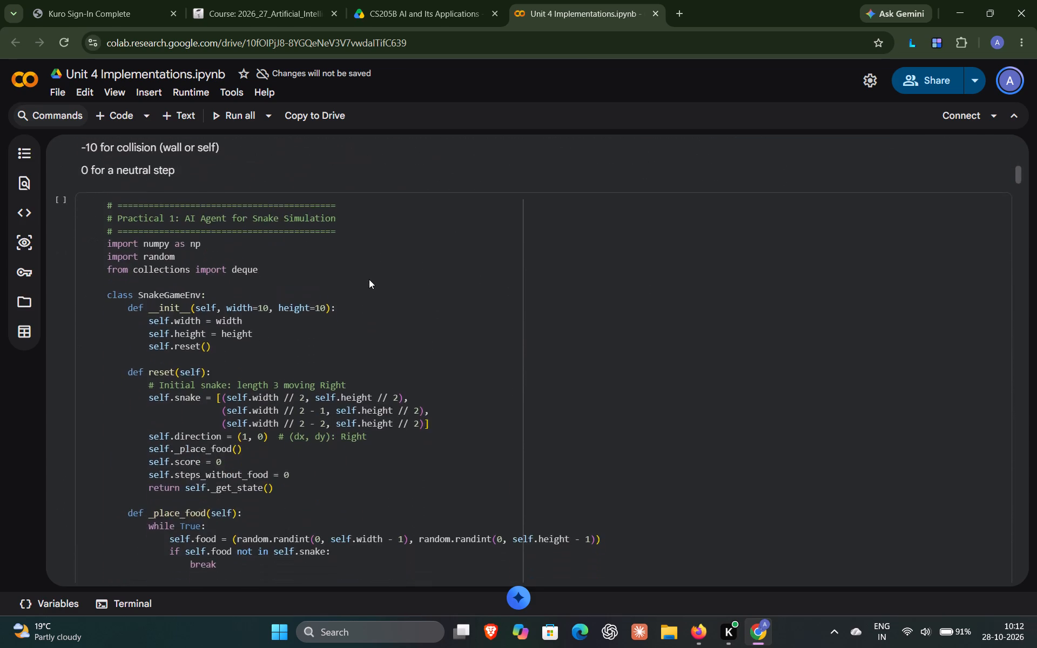
pyautogui.scroll(-6, 369, 279)
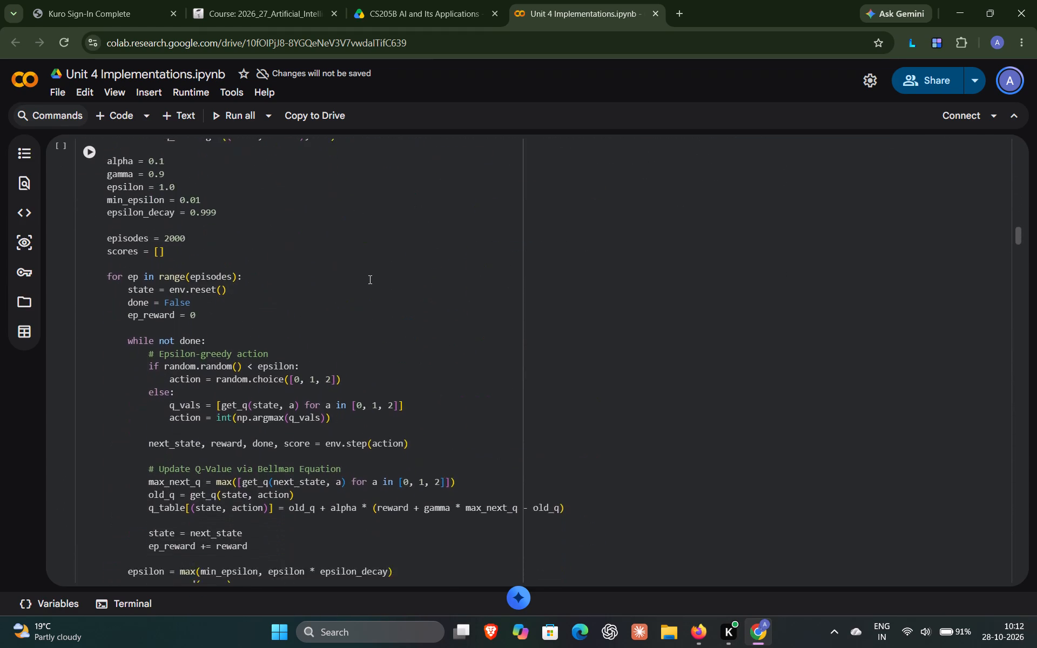
pyautogui.scroll(-3, 369, 279)
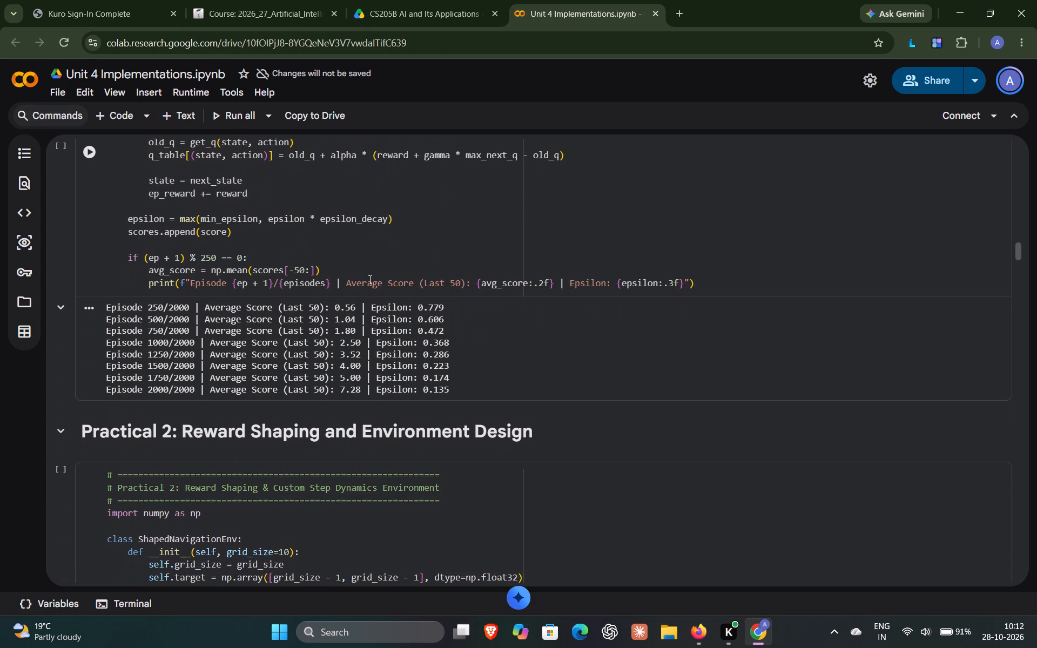
pyautogui.scroll(-1, 369, 279)
# Copy the output of Practical 1's Snake simulation cell to the clipboard.
pyautogui.click(85, 300)
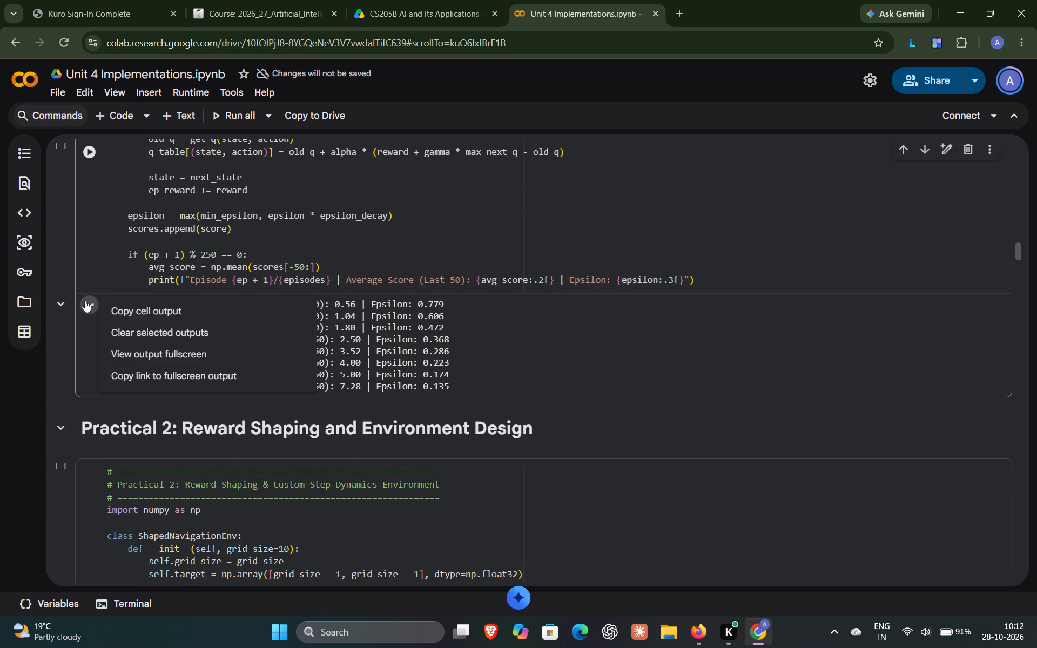
pyautogui.click(126, 309)
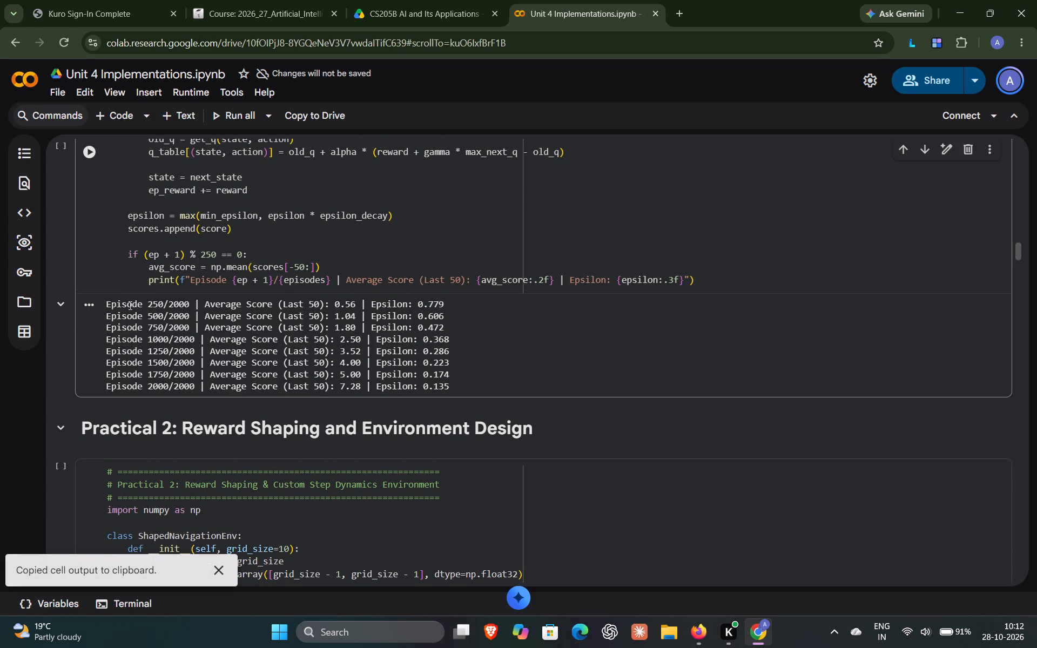
# Clear the output of Practical 1's Snake simulation cell.
pyautogui.click(85, 303)
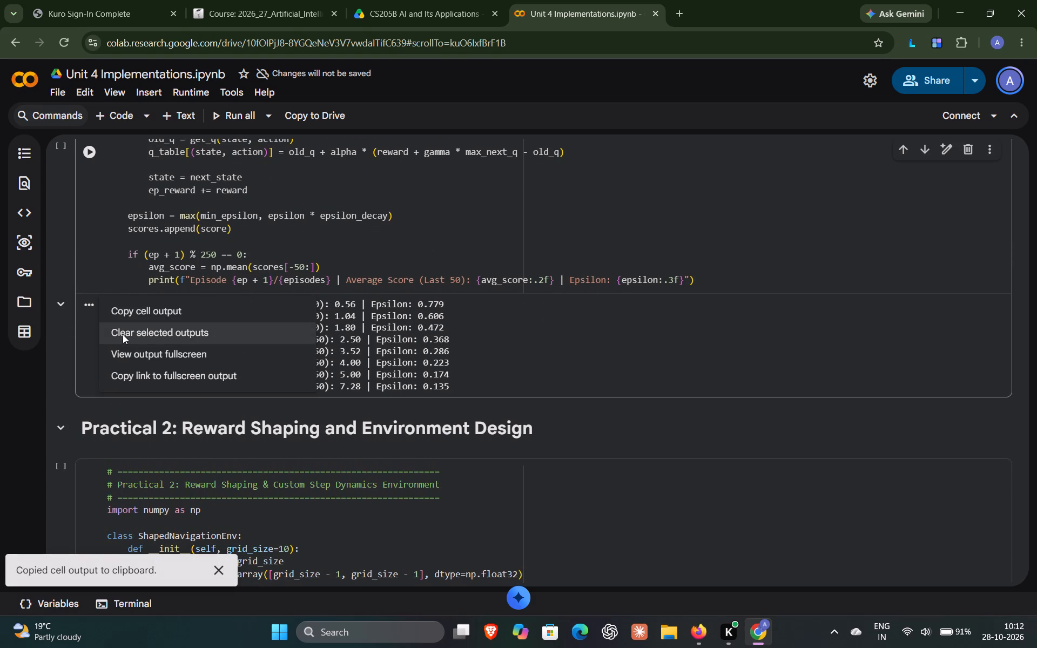
pyautogui.click(123, 334)
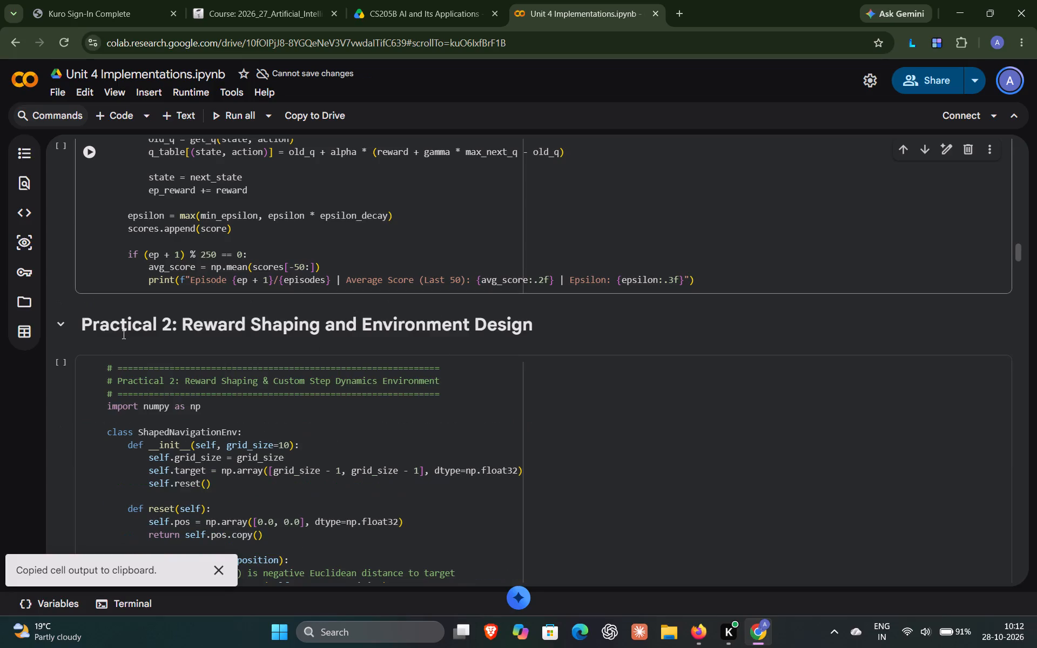
# Run Practical 1's Snake simulation cell, accepting execution of a notebook not authored by Google.
pyautogui.click(86, 151)
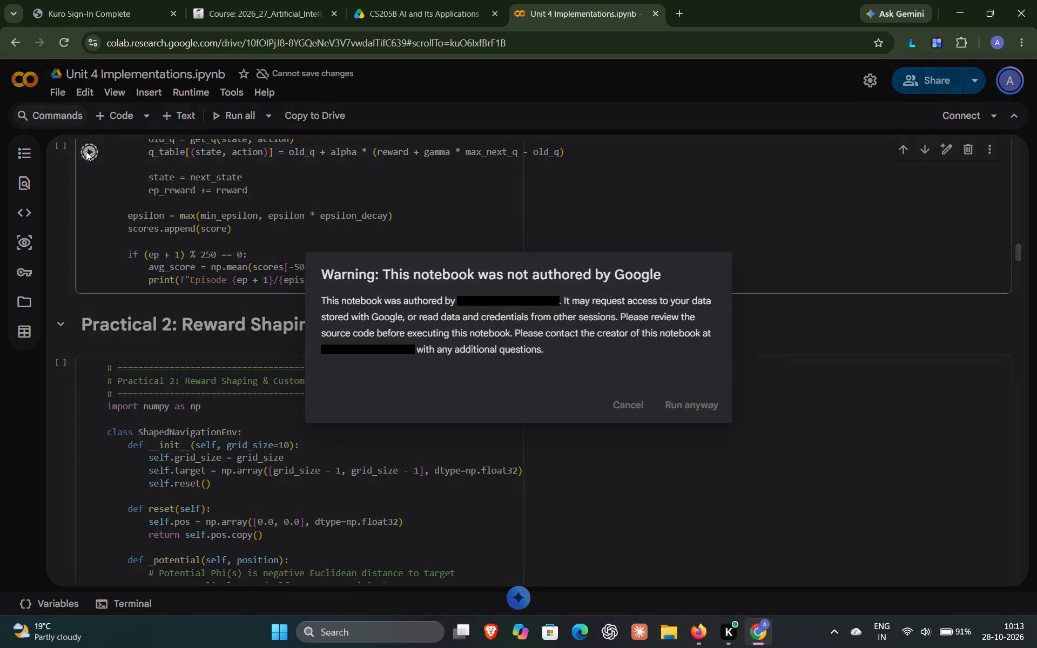
pyautogui.click(682, 410)
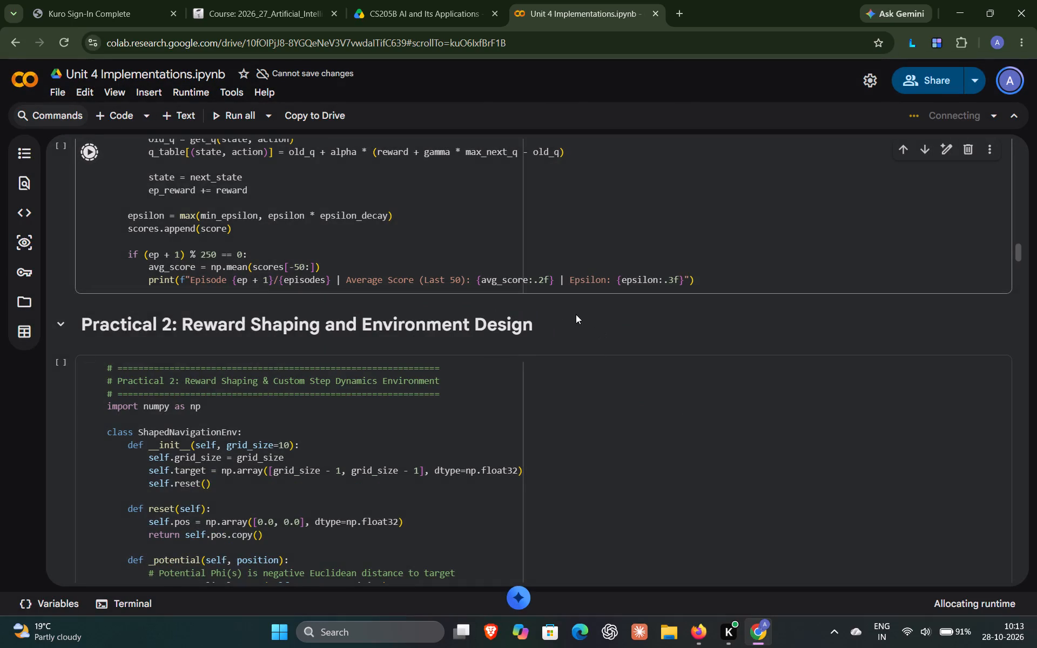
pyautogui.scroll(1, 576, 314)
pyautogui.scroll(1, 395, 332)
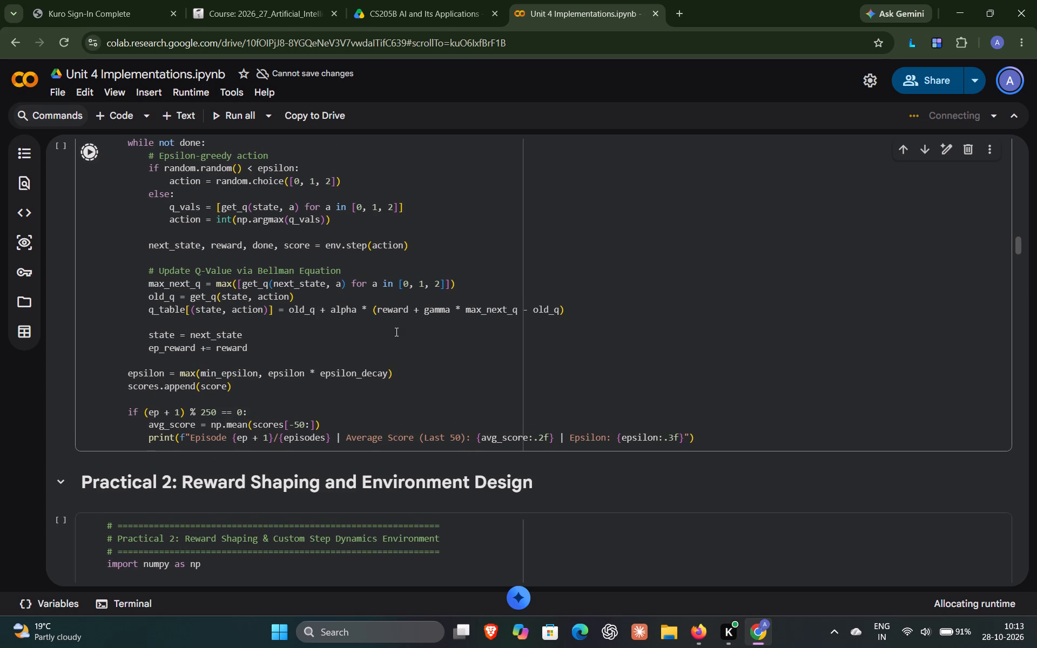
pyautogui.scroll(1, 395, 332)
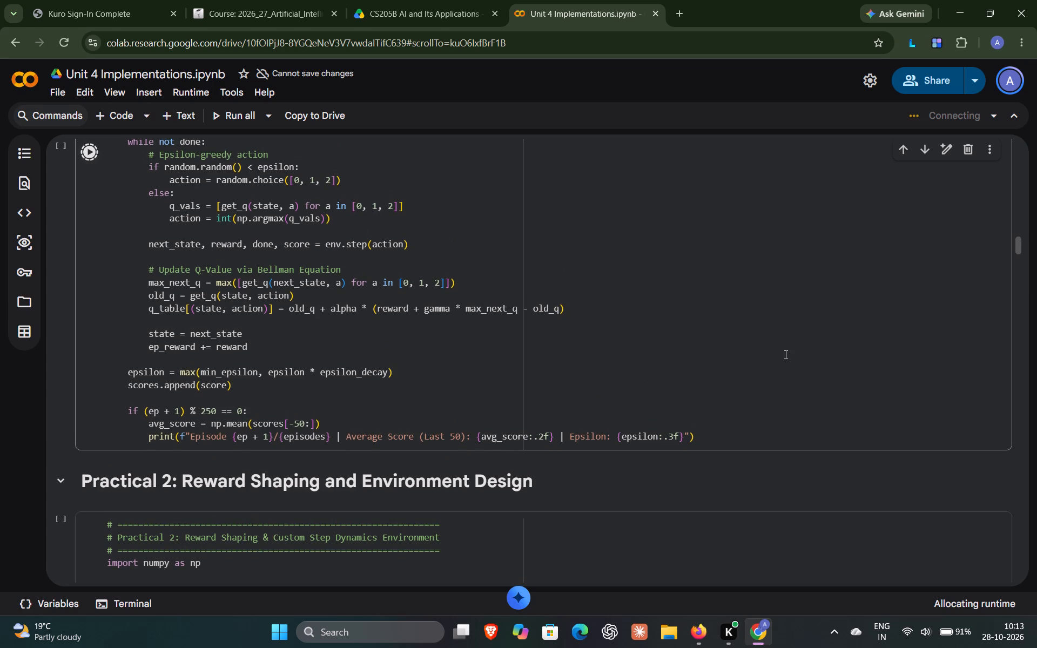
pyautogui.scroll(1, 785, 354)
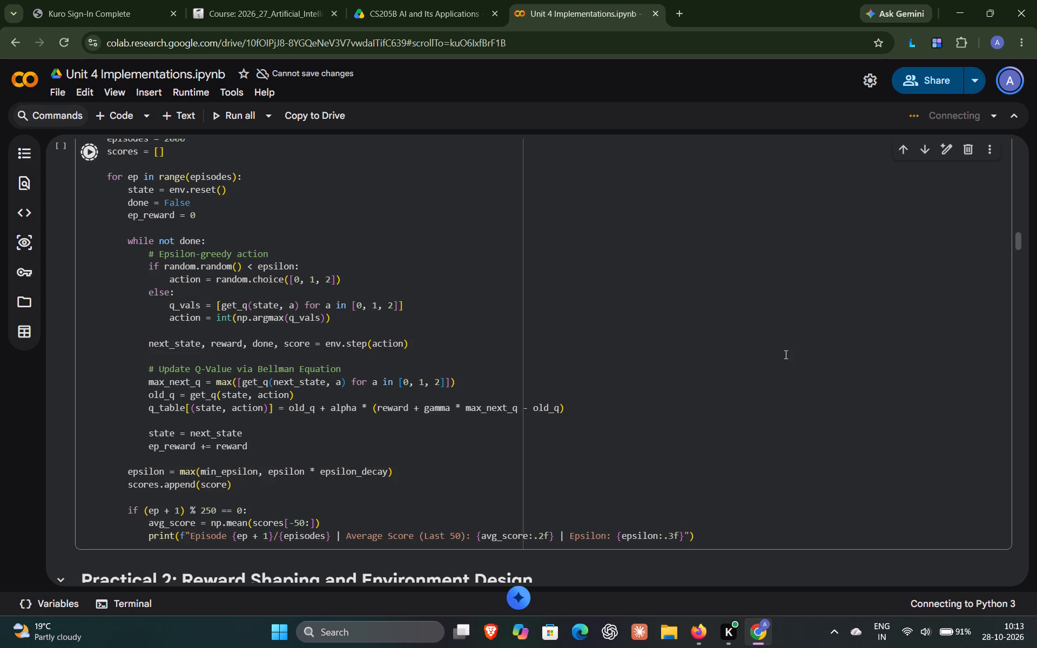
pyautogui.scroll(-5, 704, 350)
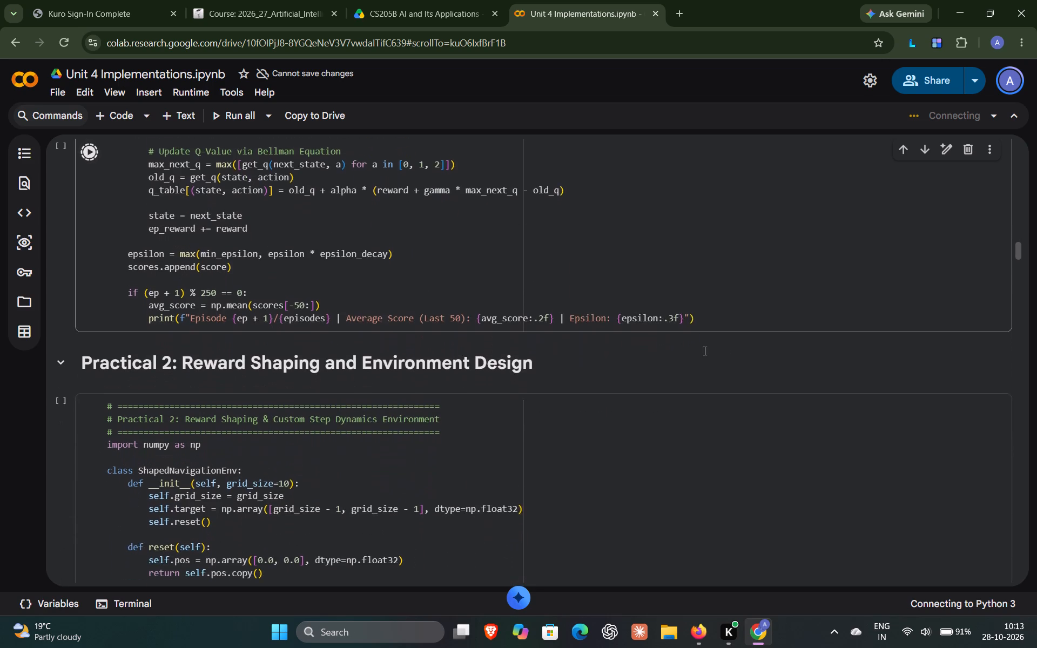
# Review Practical 1's Q-learning code, its new training output and the problem description in the Unit 4 notebook.
pyautogui.scroll(-2, 704, 350)
pyautogui.scroll(2, 704, 350)
pyautogui.scroll(1, 454, 363)
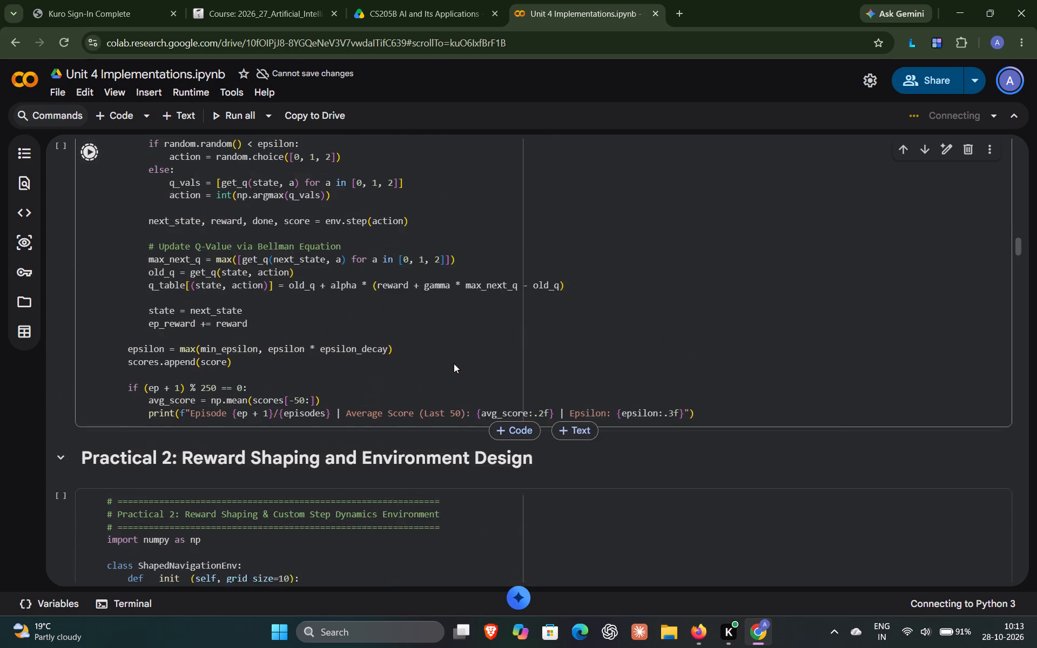
pyautogui.scroll(1, 454, 363)
pyautogui.scroll(3, 515, 387)
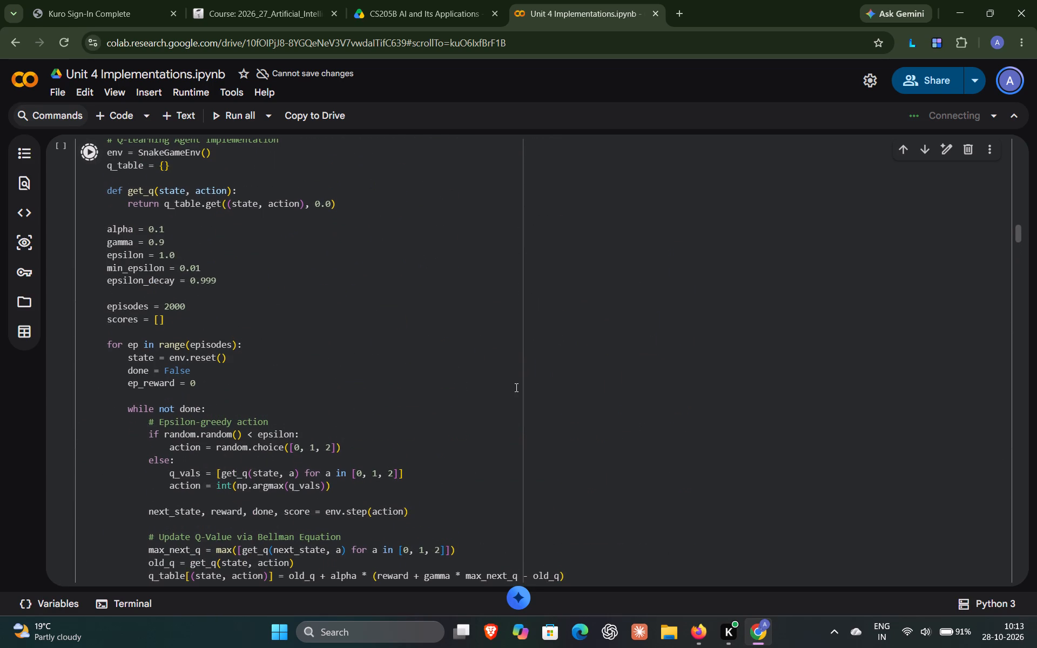
pyautogui.scroll(-2, 445, 323)
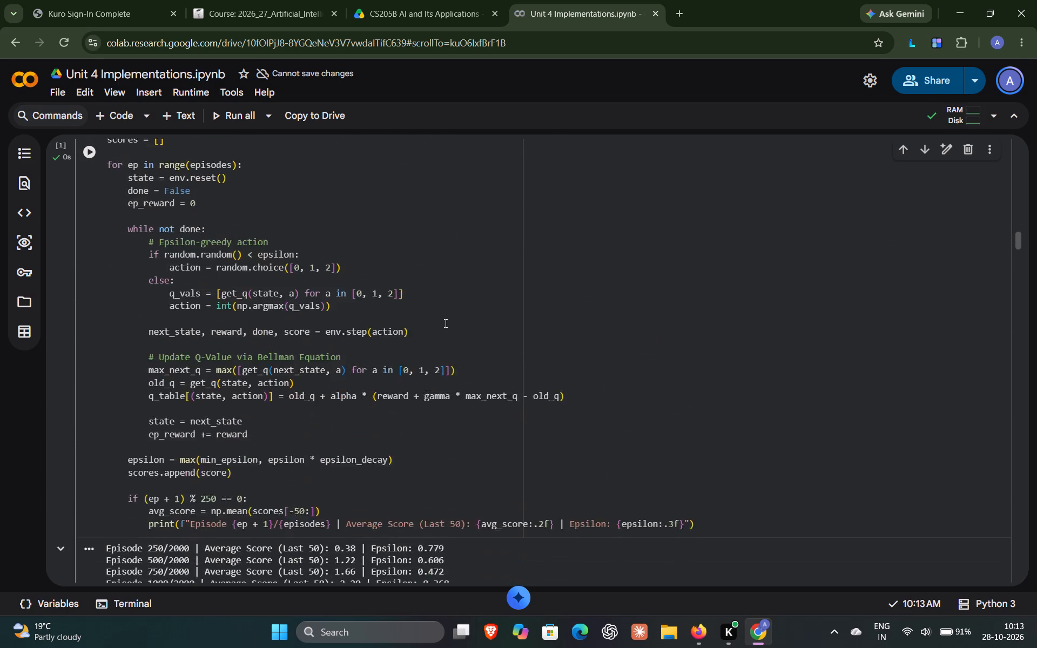
pyautogui.scroll(-5, 445, 323)
pyautogui.scroll(18, 445, 323)
pyautogui.scroll(4, 445, 323)
pyautogui.scroll(-5, 483, 322)
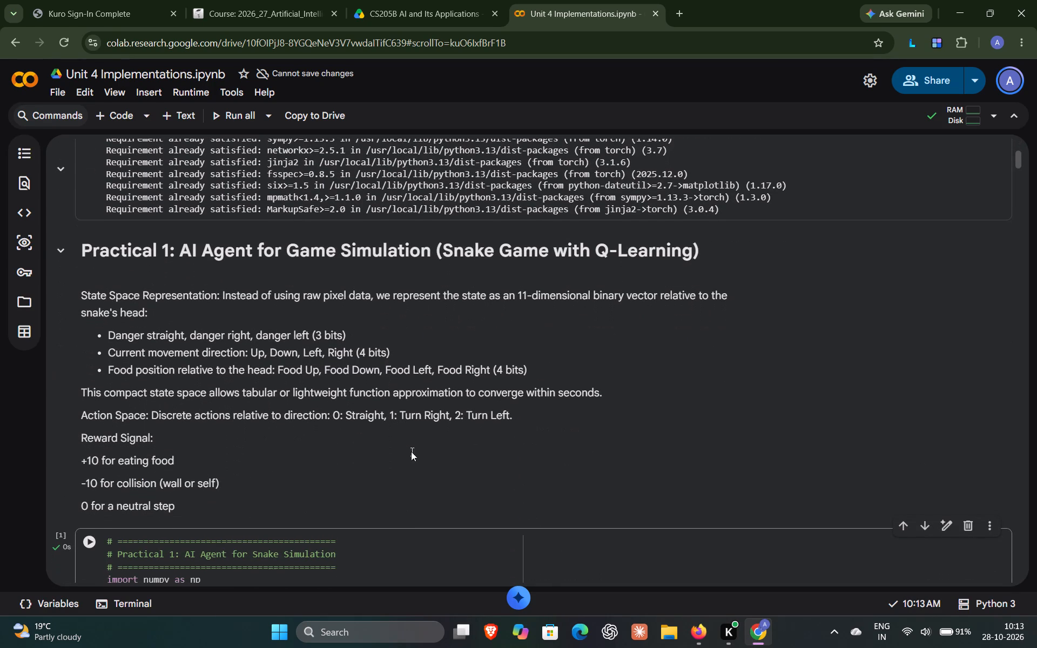
# Open Word and create a blank document.
pyautogui.click(340, 634)
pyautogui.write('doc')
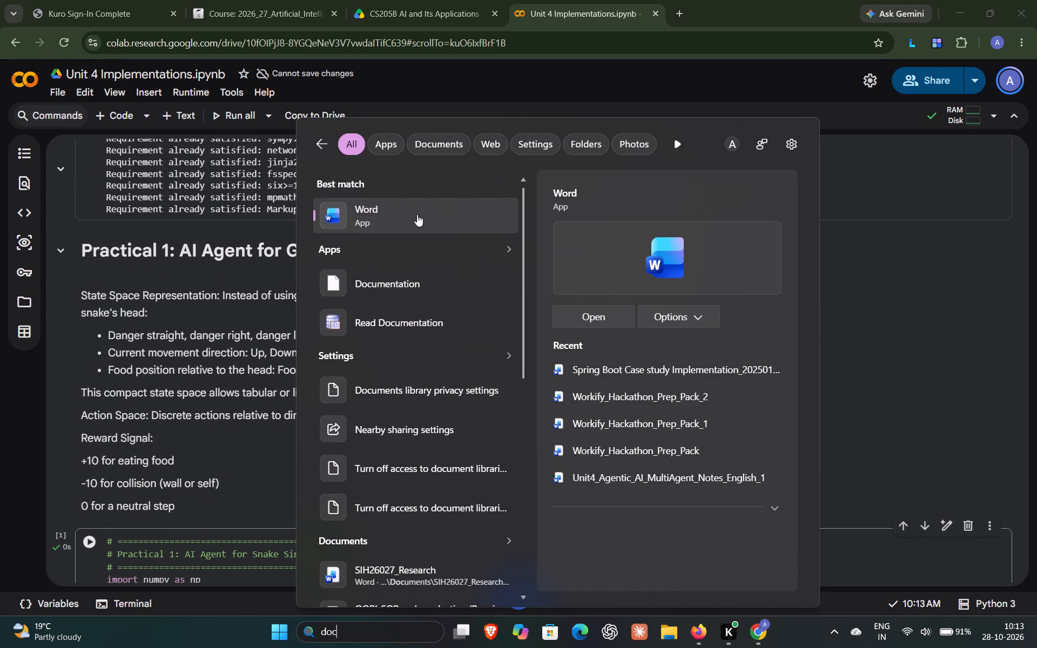
pyautogui.click(417, 214)
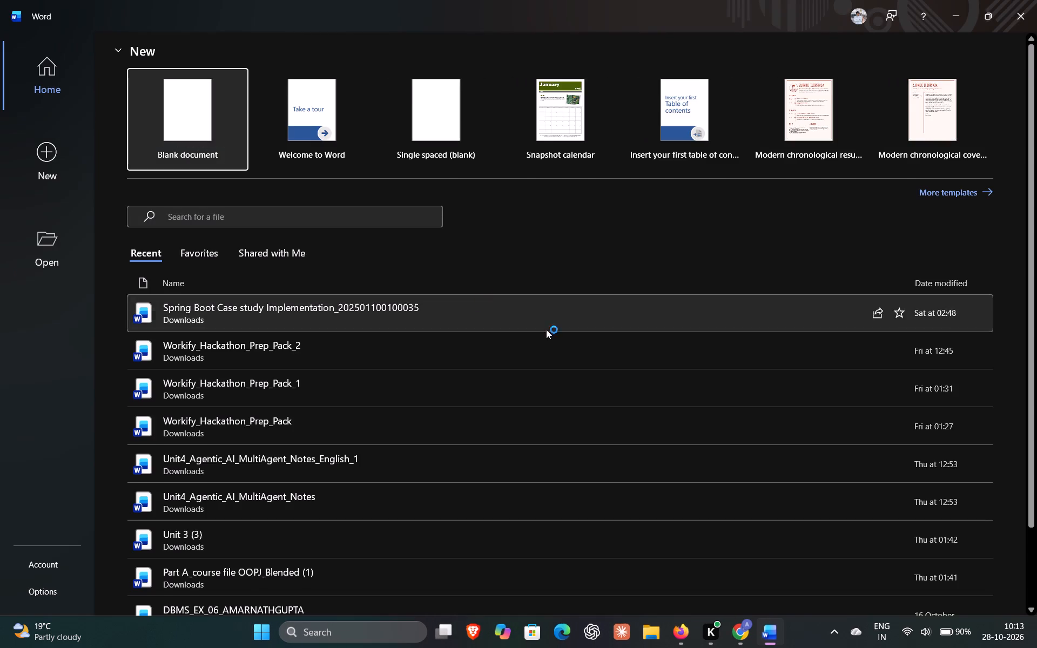
pyautogui.click(186, 139)
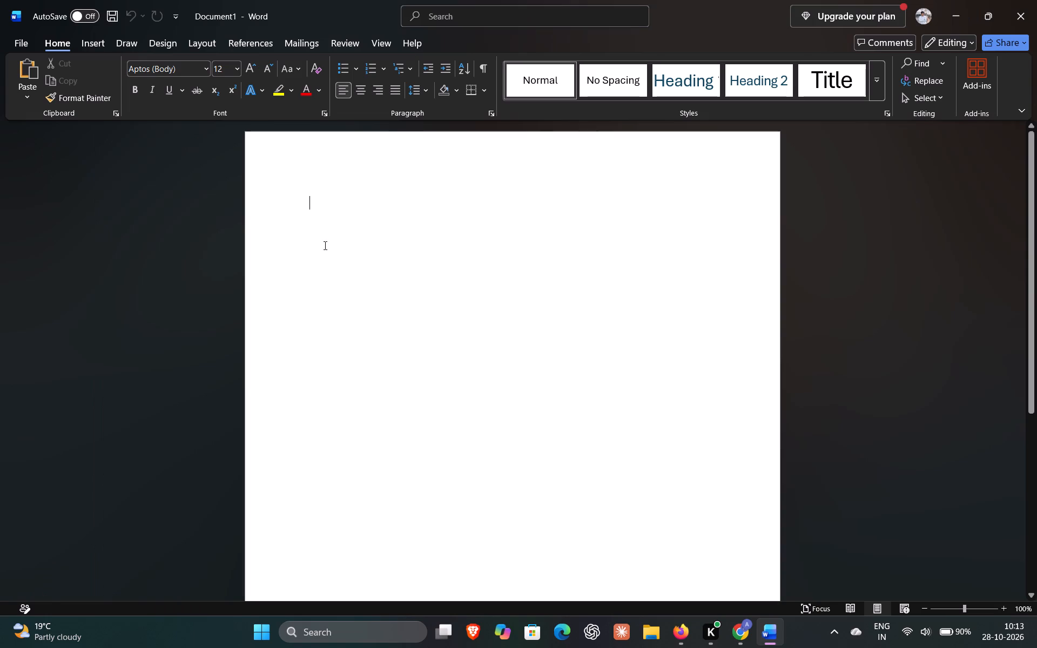
# Enter a header line with "NAME –" and the student's name, followed by the roll number after a wide gap of spaces.
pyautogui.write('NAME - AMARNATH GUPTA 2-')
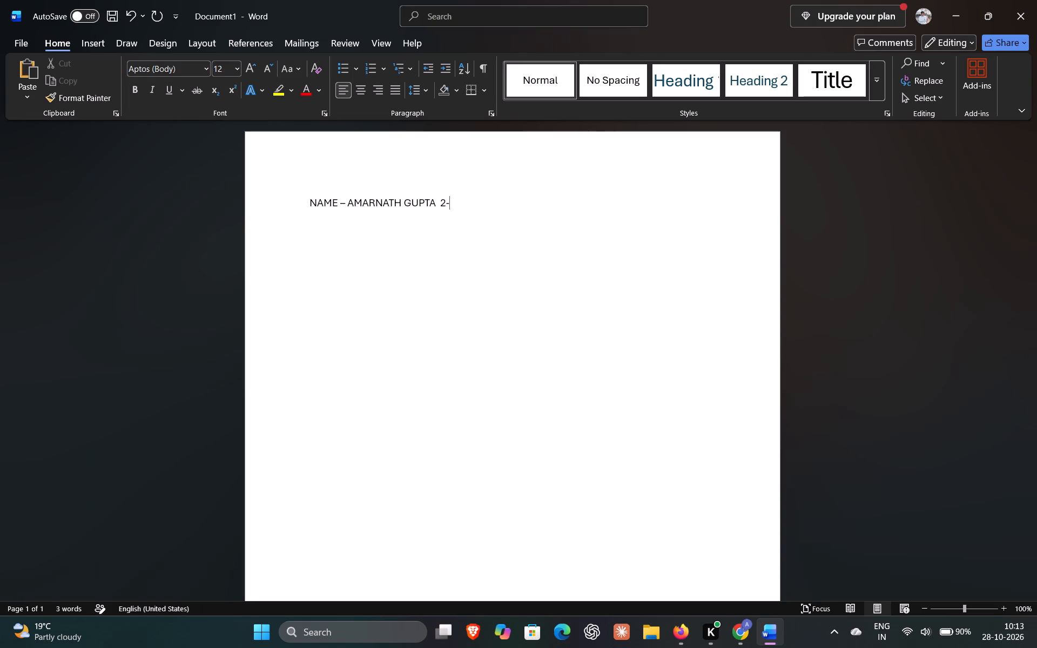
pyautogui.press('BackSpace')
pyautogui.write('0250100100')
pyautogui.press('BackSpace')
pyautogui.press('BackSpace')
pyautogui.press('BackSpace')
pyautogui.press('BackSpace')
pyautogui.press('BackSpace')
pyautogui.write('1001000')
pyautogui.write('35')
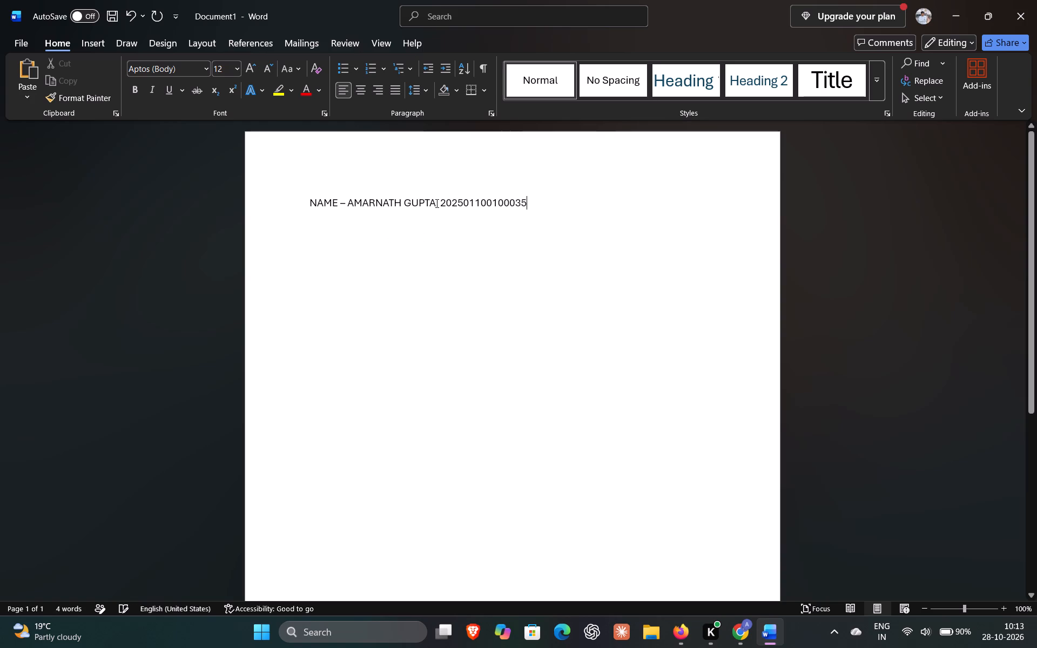
pyautogui.click(436, 203)
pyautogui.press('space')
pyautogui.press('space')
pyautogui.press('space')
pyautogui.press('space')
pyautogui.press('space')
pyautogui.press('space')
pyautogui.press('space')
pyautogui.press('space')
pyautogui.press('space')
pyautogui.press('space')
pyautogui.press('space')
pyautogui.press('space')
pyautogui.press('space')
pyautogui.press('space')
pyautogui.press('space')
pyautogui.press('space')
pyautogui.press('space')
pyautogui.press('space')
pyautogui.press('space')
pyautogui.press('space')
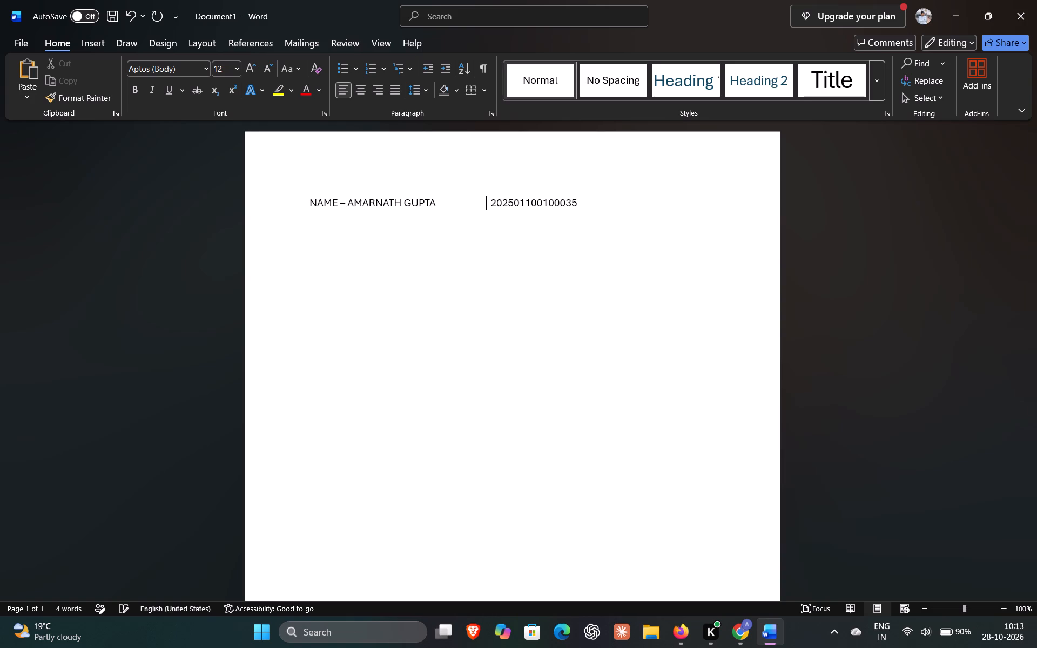
# Make the name and roll number line bold and set its font to Arial Black.
pyautogui.moveTo(304, 201); pyautogui.dragTo(623, 188)
pyautogui.click(634, 168)
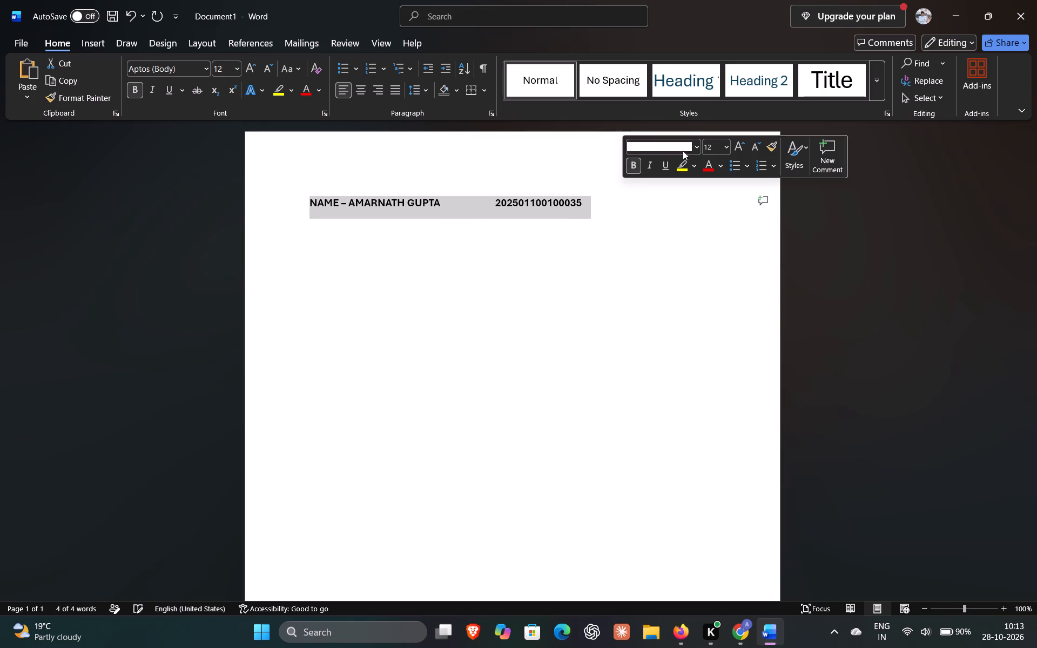
pyautogui.click(692, 147)
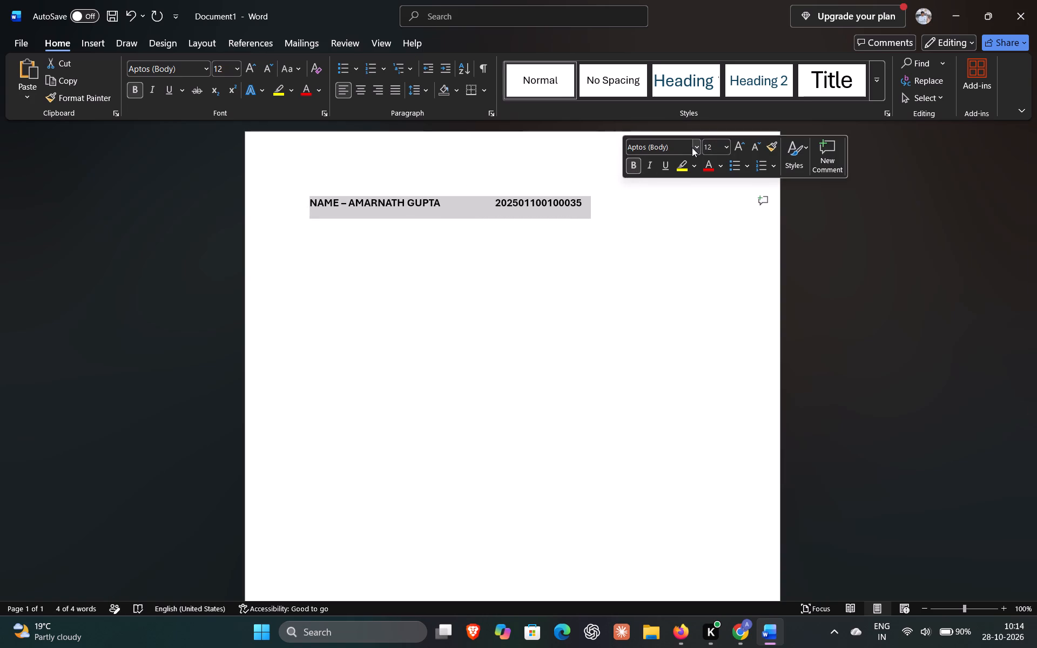
pyautogui.click(694, 147)
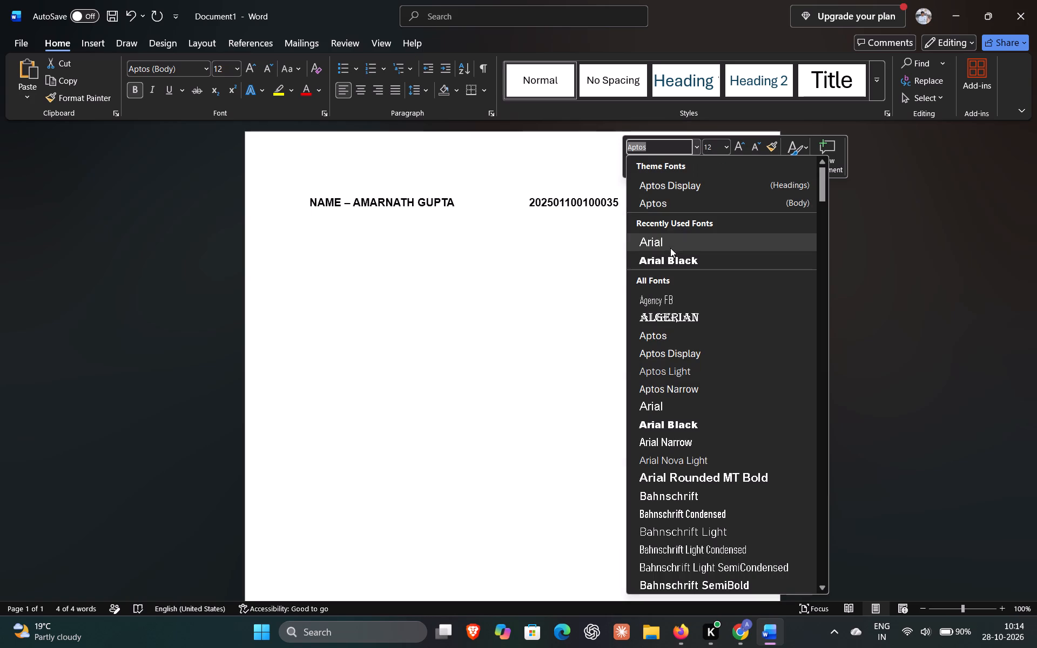
pyautogui.click(668, 255)
pyautogui.click(731, 228)
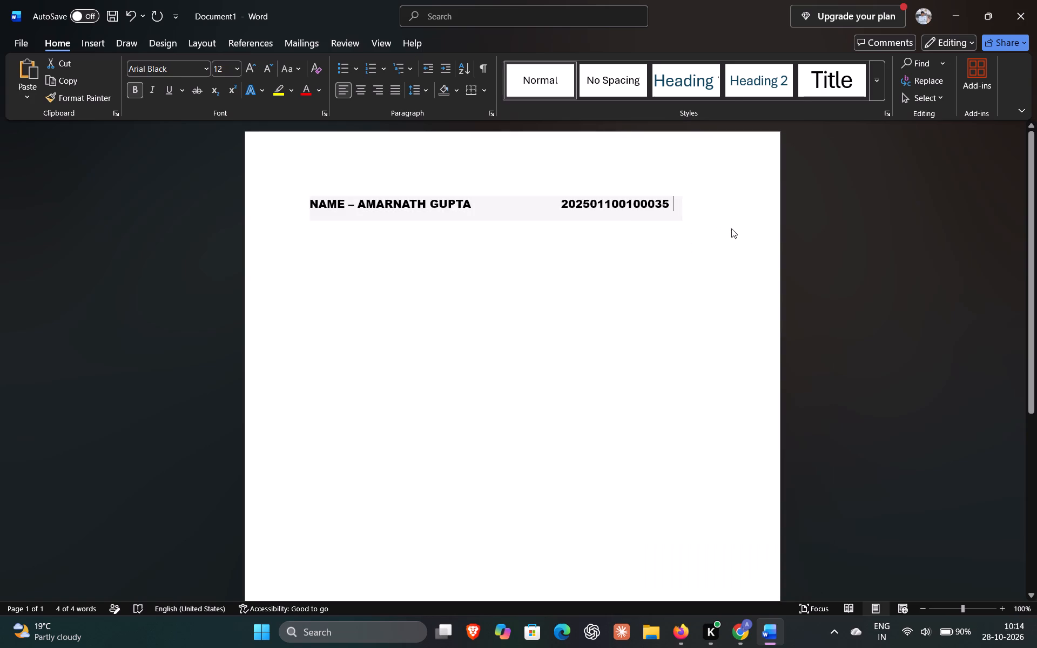
# Copy the Practical 1 heading from the Unit 4 notebook in Chrome and paste it into the Word document three lines below the header.
pyautogui.press('Return')
pyautogui.press('Return')
pyautogui.press('Return')
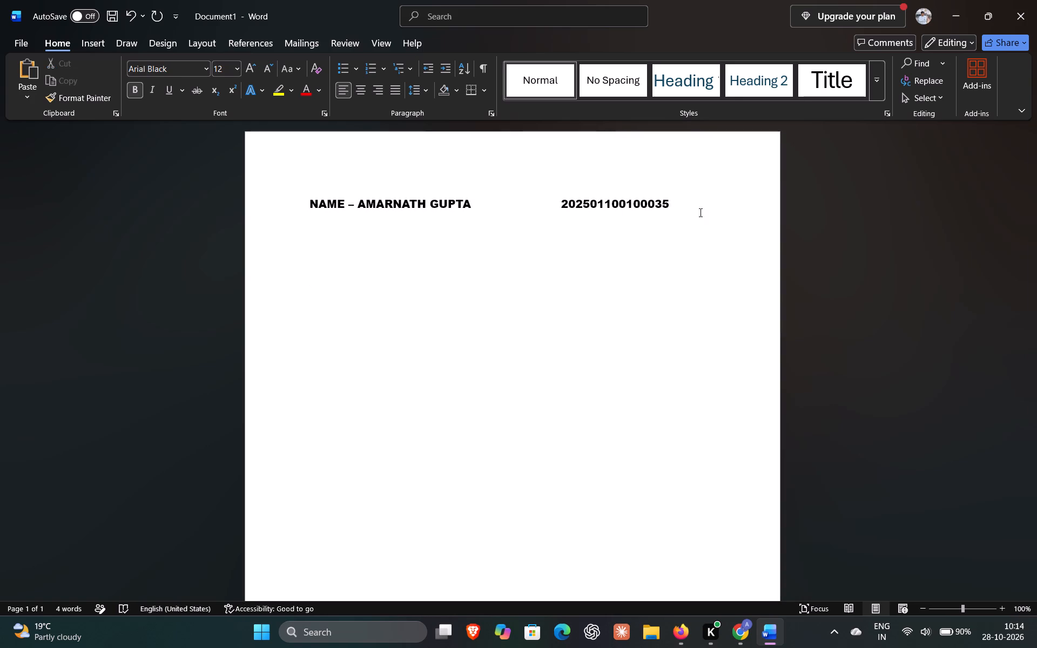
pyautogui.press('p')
pyautogui.press('BackSpace')
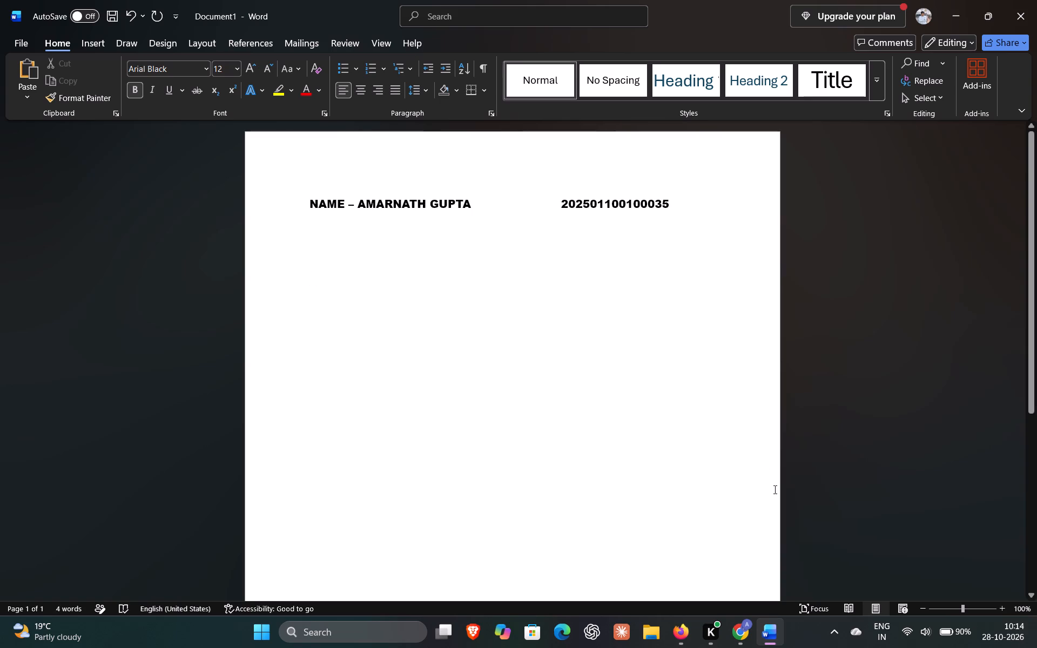
pyautogui.click(737, 626)
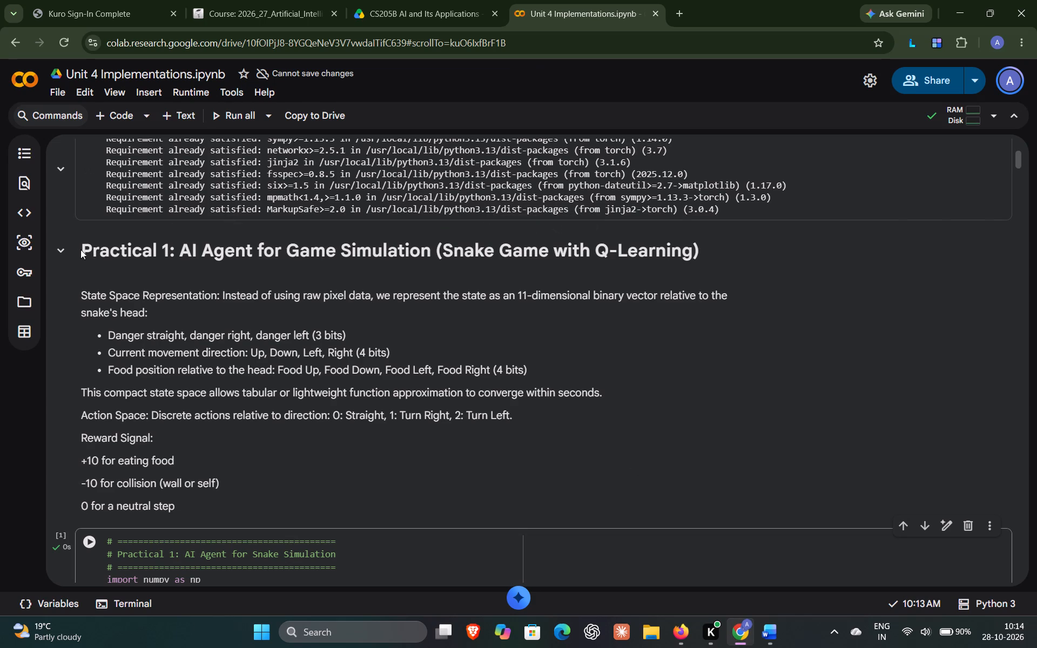
pyautogui.moveTo(79, 246); pyautogui.dragTo(213, 351)
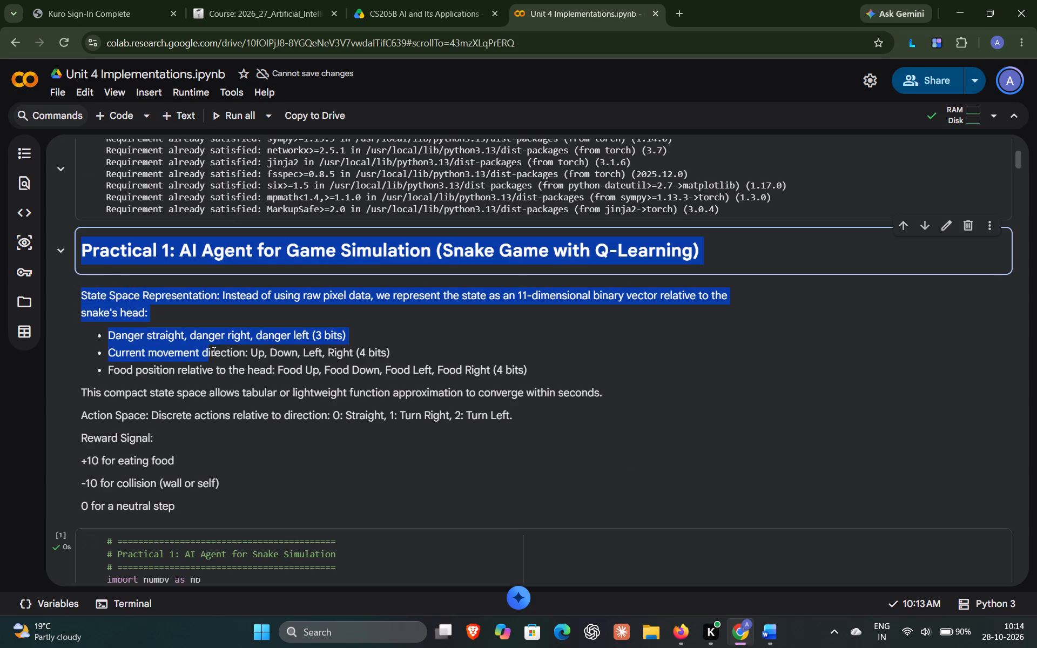
pyautogui.moveTo(213, 351); pyautogui.dragTo(403, 293)
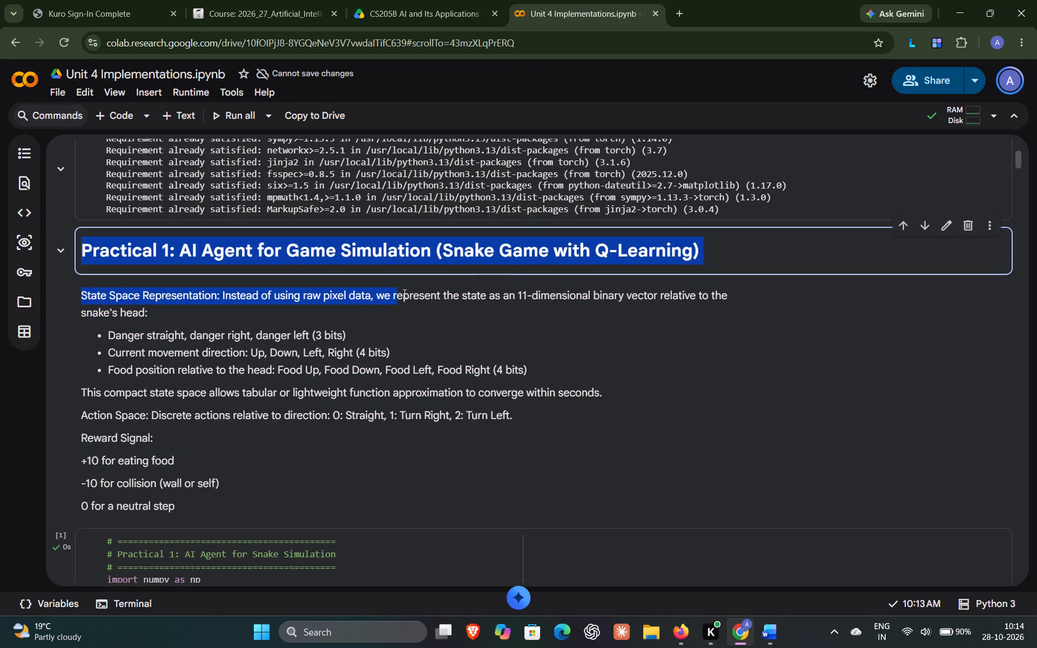
pyautogui.moveTo(403, 293); pyautogui.dragTo(750, 246)
pyautogui.hotkey('ctrl', 'c')
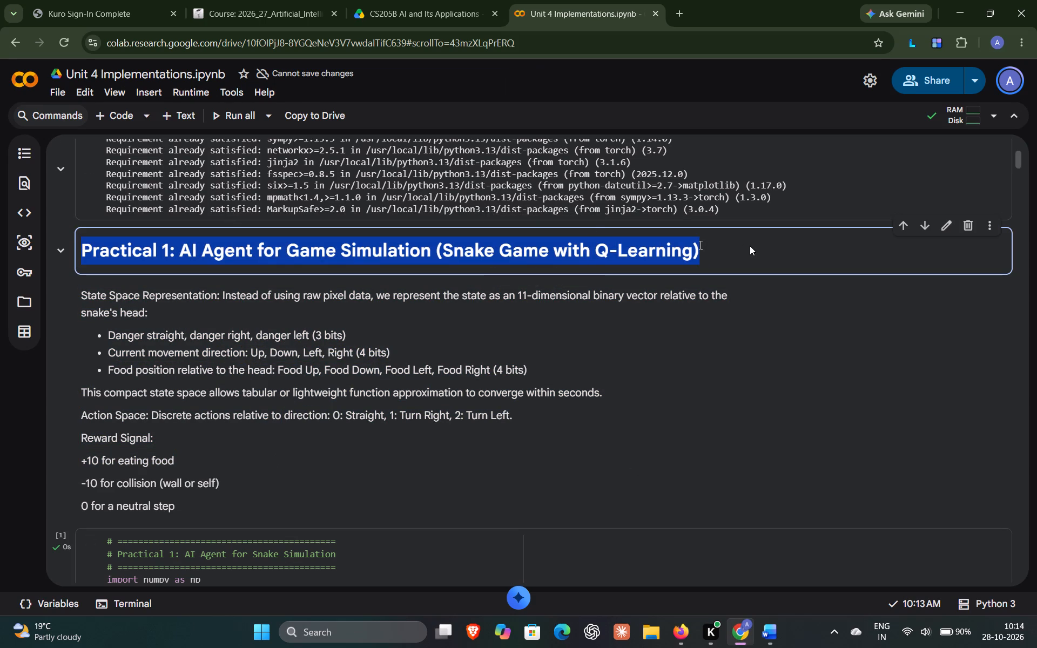
pyautogui.click(767, 632)
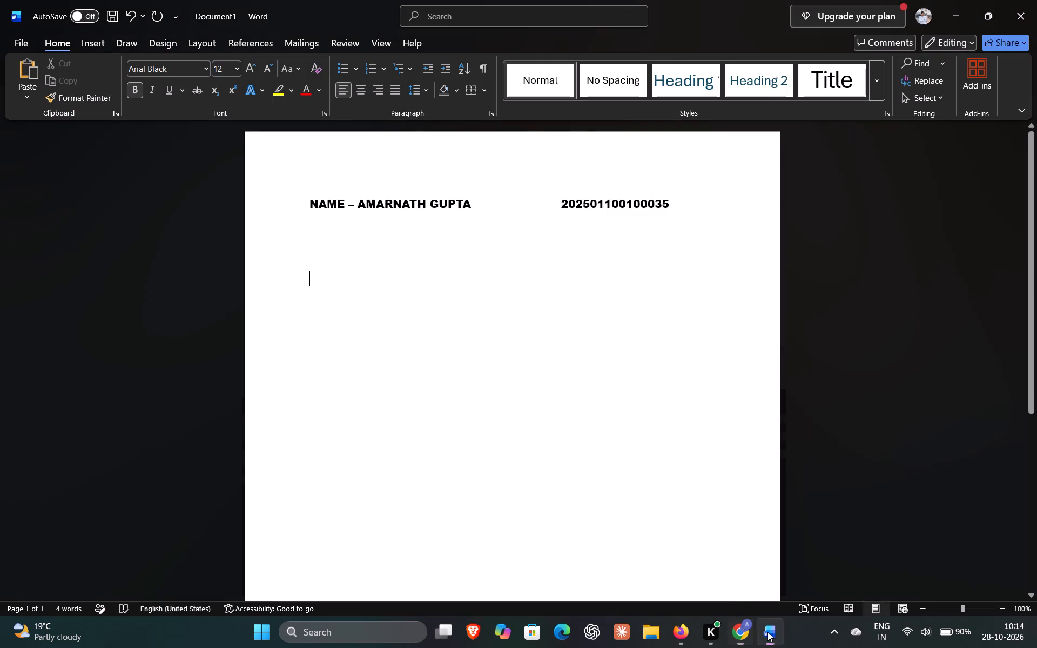
pyautogui.hotkey('ctrl', 'v')
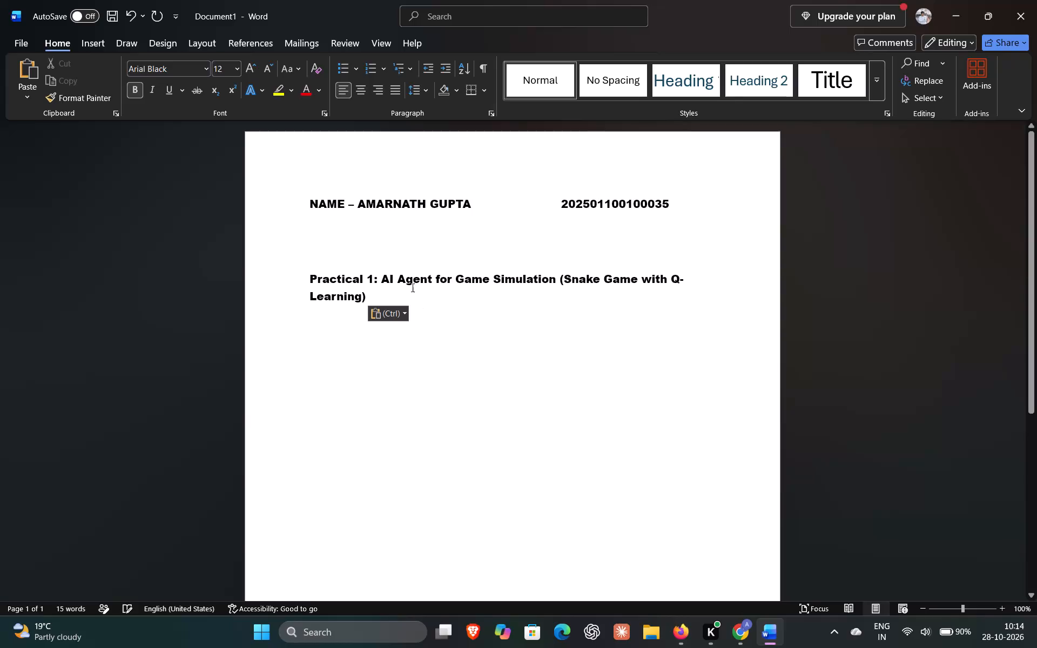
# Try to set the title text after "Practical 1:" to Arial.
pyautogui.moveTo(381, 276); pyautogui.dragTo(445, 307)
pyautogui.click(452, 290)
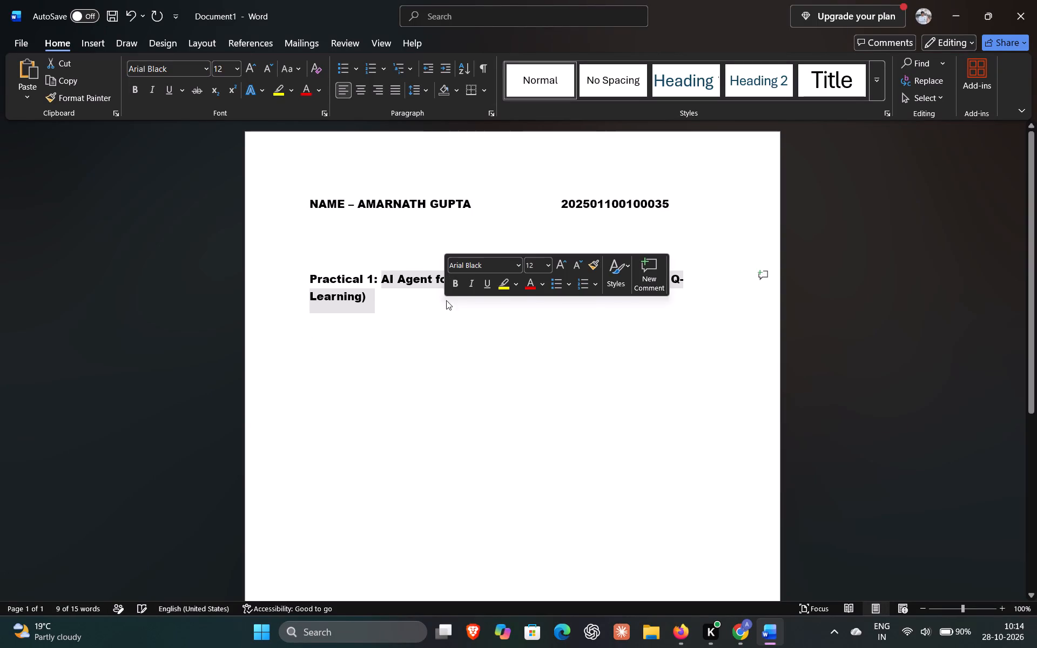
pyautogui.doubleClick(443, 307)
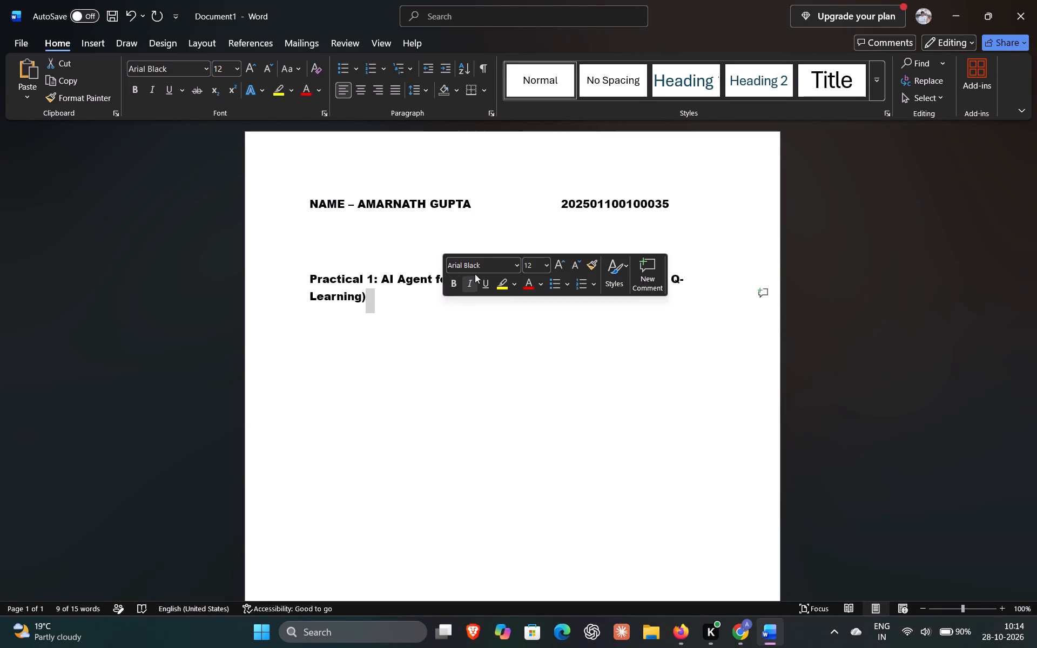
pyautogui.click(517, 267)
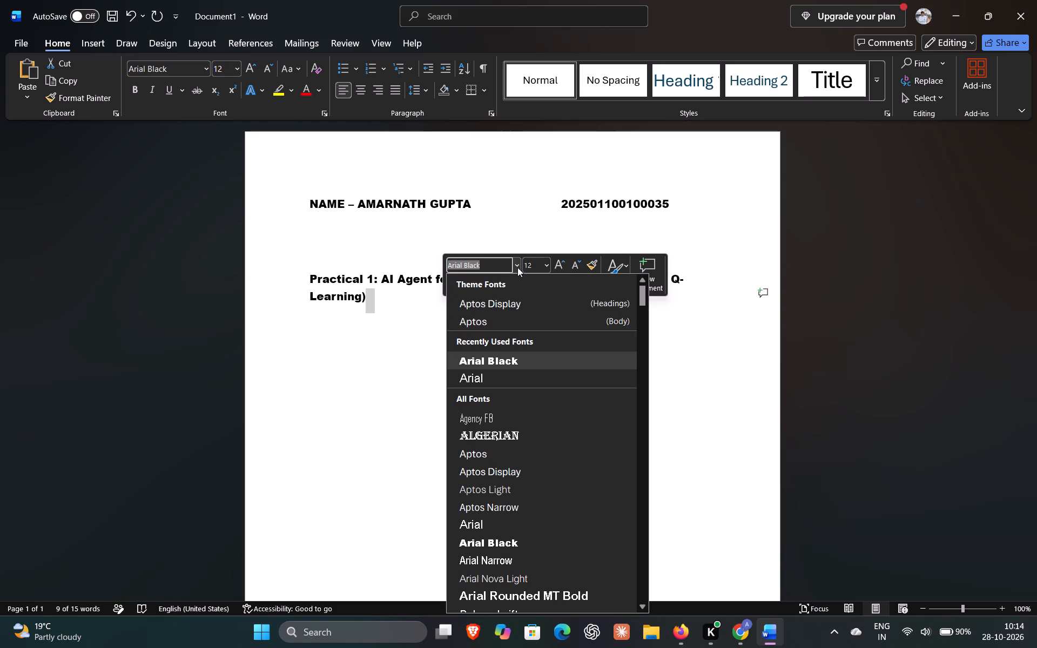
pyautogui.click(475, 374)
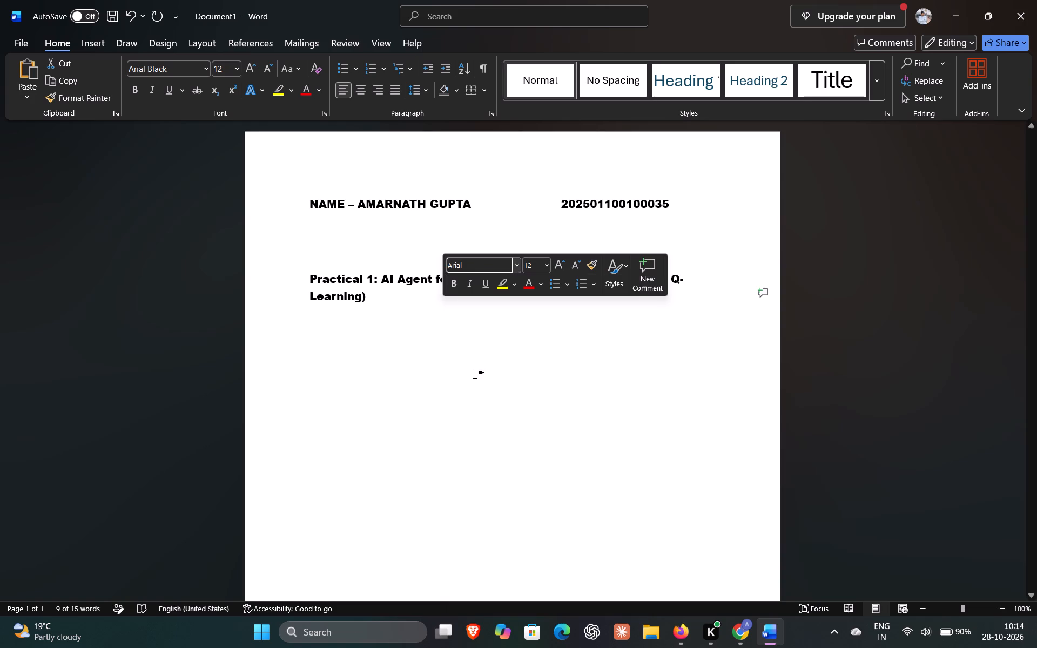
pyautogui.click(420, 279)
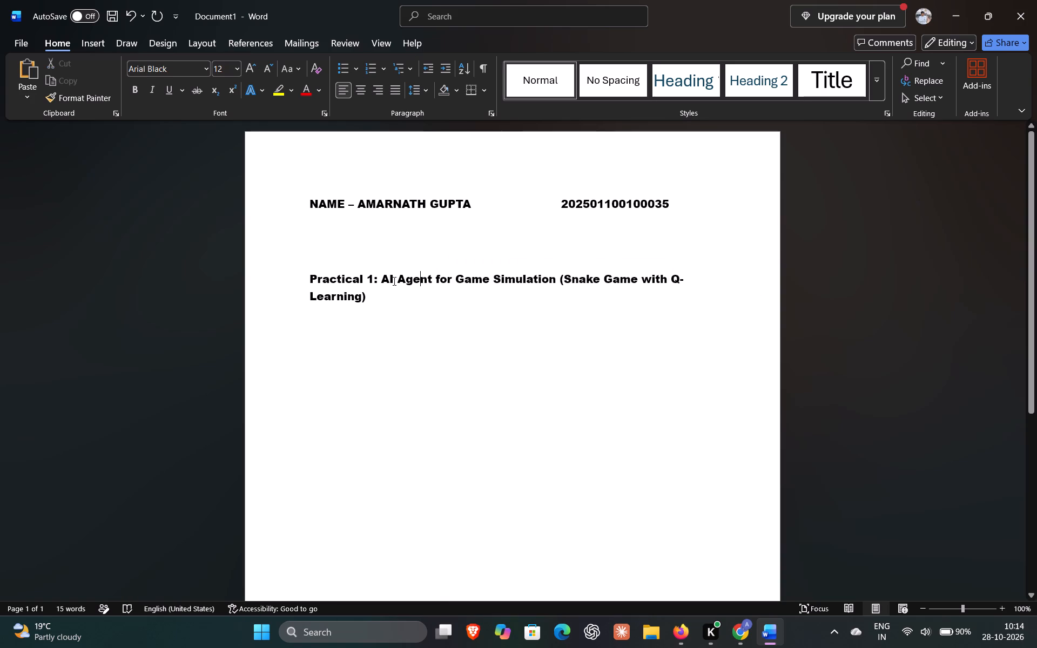
# Set the title text after "Practical 1:" to Arial, keeping the label in Arial Black, and place the cursor at the line's end.
pyautogui.moveTo(380, 278); pyautogui.dragTo(398, 301)
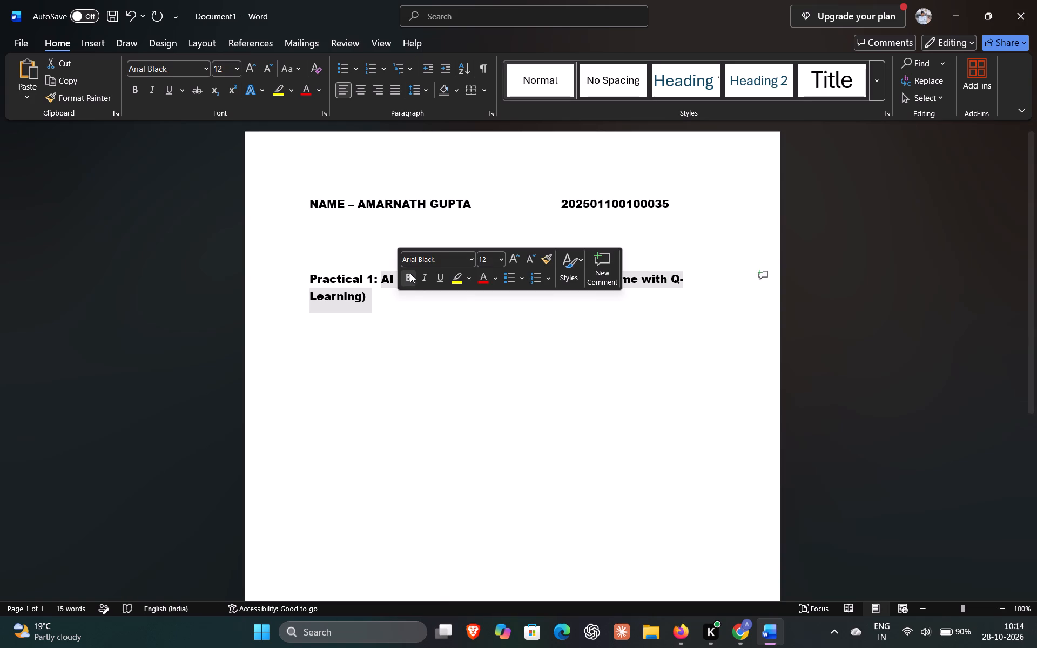
pyautogui.click(409, 273)
pyautogui.click(409, 273)
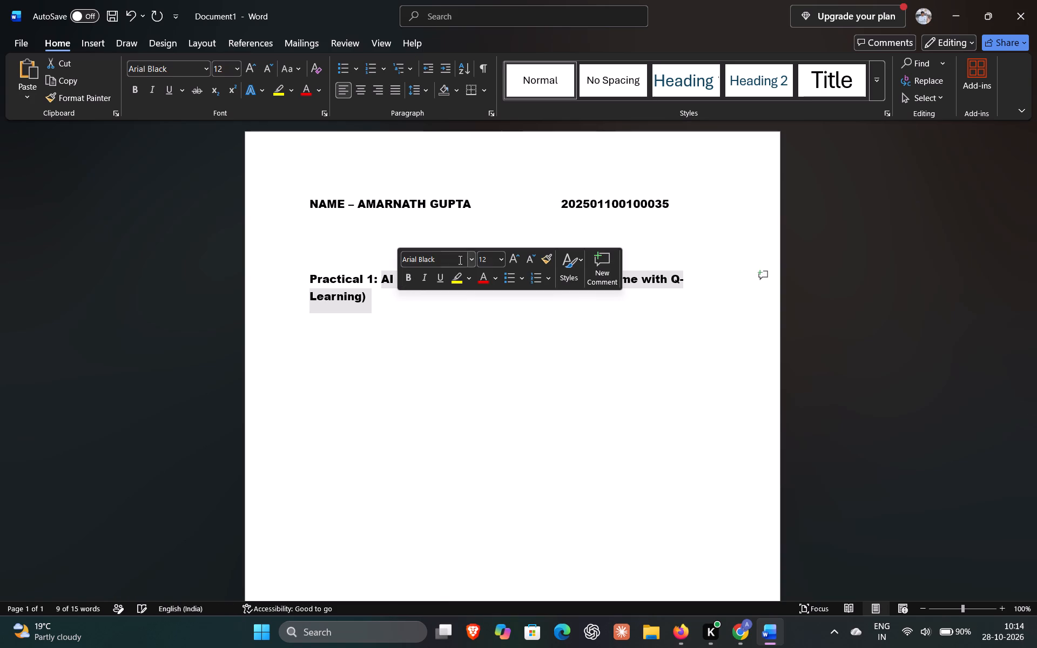
pyautogui.click(470, 258)
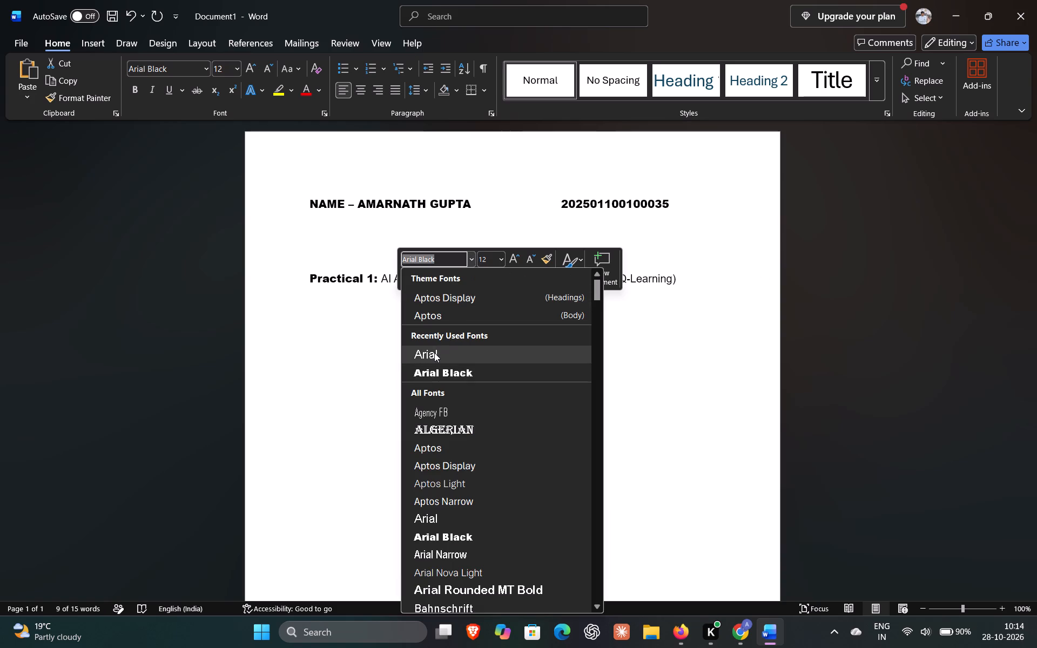
pyautogui.click(434, 353)
pyautogui.click(500, 347)
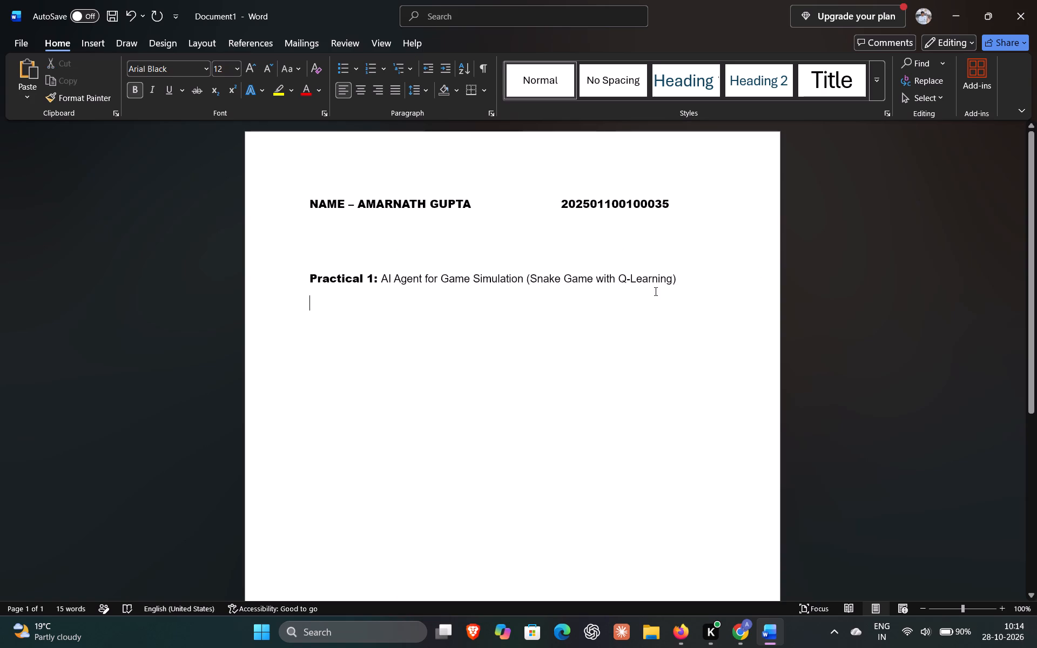
pyautogui.click(684, 280)
# Change the heading label in the Word document to "Practical 19:".
pyautogui.click(373, 278)
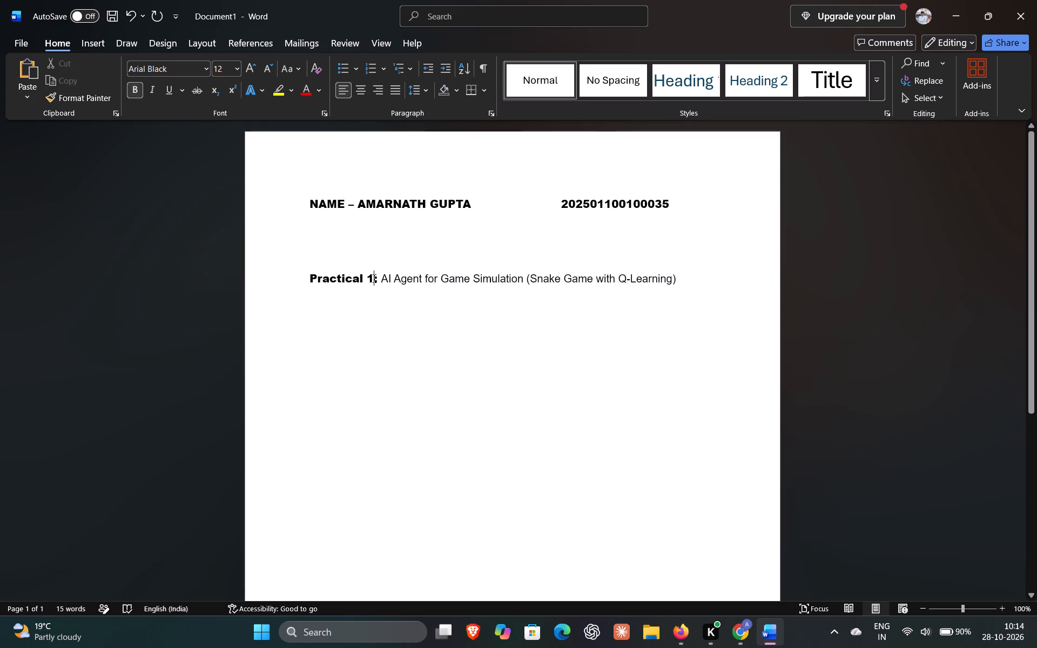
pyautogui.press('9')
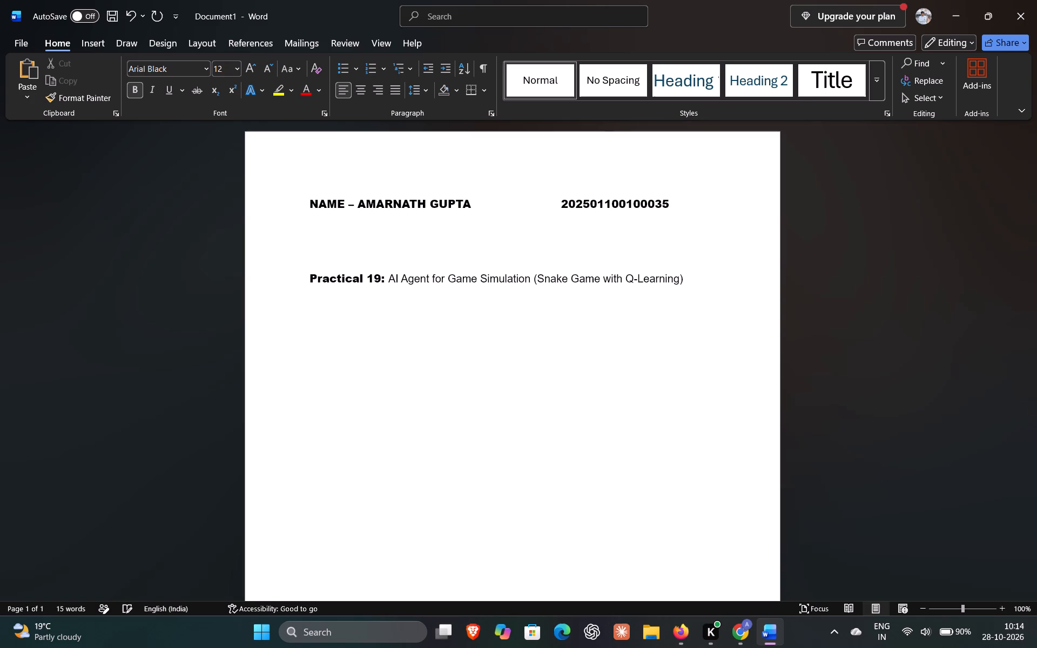
# Copy the State Space Representation description, through "0 for a neutral step", from the Chrome notebook and paste it two lines below the Word heading.
pyautogui.click(686, 273)
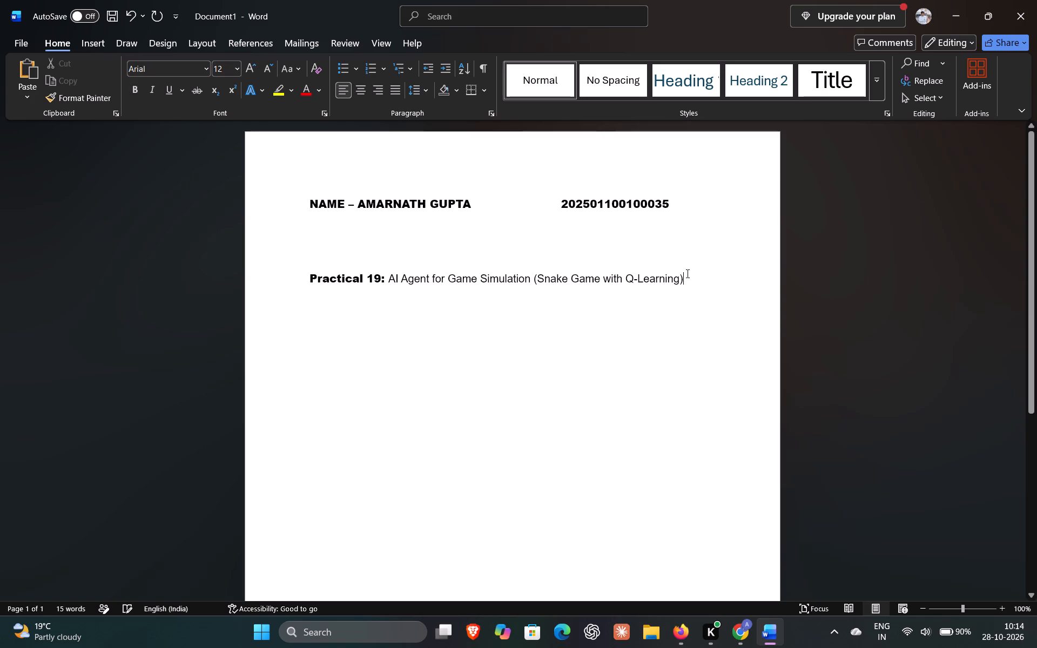
pyautogui.press('Return')
pyautogui.press('Return')
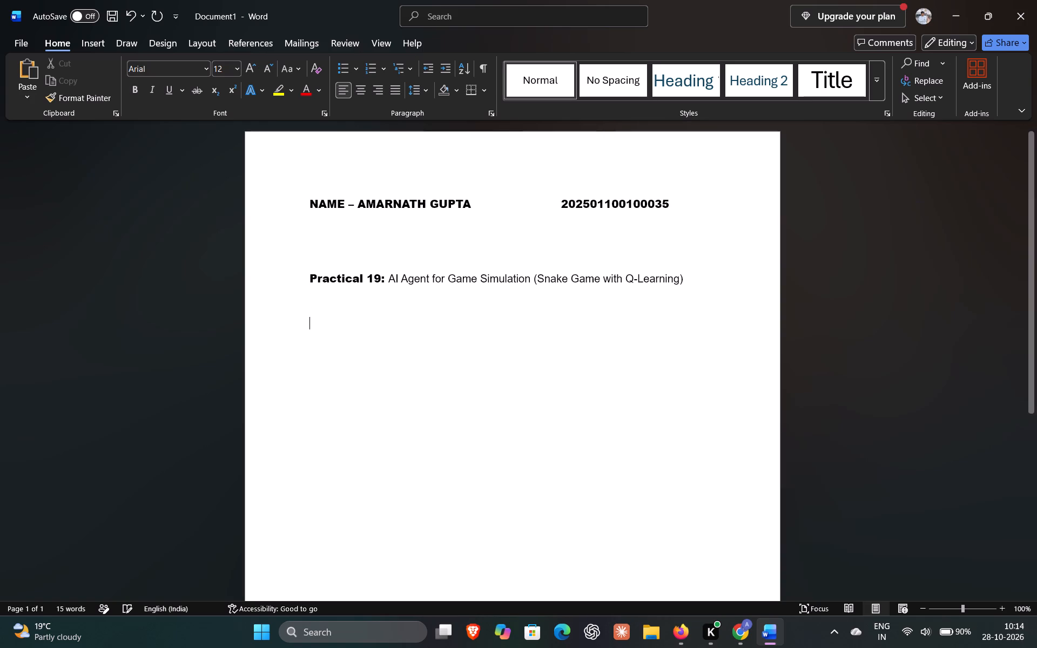
pyautogui.click(742, 627)
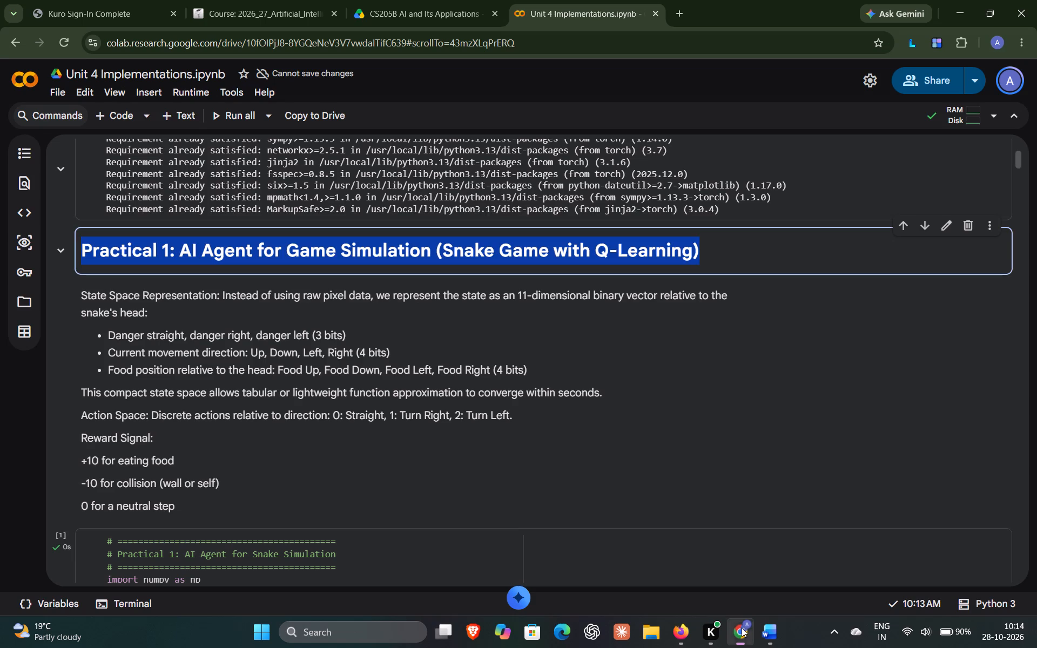
pyautogui.click(487, 392)
pyautogui.moveTo(81, 295); pyautogui.dragTo(81, 295)
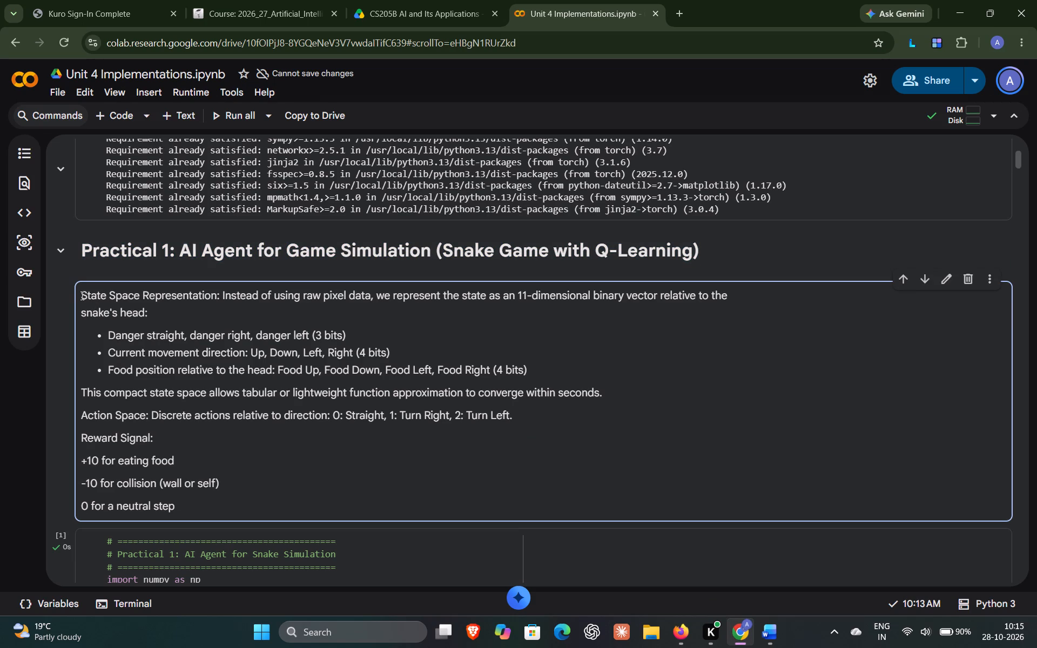
pyautogui.moveTo(81, 295); pyautogui.dragTo(214, 499)
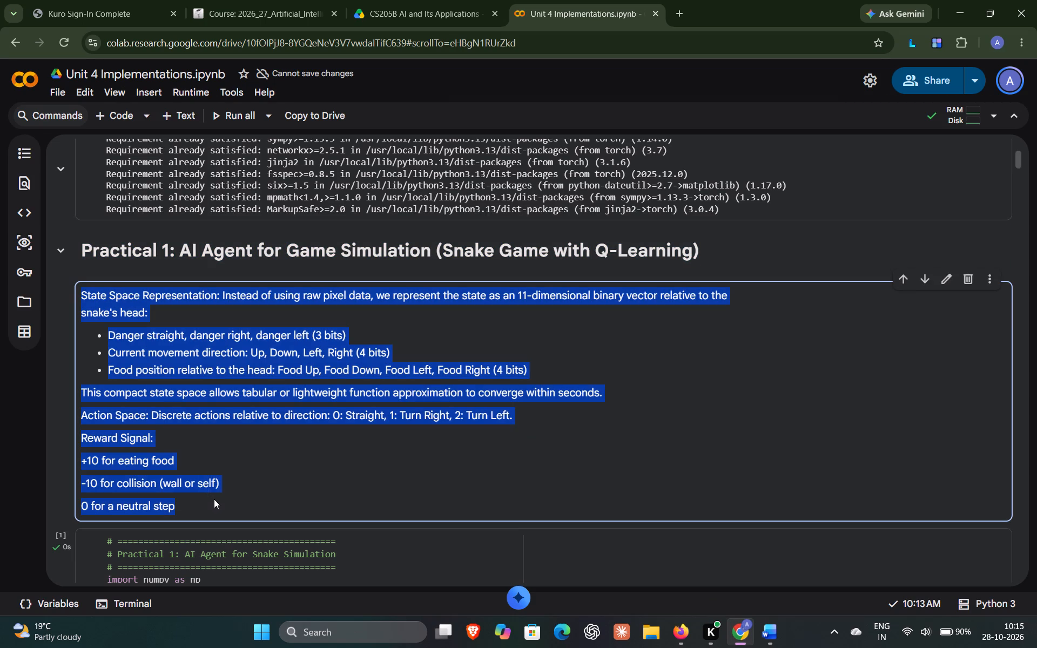
pyautogui.moveTo(214, 499); pyautogui.dragTo(213, 498)
pyautogui.hotkey('ctrl', 'c')
pyautogui.click(770, 638)
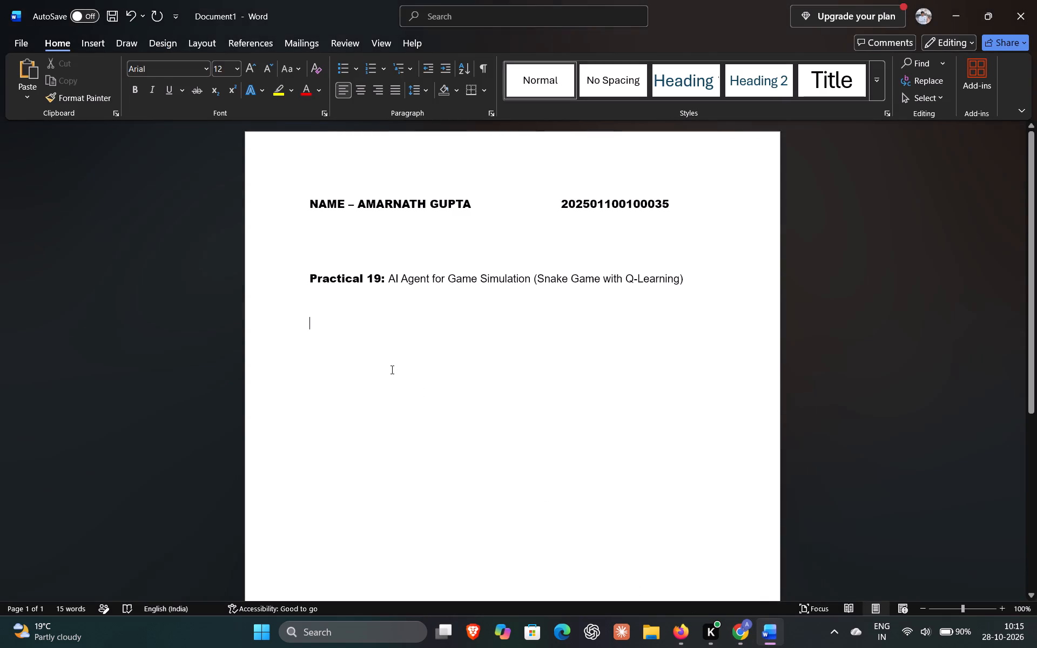
pyautogui.hotkey('ctrl', 'v')
# Snip the notebook's Practical 1 code from its title comment through the start of _get_state and paste it two lines below the Word description.
pyautogui.scroll(-2, 439, 364)
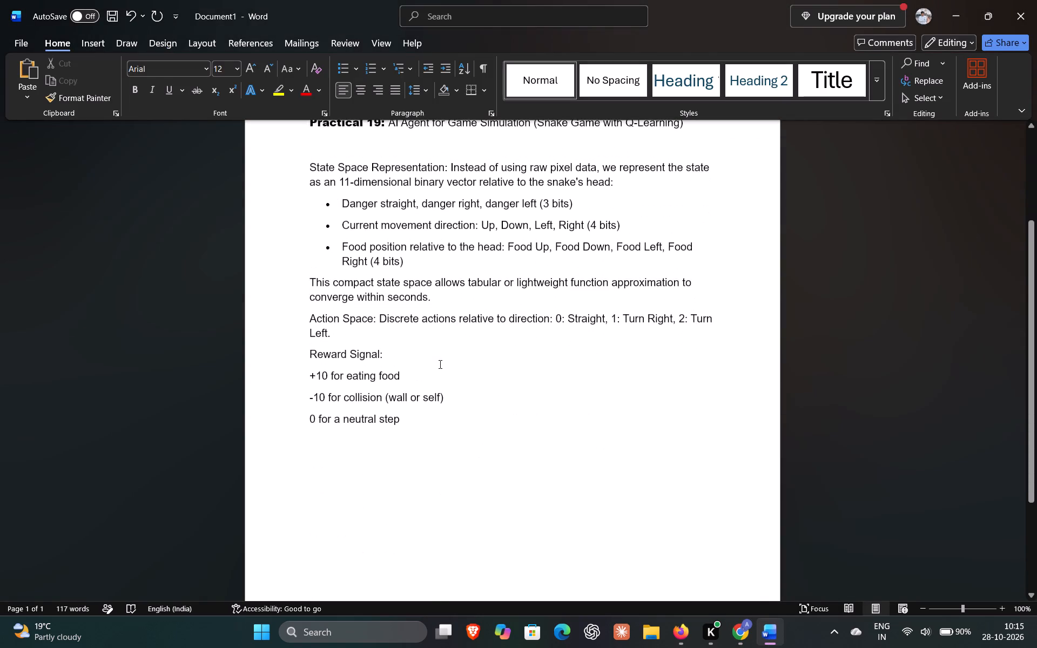
pyautogui.scroll(-1, 439, 364)
pyautogui.click(421, 402)
pyautogui.press('Return')
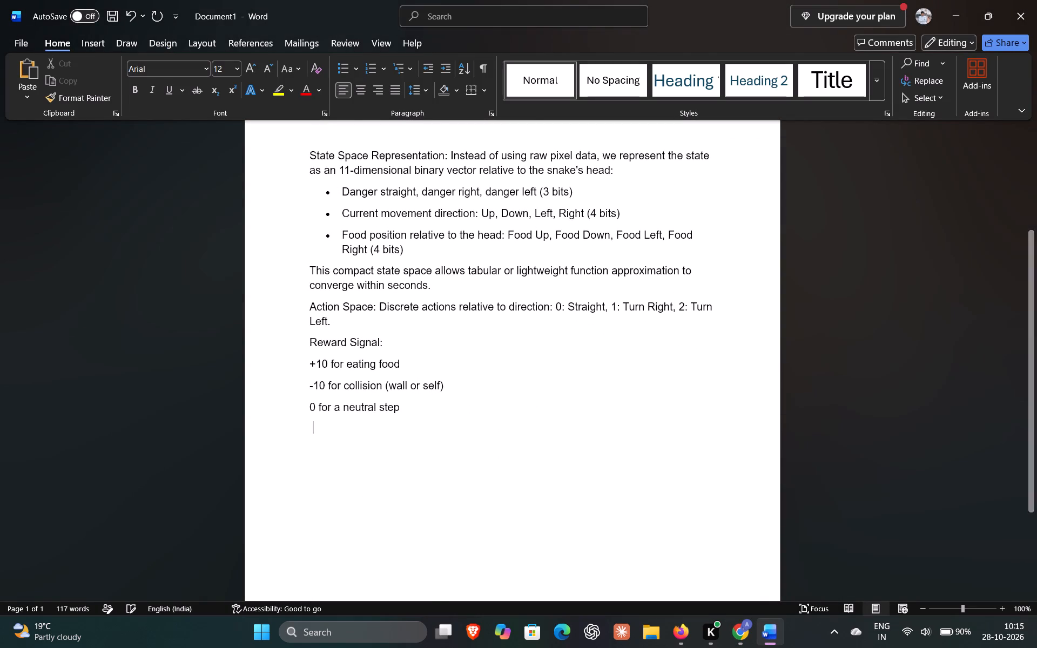
pyautogui.press('Return')
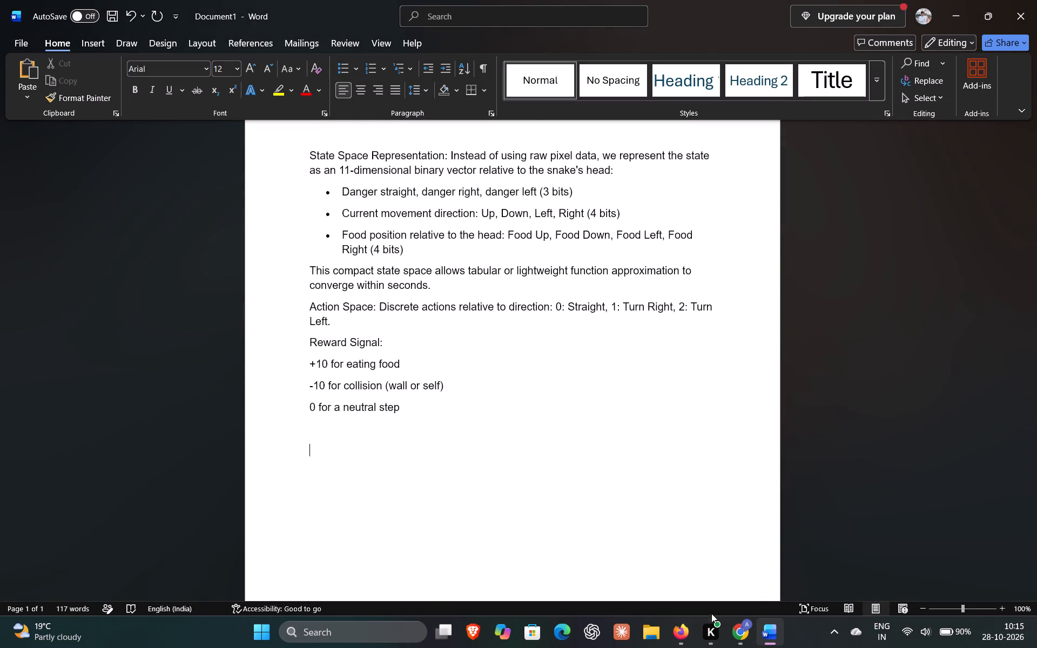
pyautogui.click(742, 639)
pyautogui.scroll(-1, 672, 437)
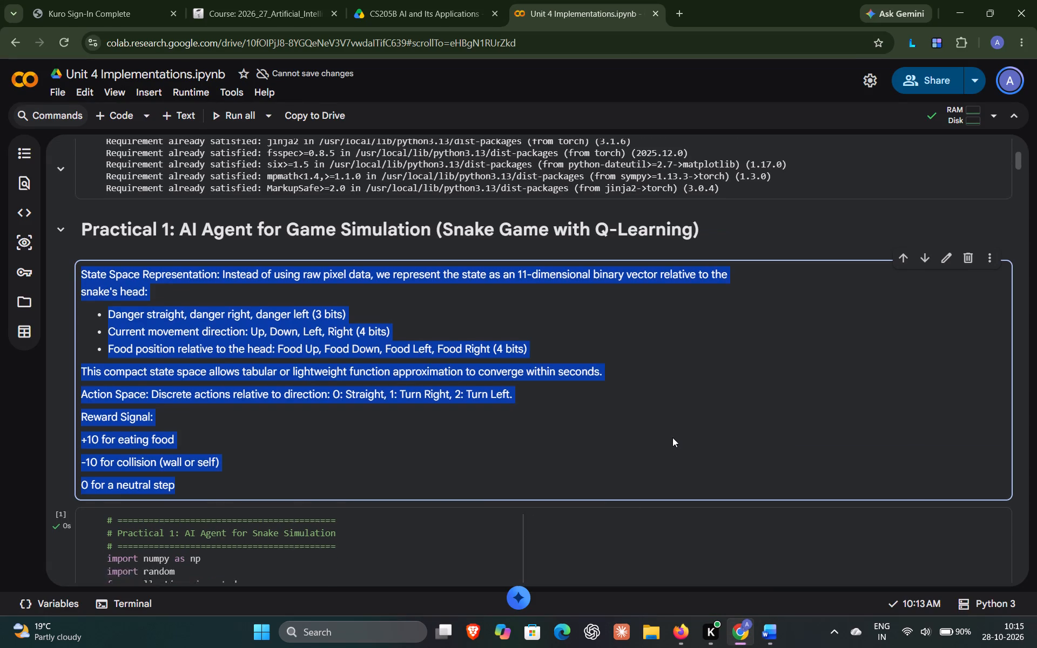
pyautogui.scroll(-4, 672, 437)
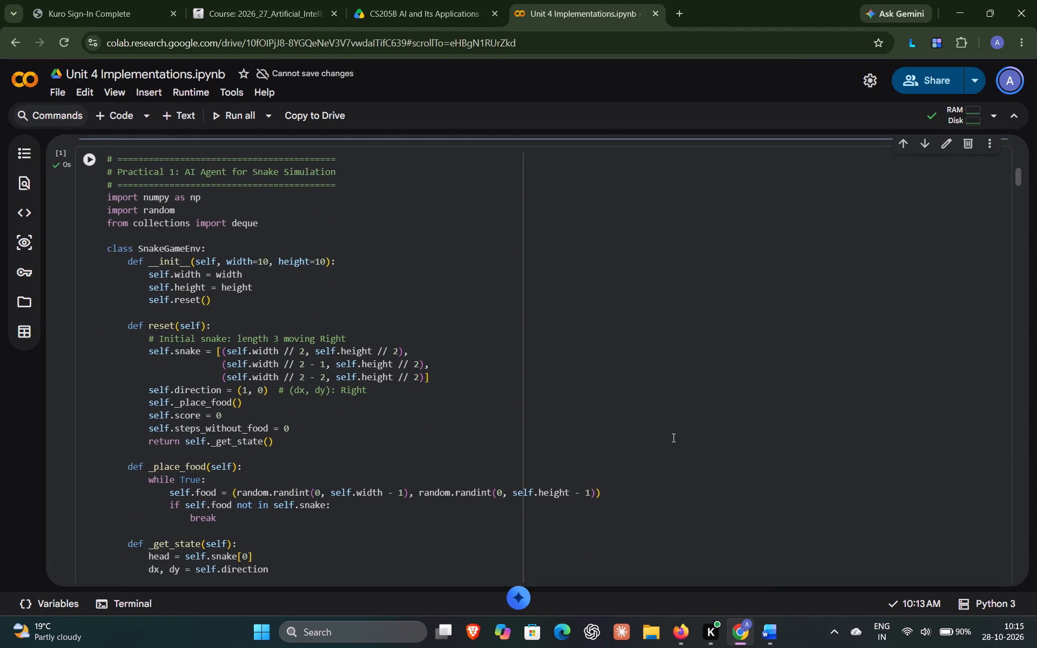
pyautogui.scroll(-2, 672, 437)
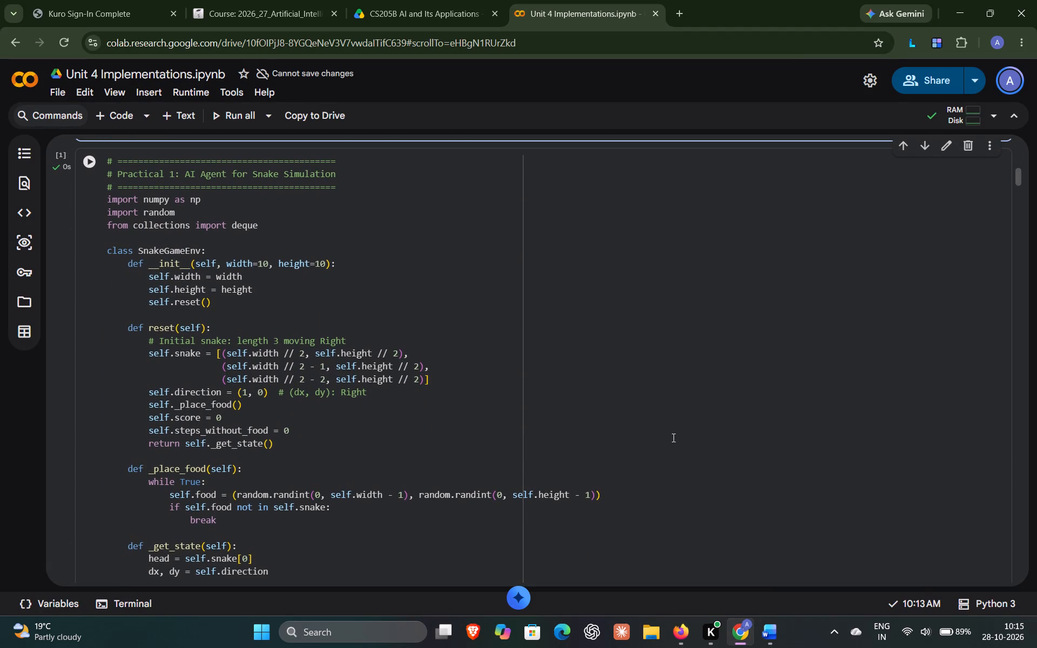
pyautogui.press('Print')
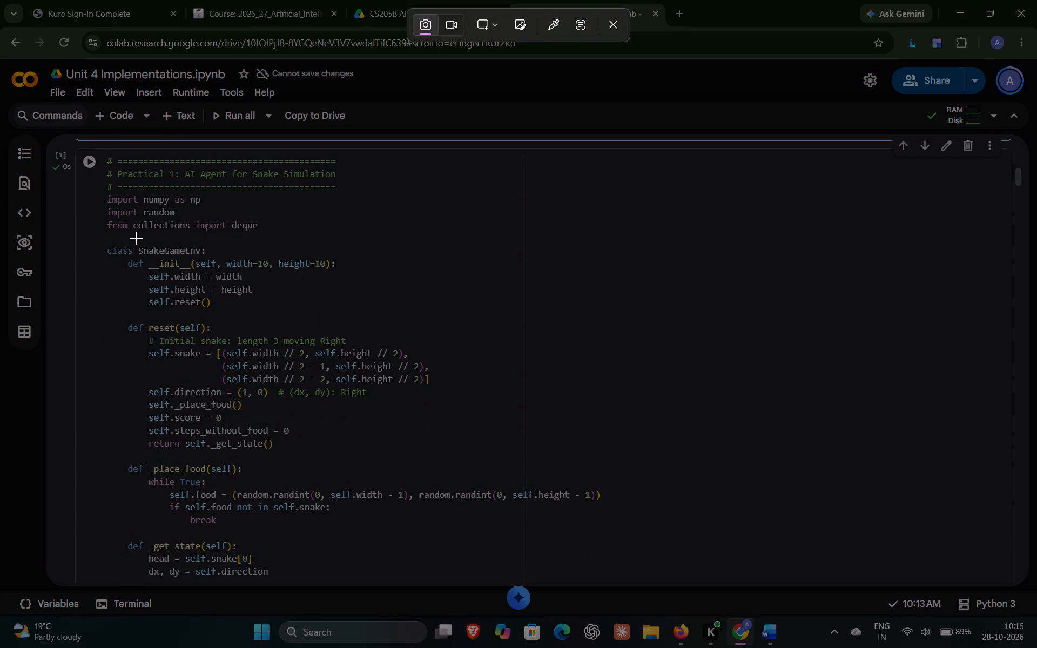
pyautogui.moveTo(60, 145); pyautogui.dragTo(547, 505)
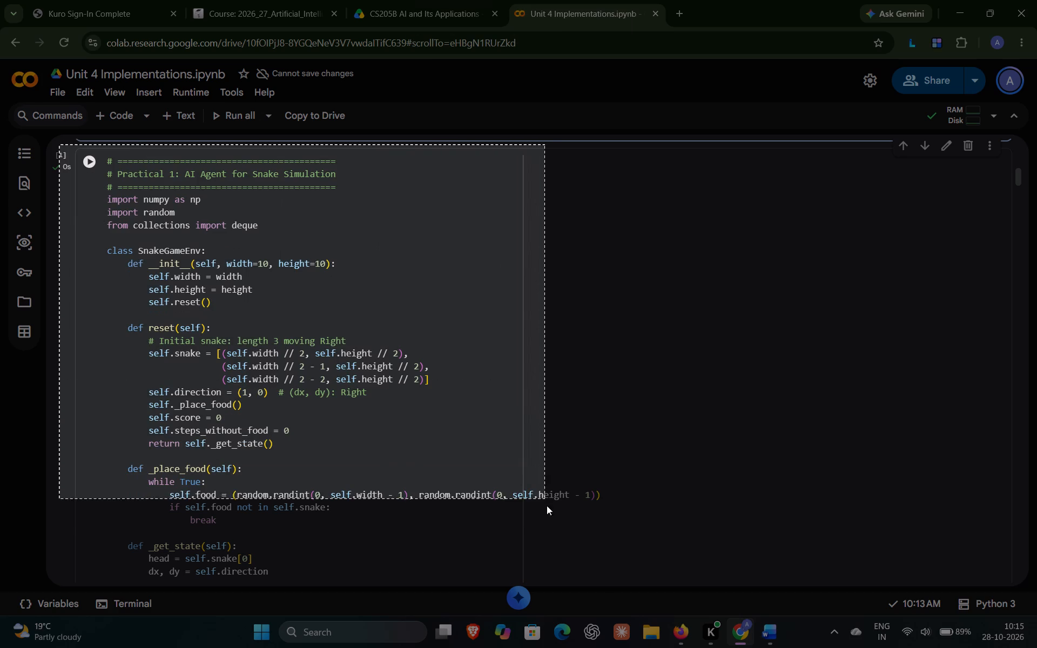
pyautogui.moveTo(547, 505); pyautogui.dragTo(517, 600)
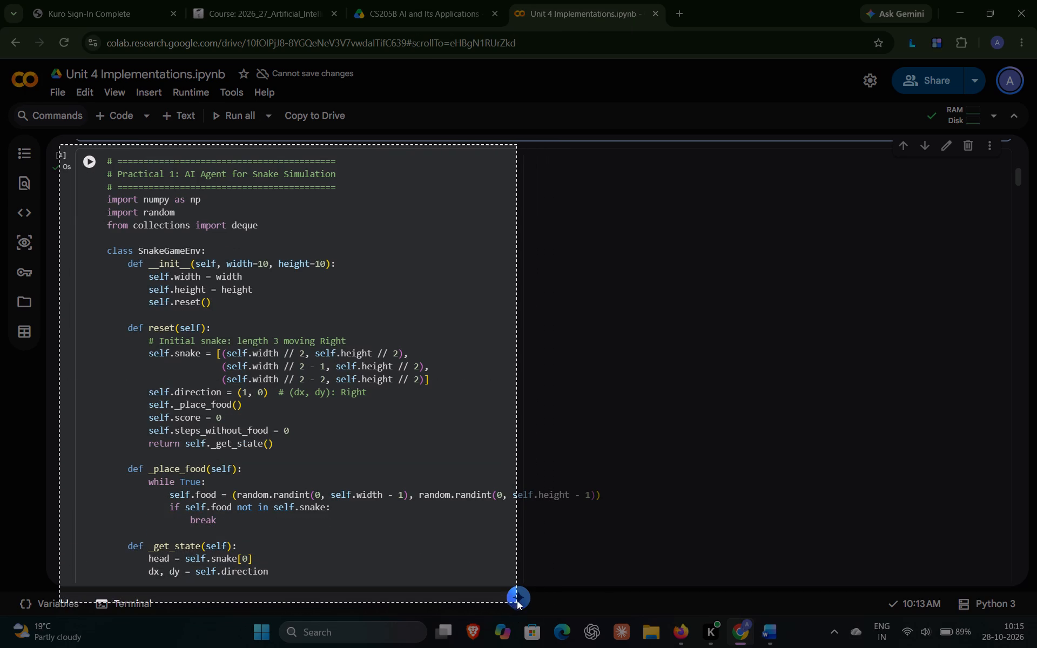
pyautogui.moveTo(517, 600); pyautogui.dragTo(606, 589)
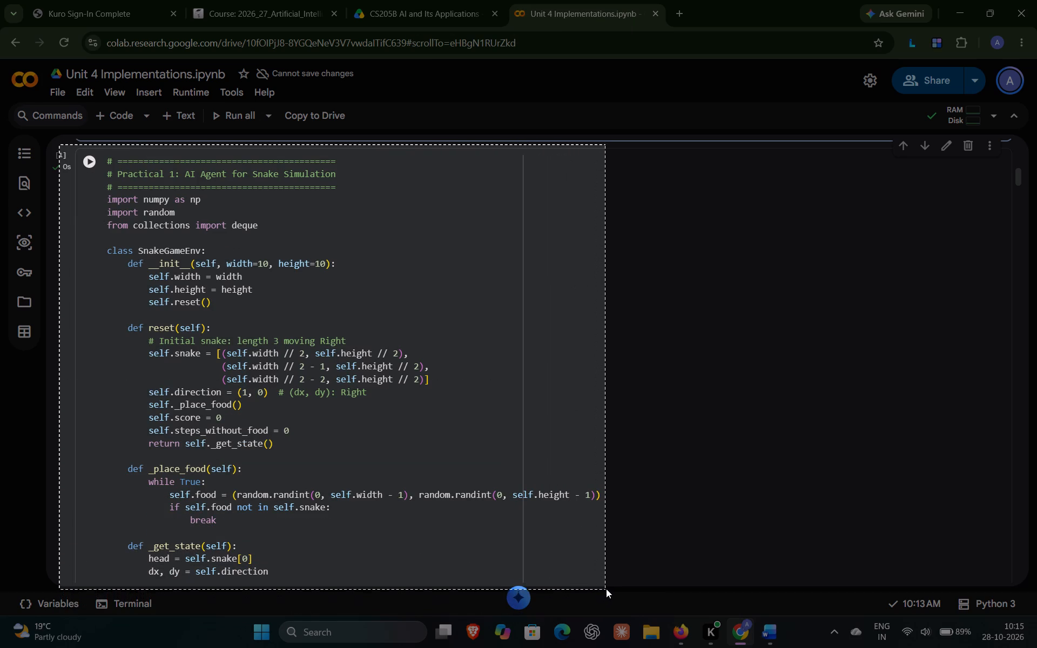
pyautogui.moveTo(606, 589); pyautogui.dragTo(609, 588)
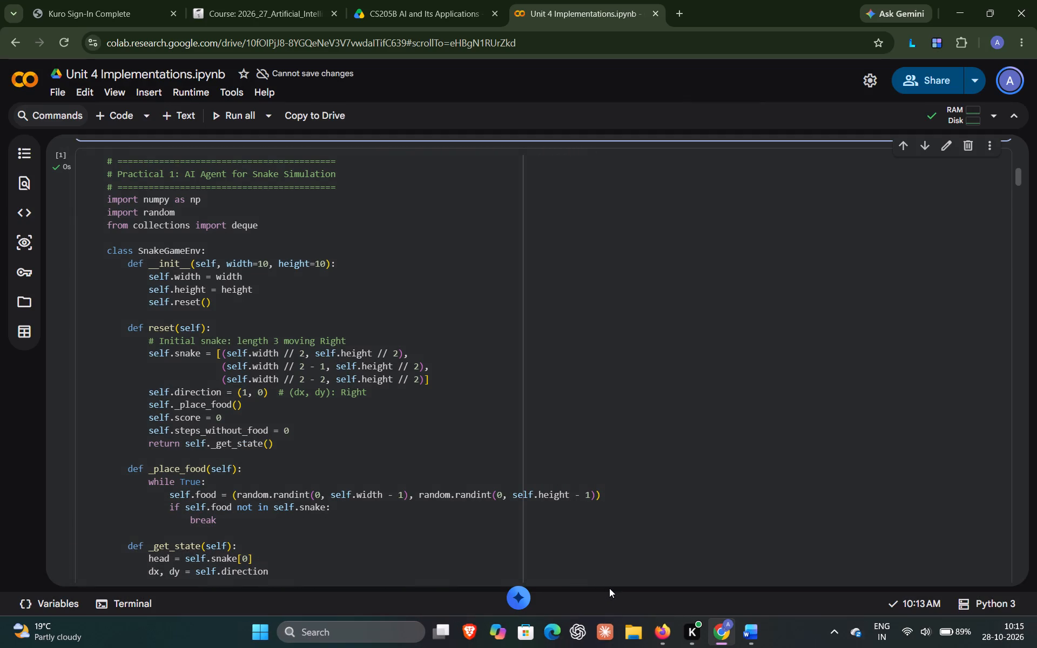
pyautogui.click(763, 634)
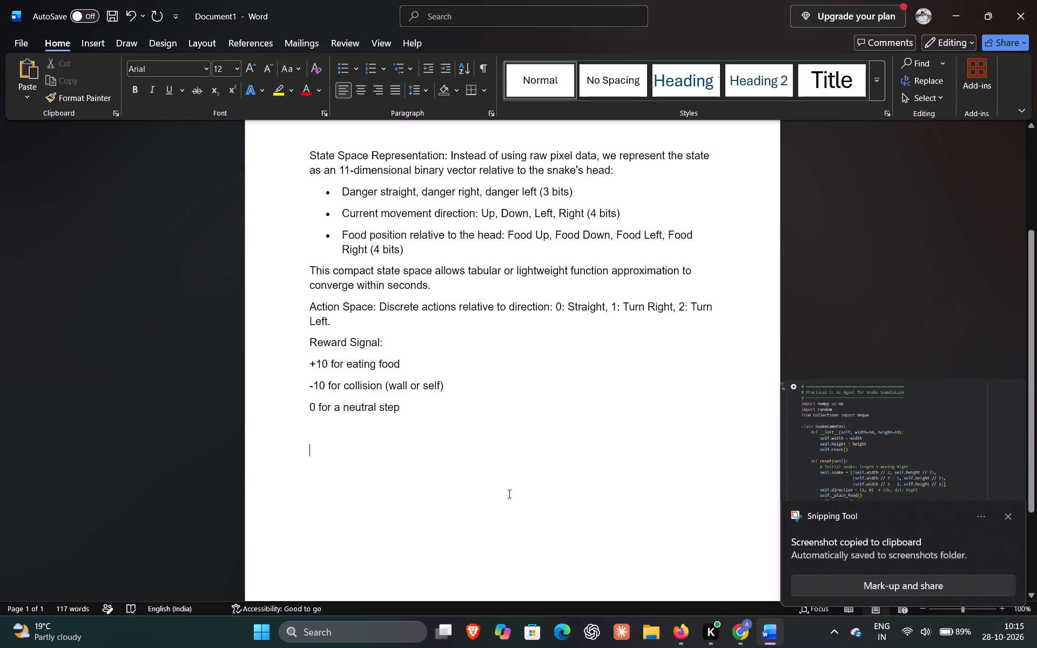
pyautogui.hotkey('ctrl', 'v')
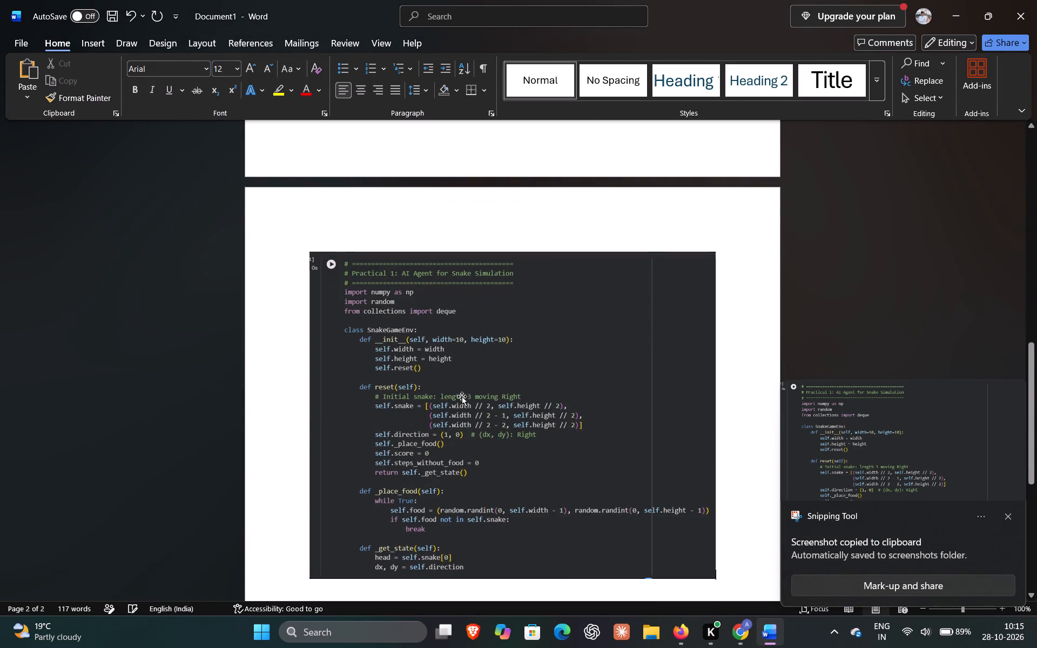
# Add two lines below the code image in Word, and paste there a snip of the notebook code from "dx, dy = self.direction" through "return tuple".
pyautogui.scroll(8, 462, 385)
pyautogui.scroll(-3, 462, 385)
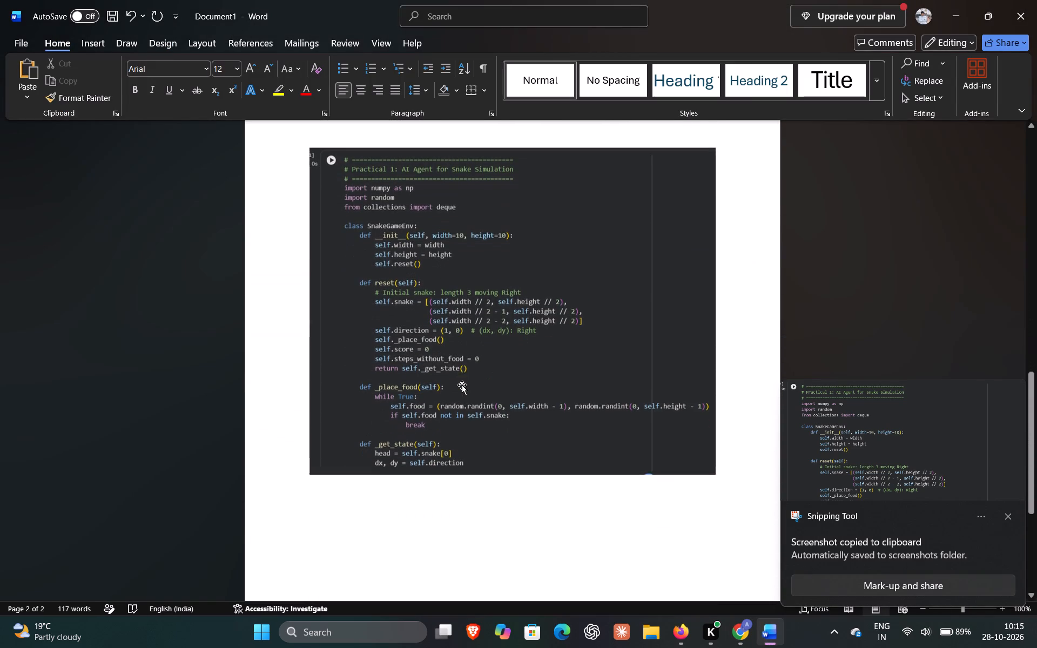
pyautogui.scroll(-3, 462, 385)
pyautogui.click(725, 470)
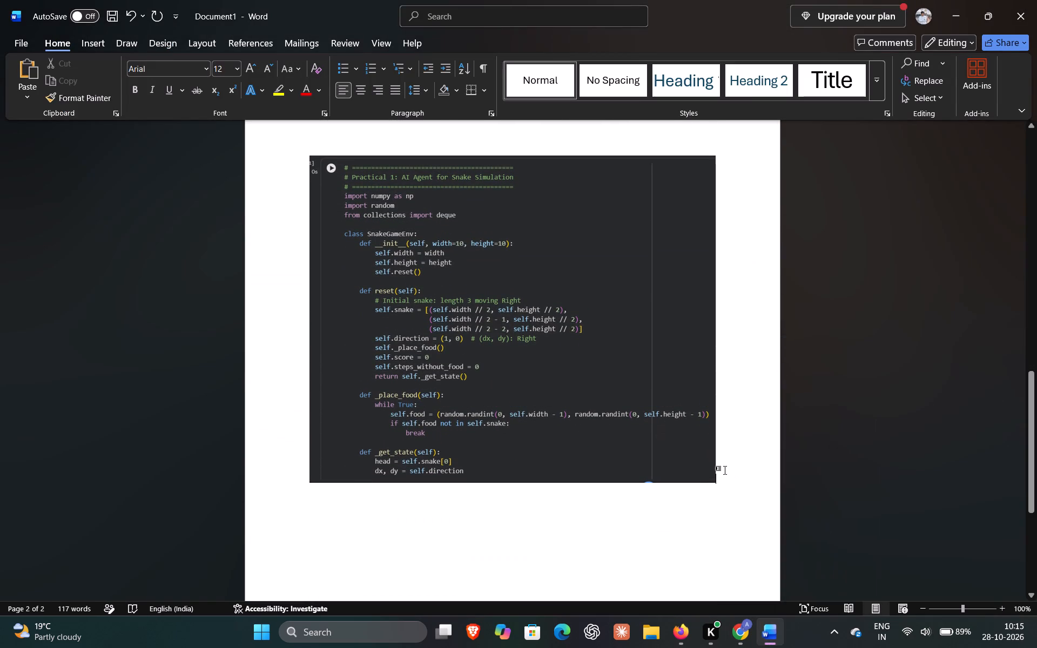
pyautogui.press('Return')
pyautogui.press('Return')
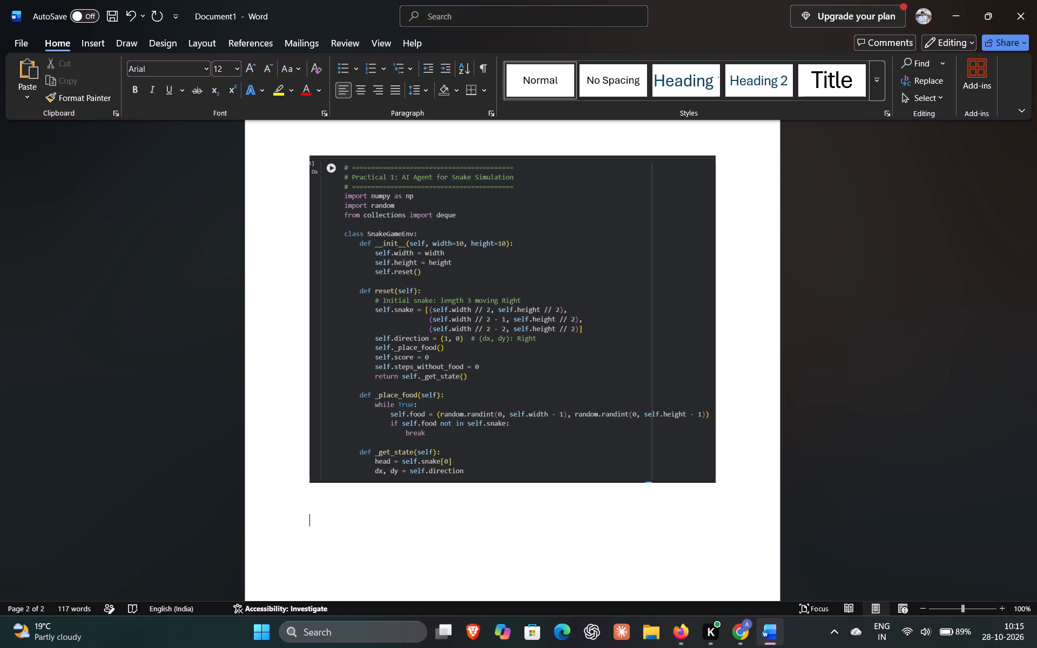
pyautogui.click(746, 634)
pyautogui.scroll(-6, 425, 436)
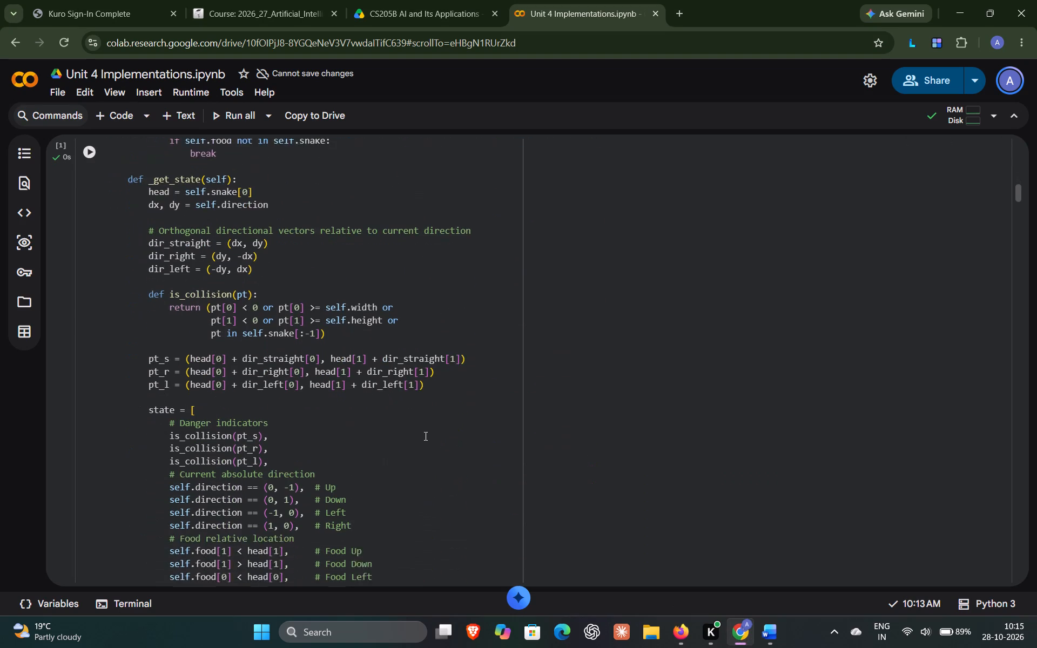
pyautogui.scroll(-1, 425, 436)
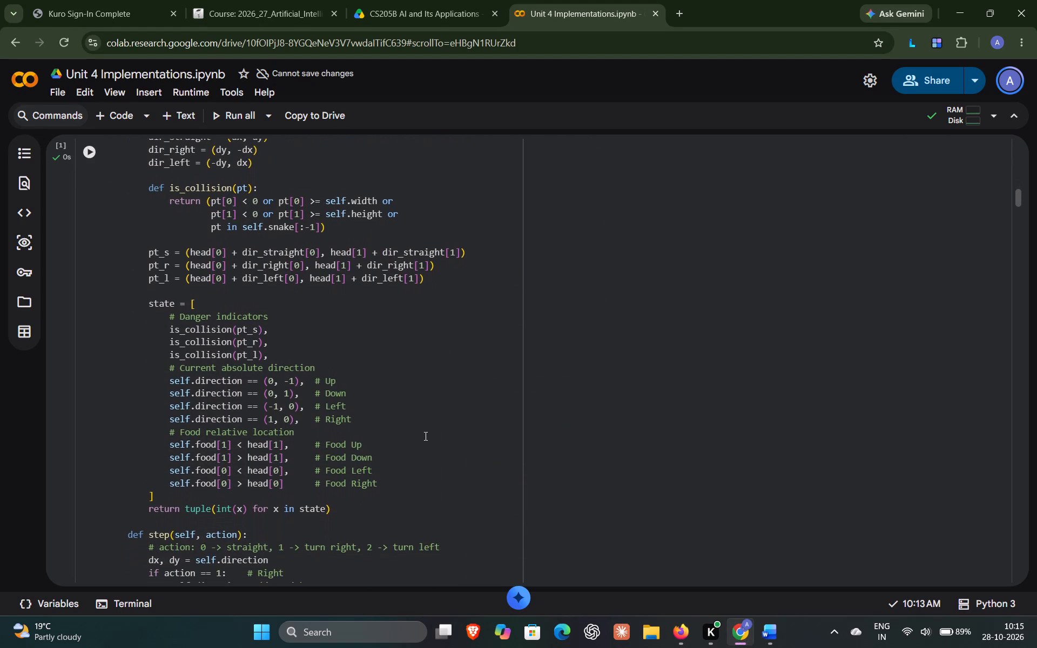
pyautogui.scroll(-1, 425, 436)
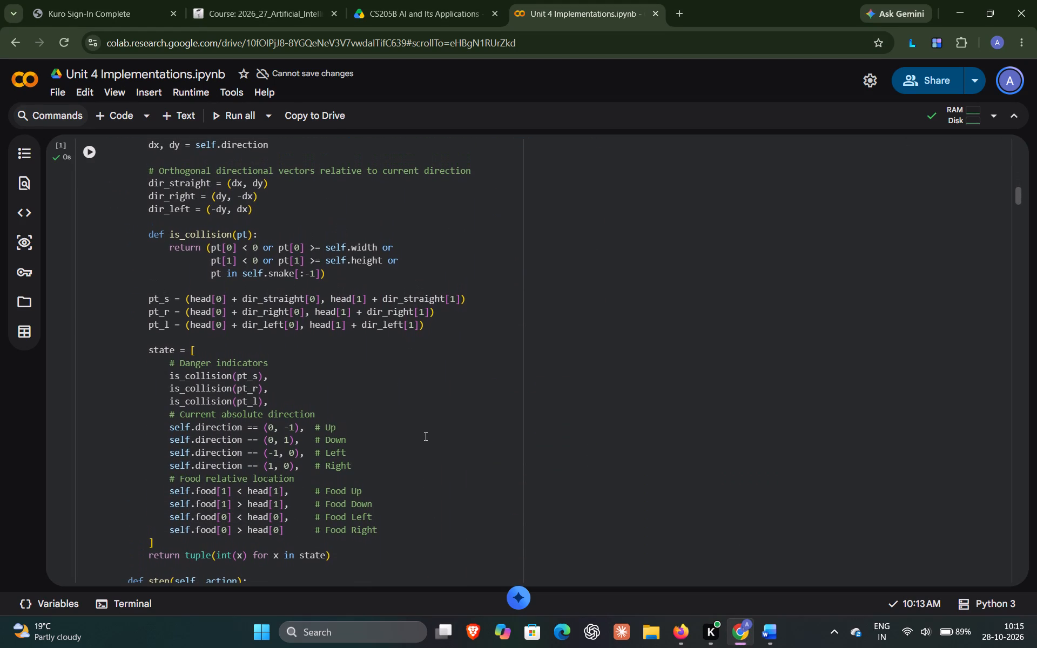
pyautogui.press('Print')
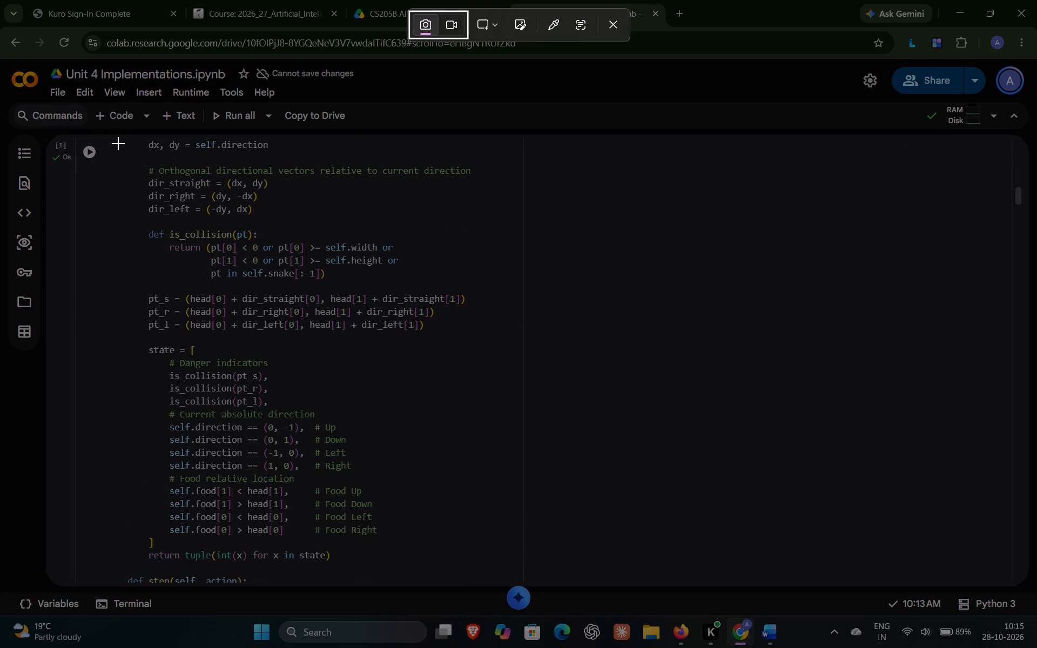
pyautogui.moveTo(74, 134); pyautogui.dragTo(510, 517)
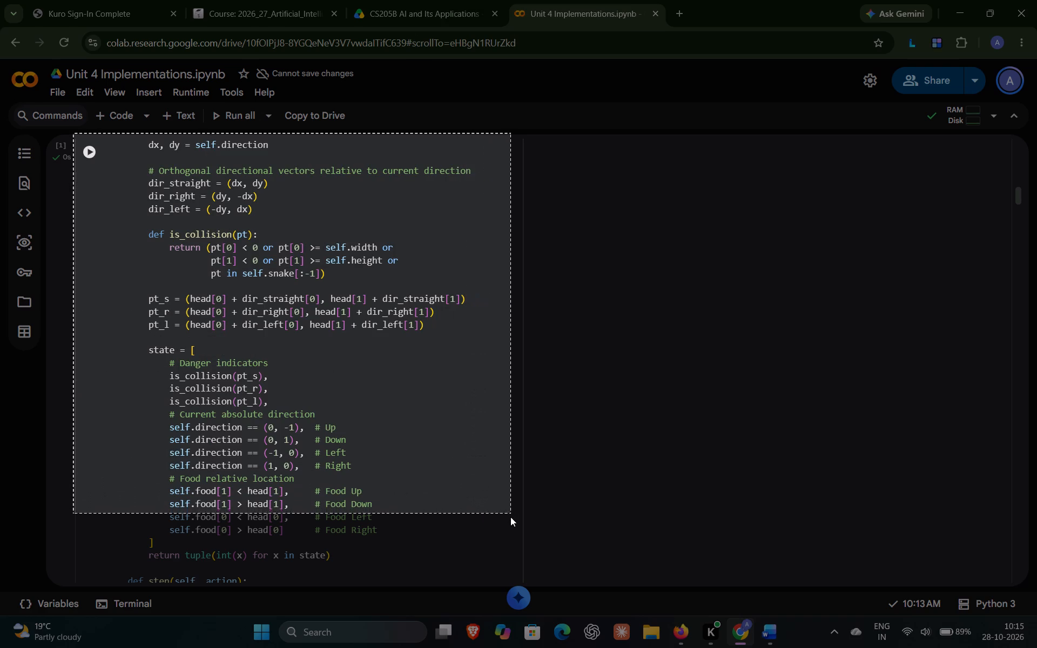
pyautogui.moveTo(510, 517); pyautogui.dragTo(538, 572)
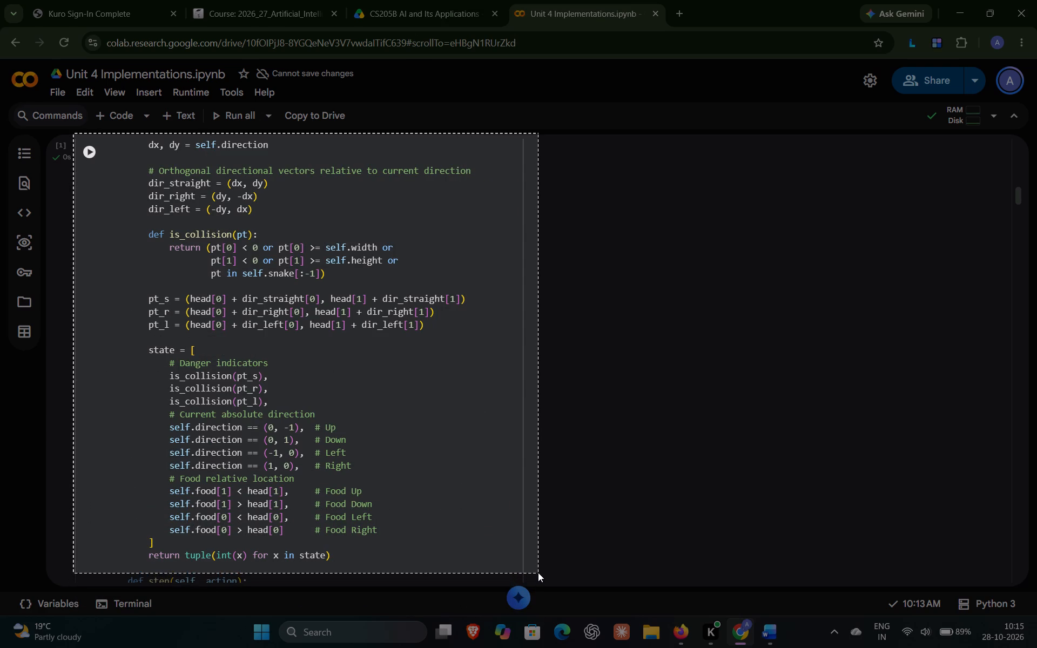
pyautogui.moveTo(538, 572); pyautogui.dragTo(517, 573)
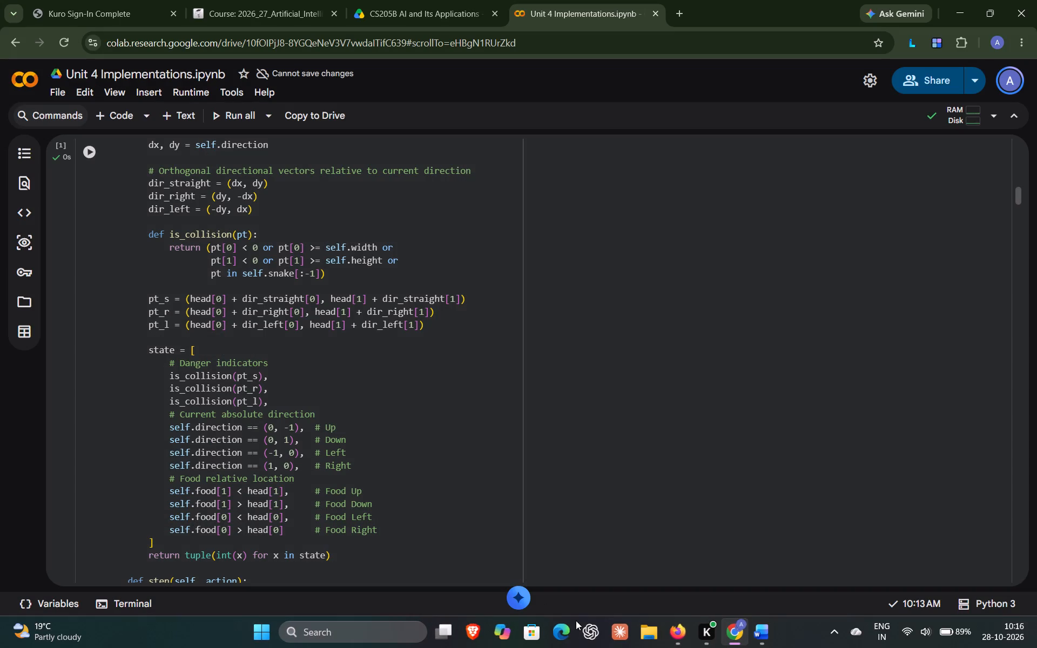
pyautogui.click(766, 625)
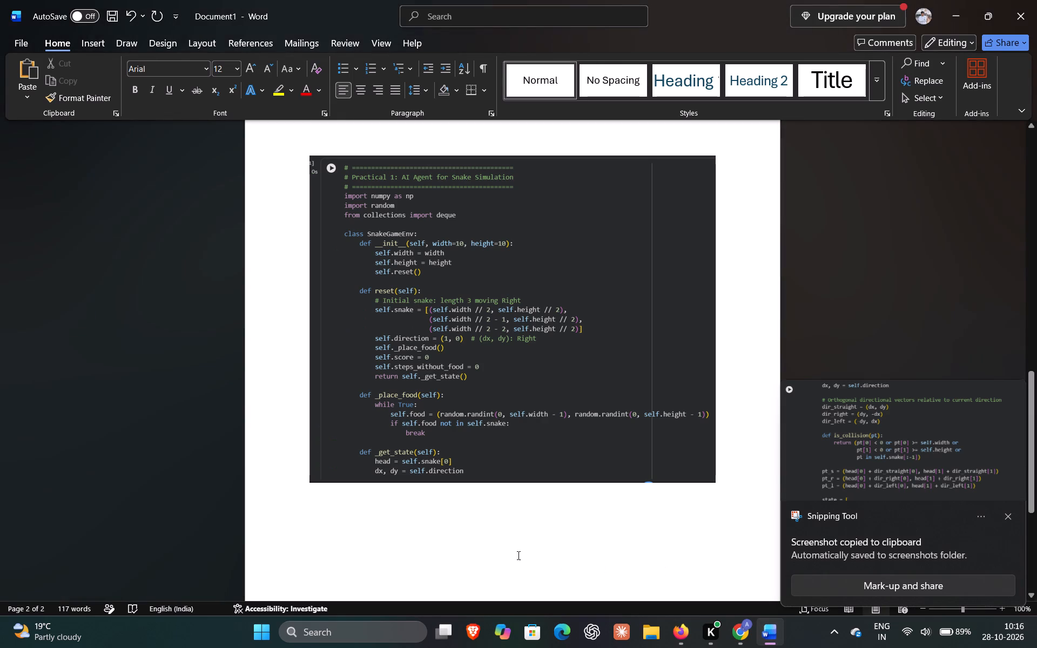
pyautogui.click(517, 555)
pyautogui.hotkey('ctrl', 'v')
# Reduce the height of the second code screenshot from its bottom edge, leaving its width as is.
pyautogui.click(548, 353)
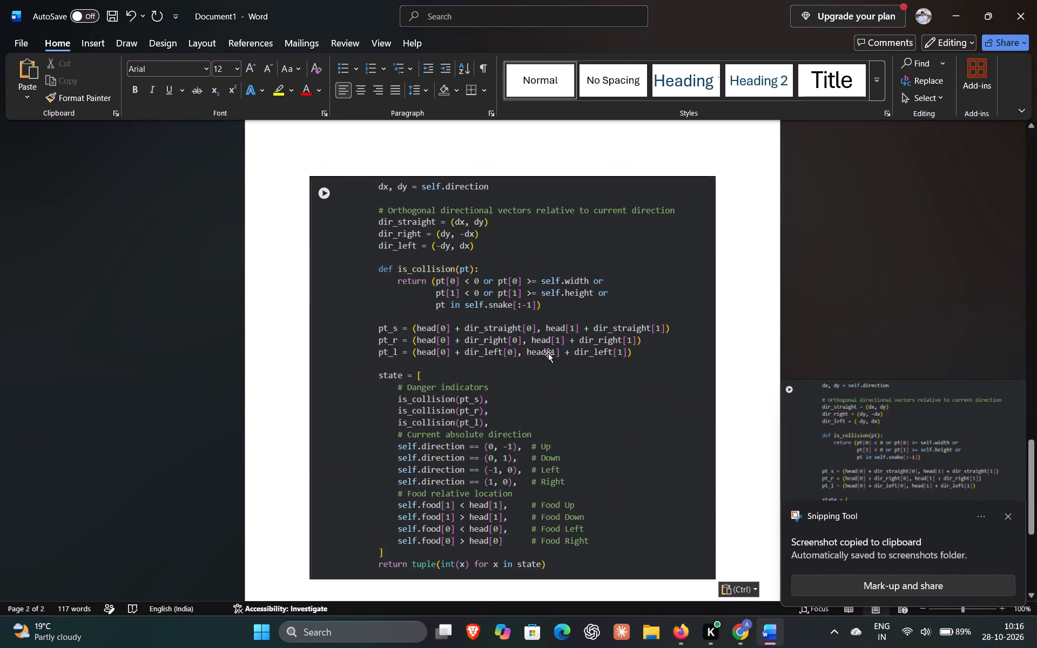
pyautogui.moveTo(514, 576); pyautogui.dragTo(515, 519)
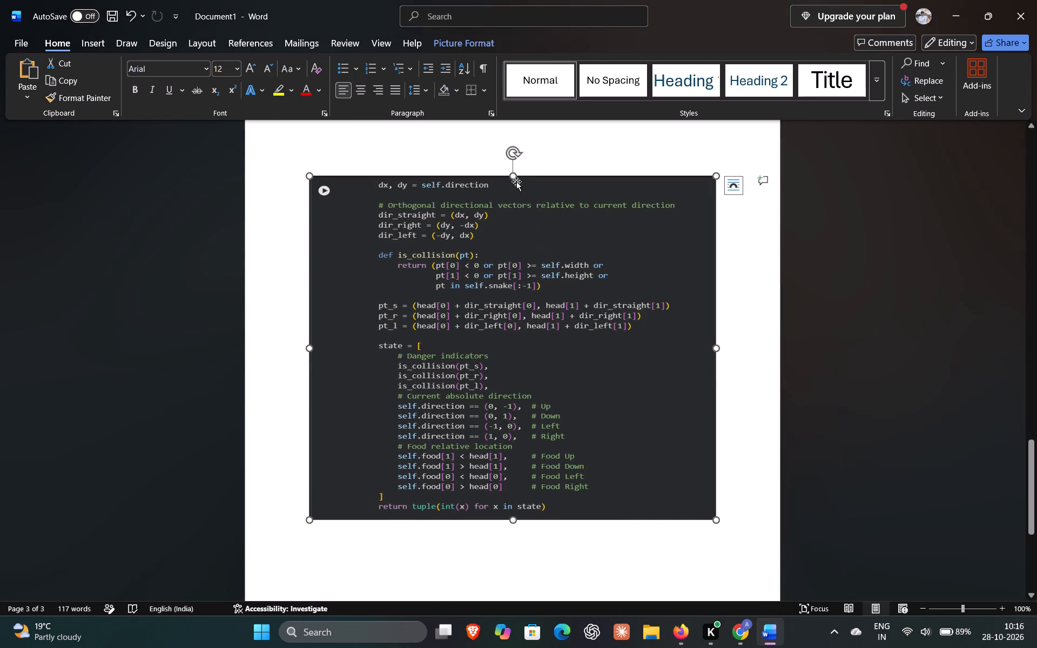
# Narrow the second code screenshot from its outer side and reduce its height slightly from the bottom edge.
pyautogui.moveTo(714, 349); pyautogui.dragTo(659, 364)
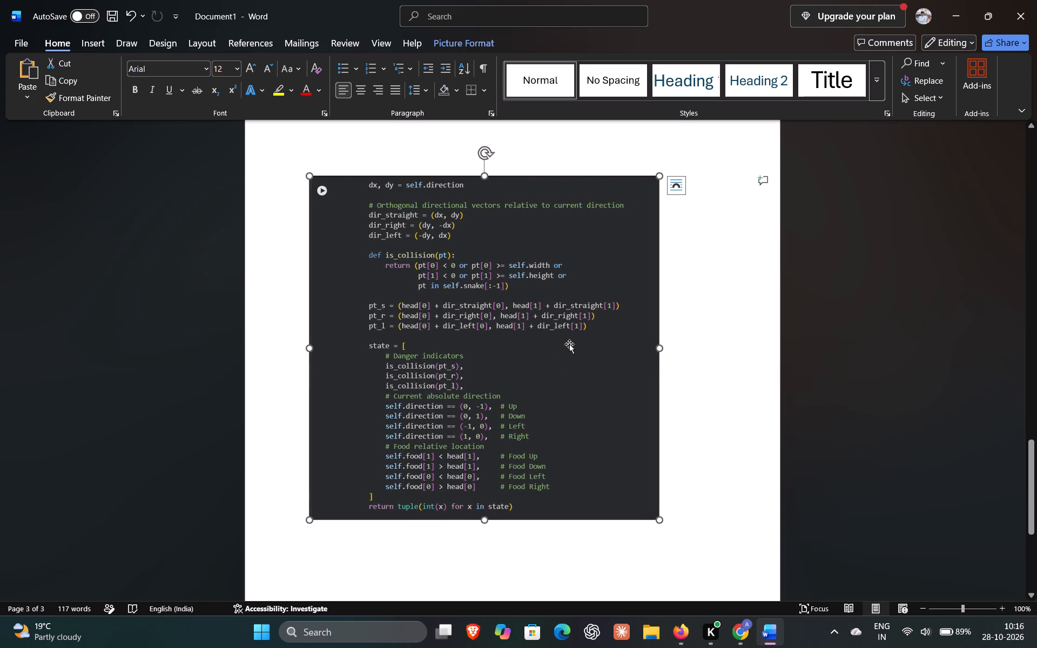
pyautogui.scroll(1, 544, 407)
pyautogui.moveTo(483, 519); pyautogui.dragTo(482, 504)
pyautogui.moveTo(482, 504); pyautogui.dragTo(480, 431)
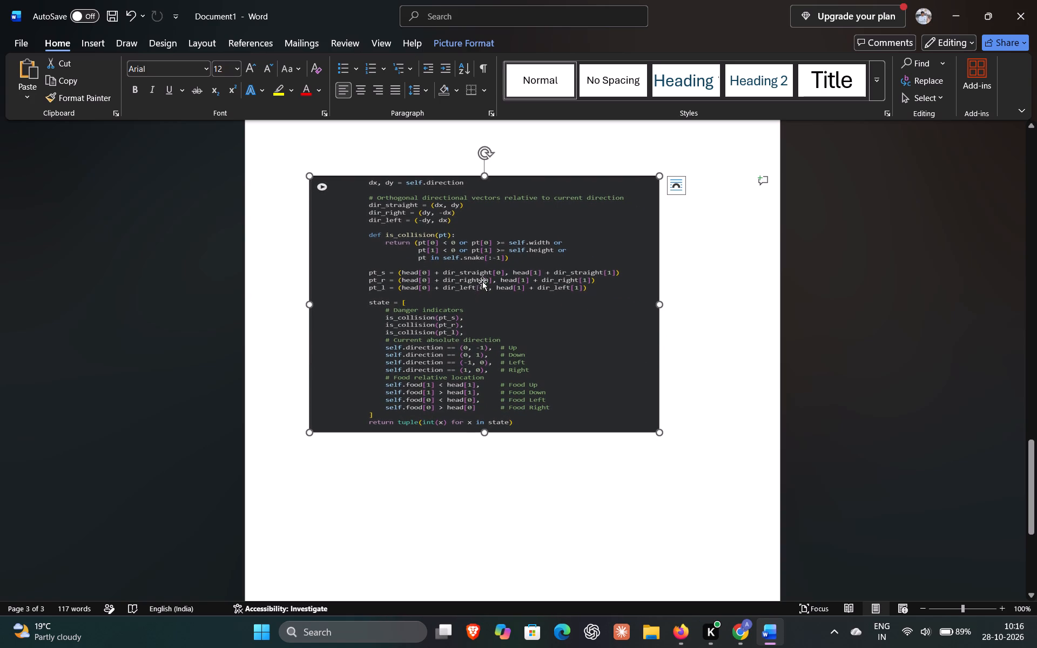
pyautogui.scroll(1, 541, 271)
pyautogui.moveTo(484, 432); pyautogui.dragTo(483, 495)
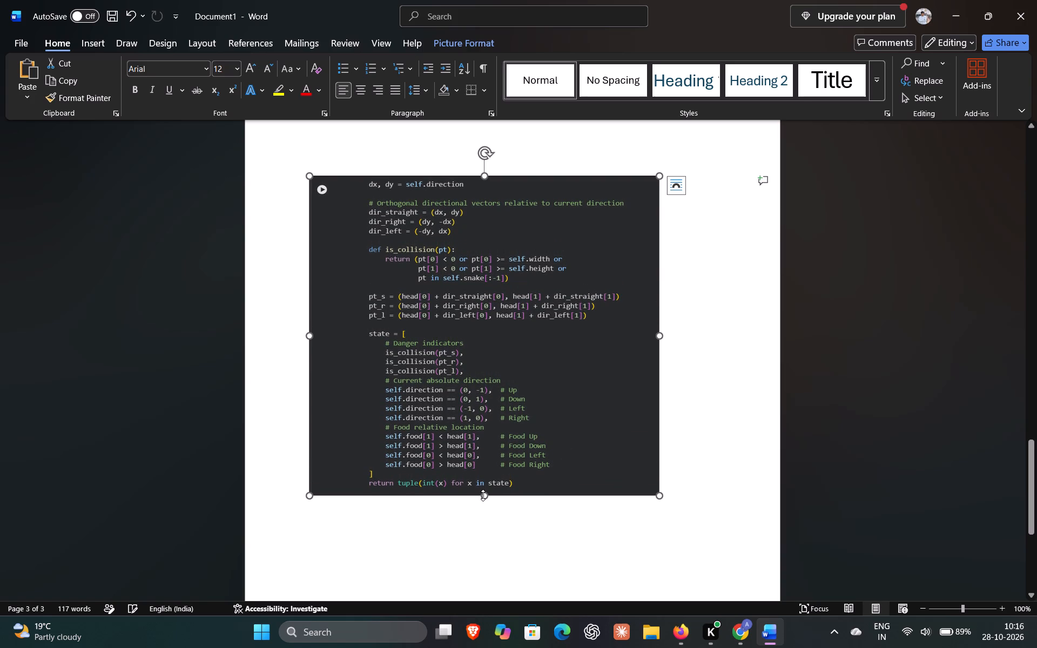
pyautogui.click(724, 360)
# Shrink the Practical 1 code screenshot on page 2 to about three quarters of its width and four fifths of its height.
pyautogui.scroll(4, 724, 360)
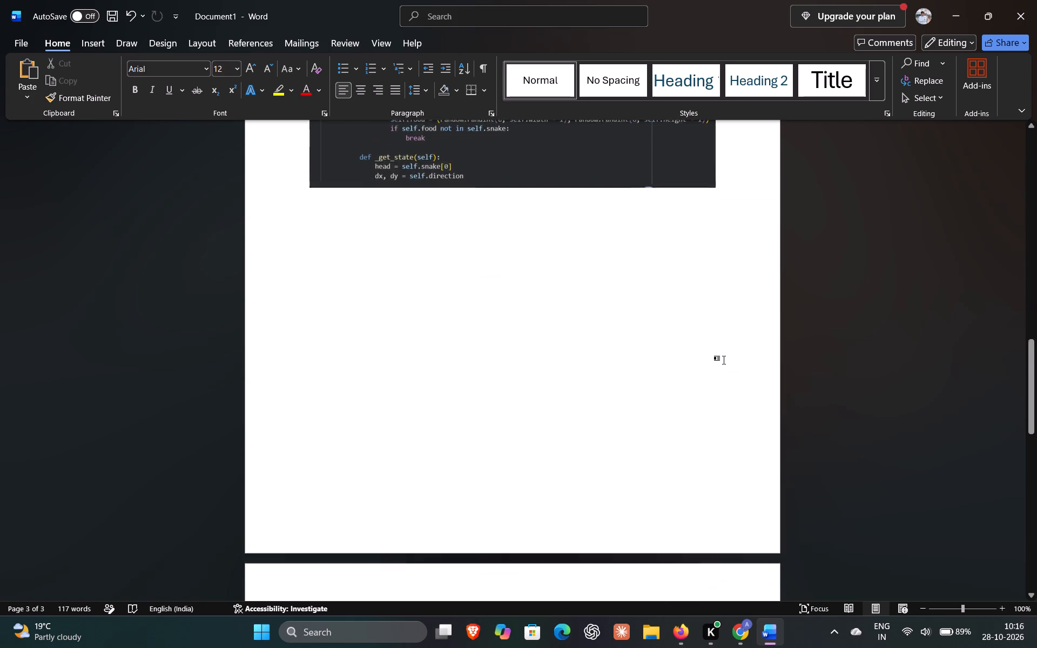
pyautogui.scroll(5, 724, 360)
pyautogui.scroll(-2, 724, 360)
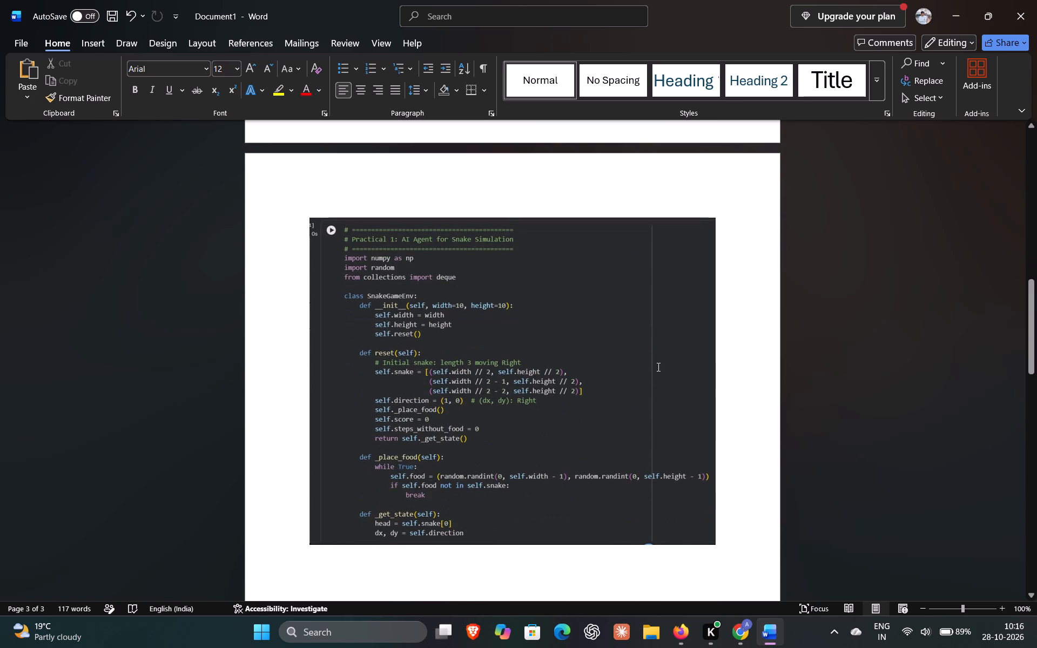
pyautogui.click(657, 367)
pyautogui.moveTo(712, 381); pyautogui.dragTo(644, 388)
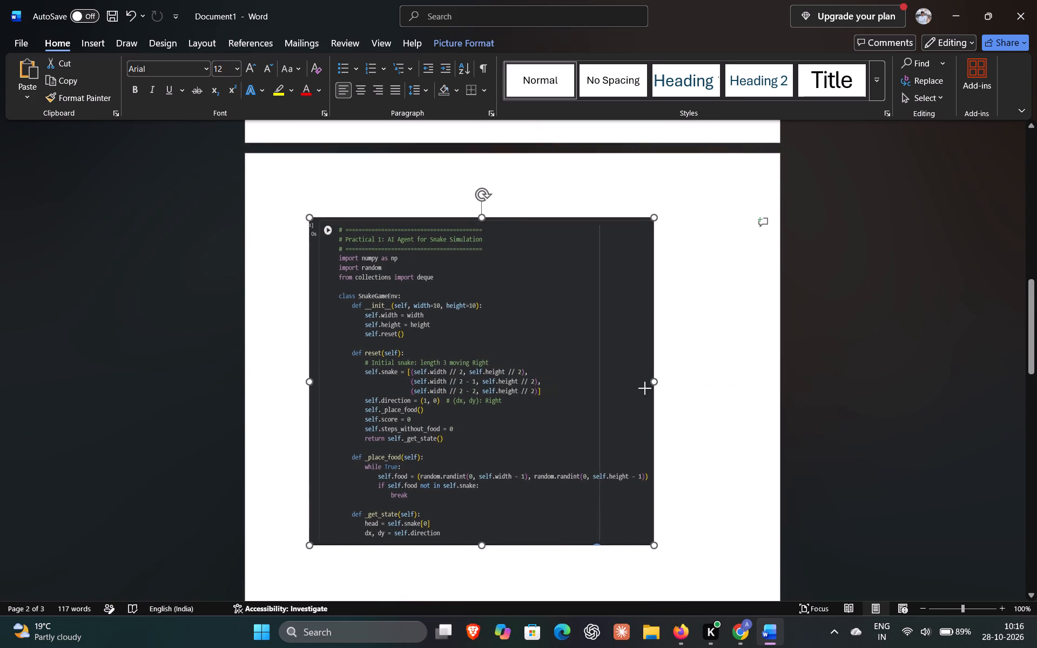
pyautogui.moveTo(644, 388); pyautogui.dragTo(625, 389)
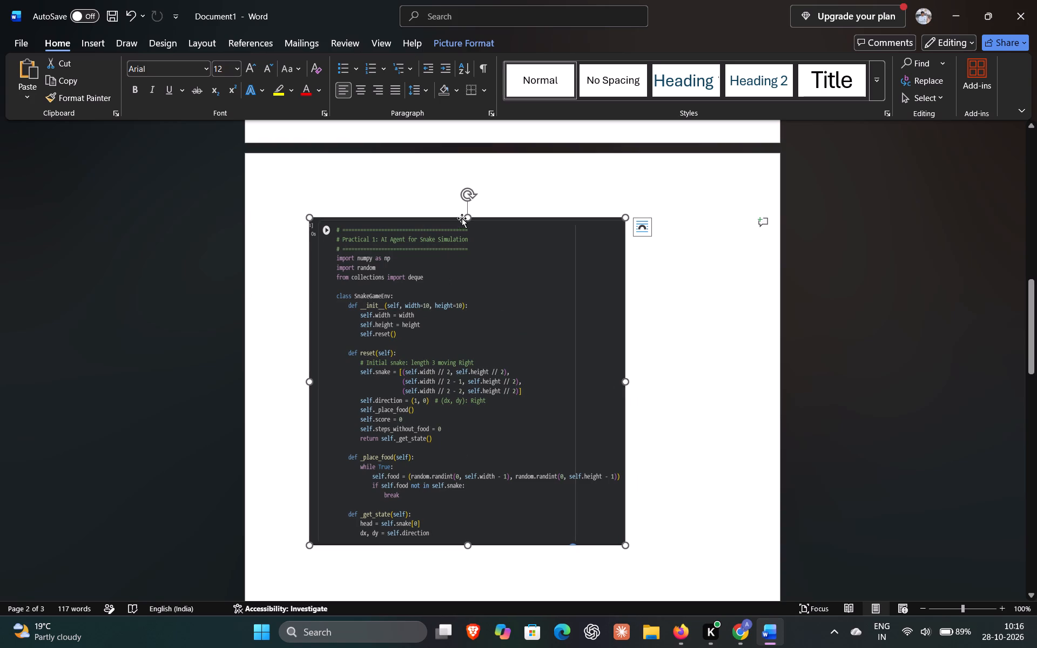
pyautogui.moveTo(472, 217); pyautogui.dragTo(457, 168)
pyautogui.moveTo(466, 544); pyautogui.dragTo(461, 478)
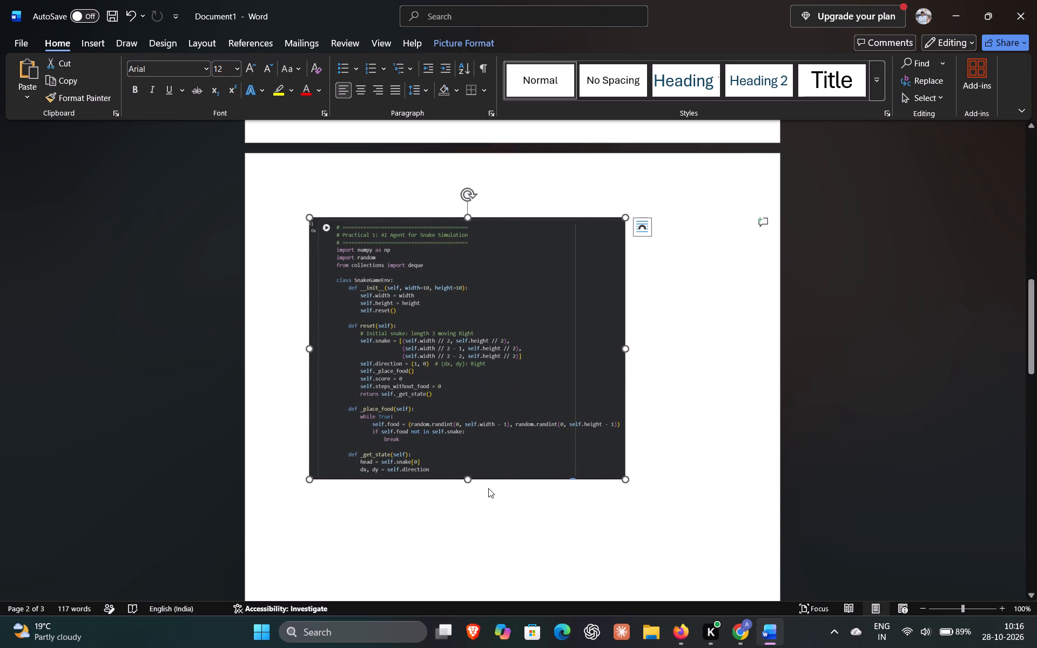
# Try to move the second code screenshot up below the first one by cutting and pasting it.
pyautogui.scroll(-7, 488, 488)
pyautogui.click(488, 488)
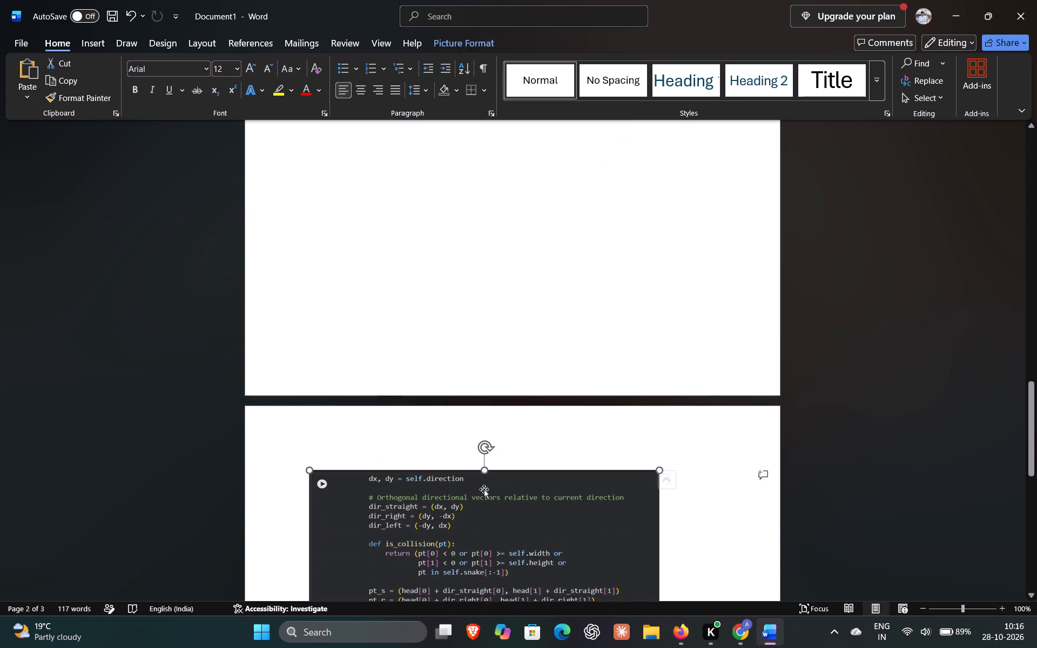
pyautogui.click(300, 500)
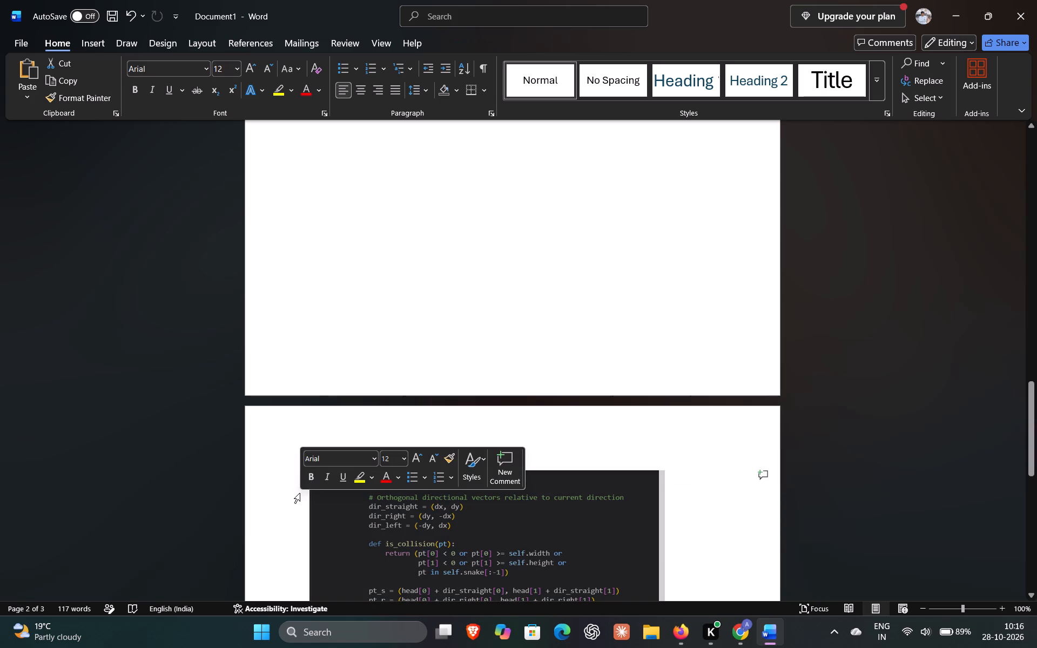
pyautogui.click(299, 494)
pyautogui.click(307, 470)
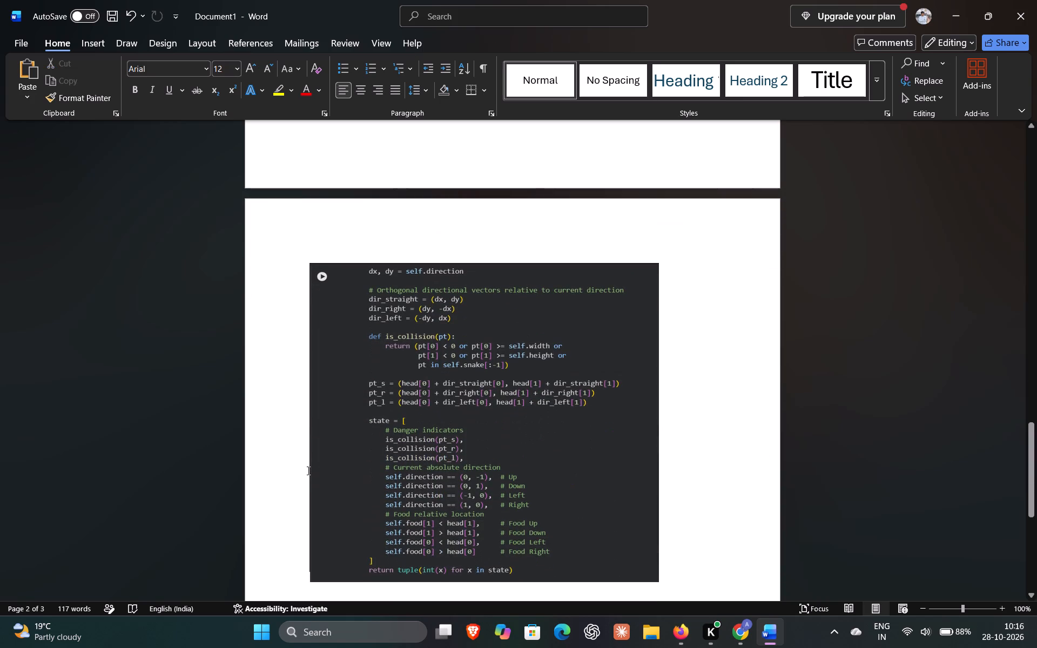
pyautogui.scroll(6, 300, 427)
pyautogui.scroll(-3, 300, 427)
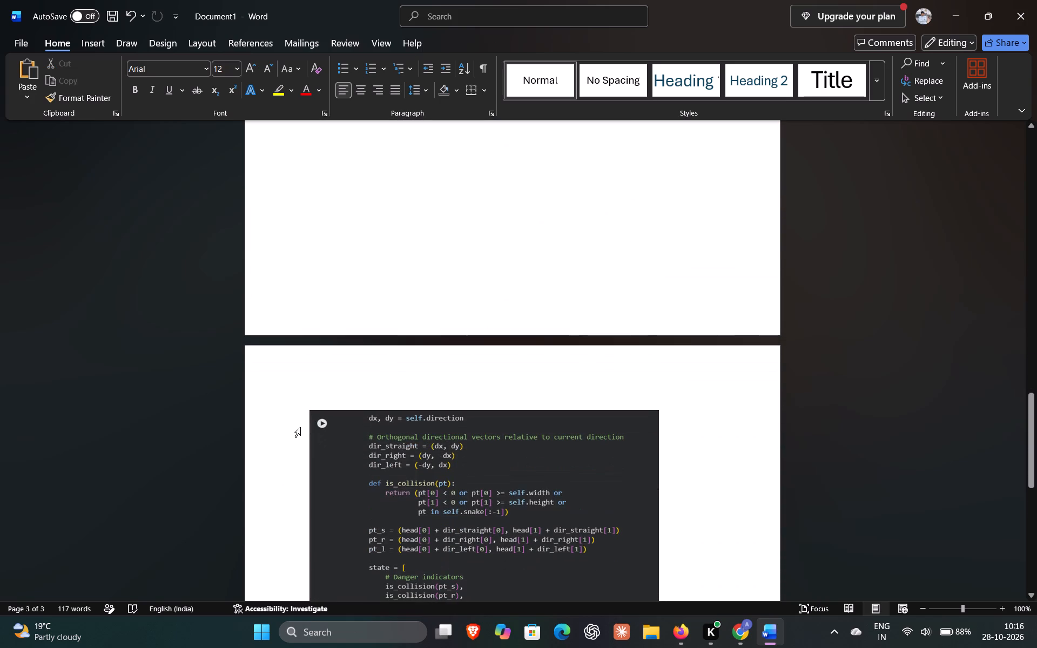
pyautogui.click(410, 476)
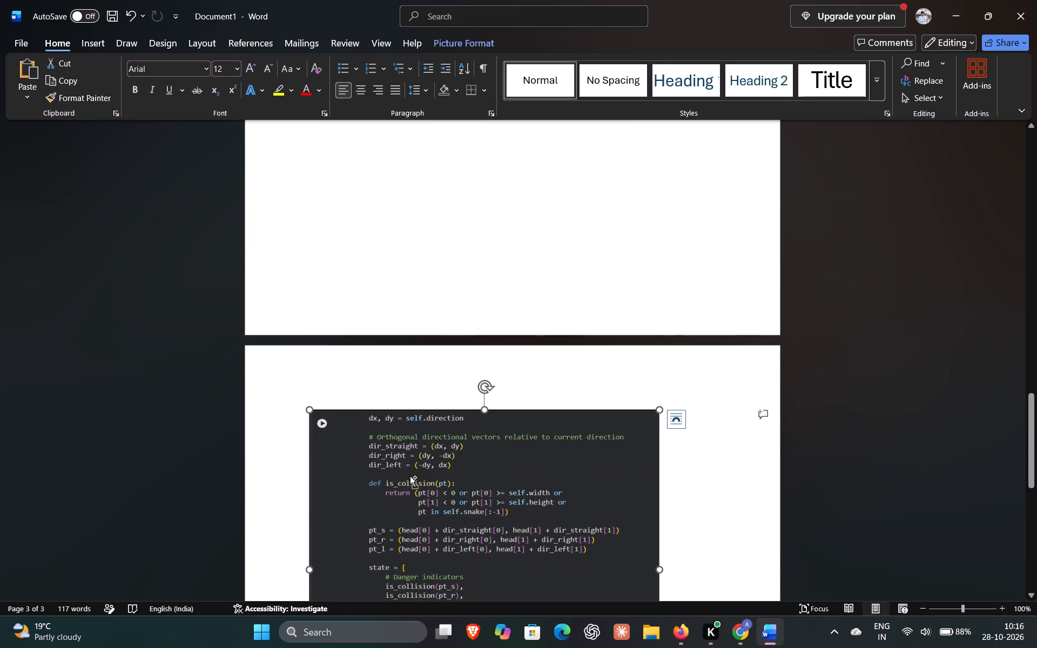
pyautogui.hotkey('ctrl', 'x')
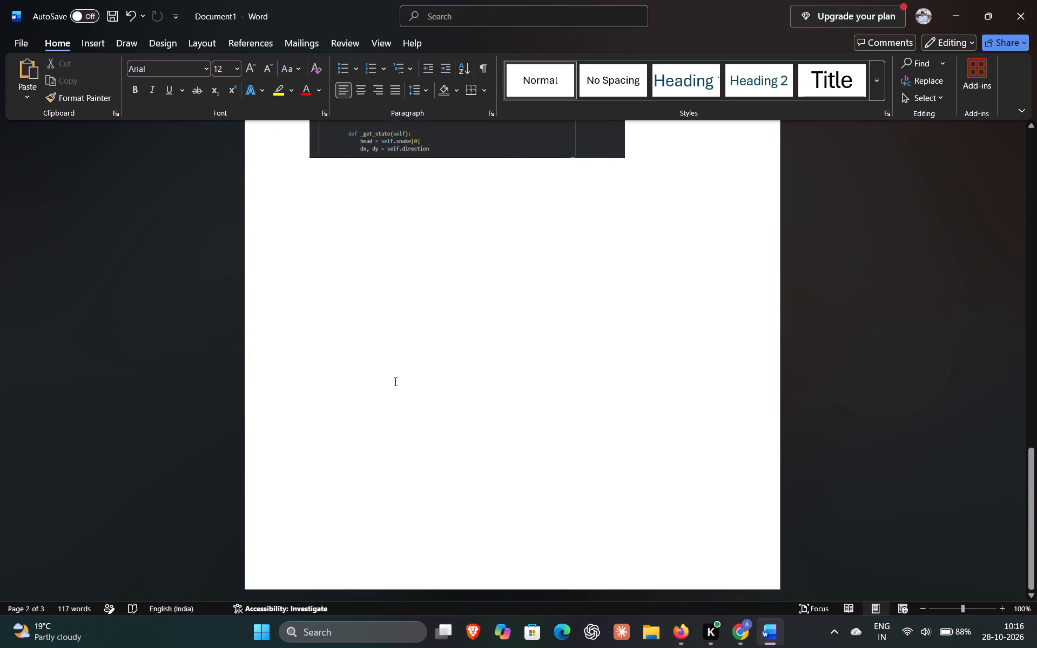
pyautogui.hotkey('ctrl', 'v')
# Look through the Word document to check the placement of the heading, description and both code screenshots.
pyautogui.scroll(5, 395, 380)
pyautogui.scroll(-1, 395, 380)
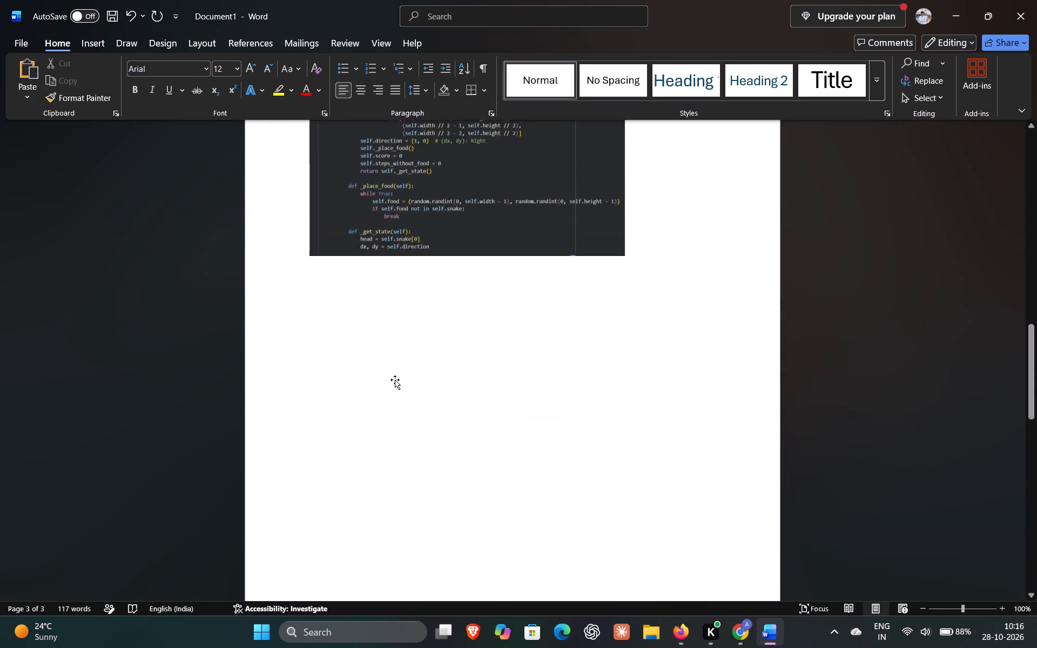
pyautogui.scroll(-3, 395, 380)
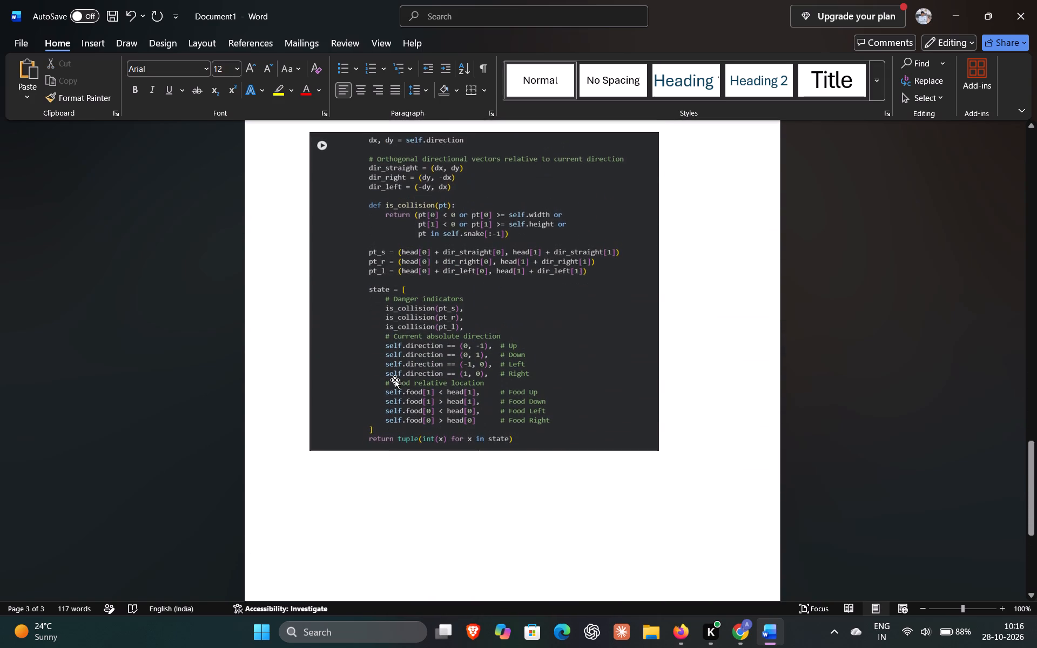
pyautogui.scroll(-2, 395, 380)
pyautogui.scroll(14, 395, 380)
pyautogui.scroll(-2, 395, 380)
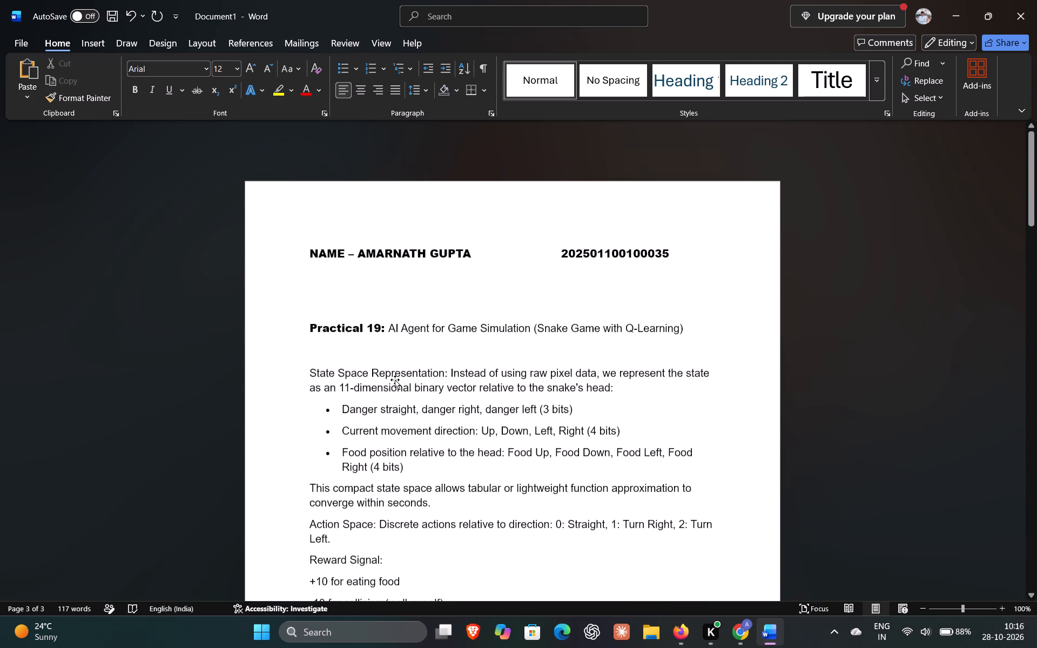
pyautogui.scroll(-8, 395, 380)
pyautogui.scroll(1, 395, 380)
pyautogui.click(700, 296)
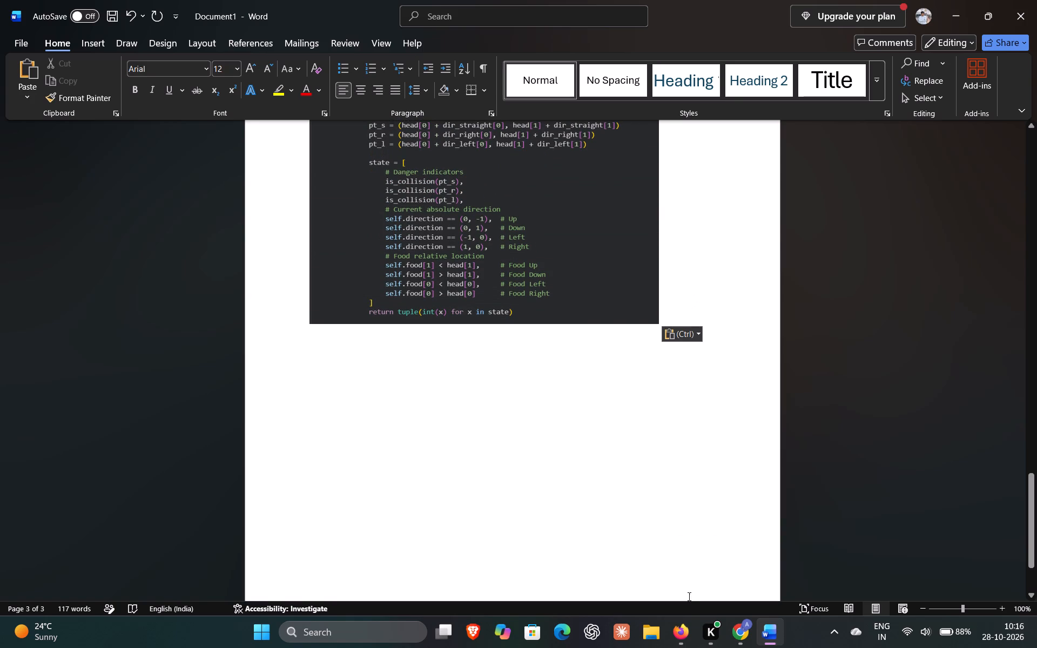
# Snip the Chrome notebook code from "def step(self, action)" through "q_table = {}" and paste it below the second code screenshot in Word.
pyautogui.click(742, 632)
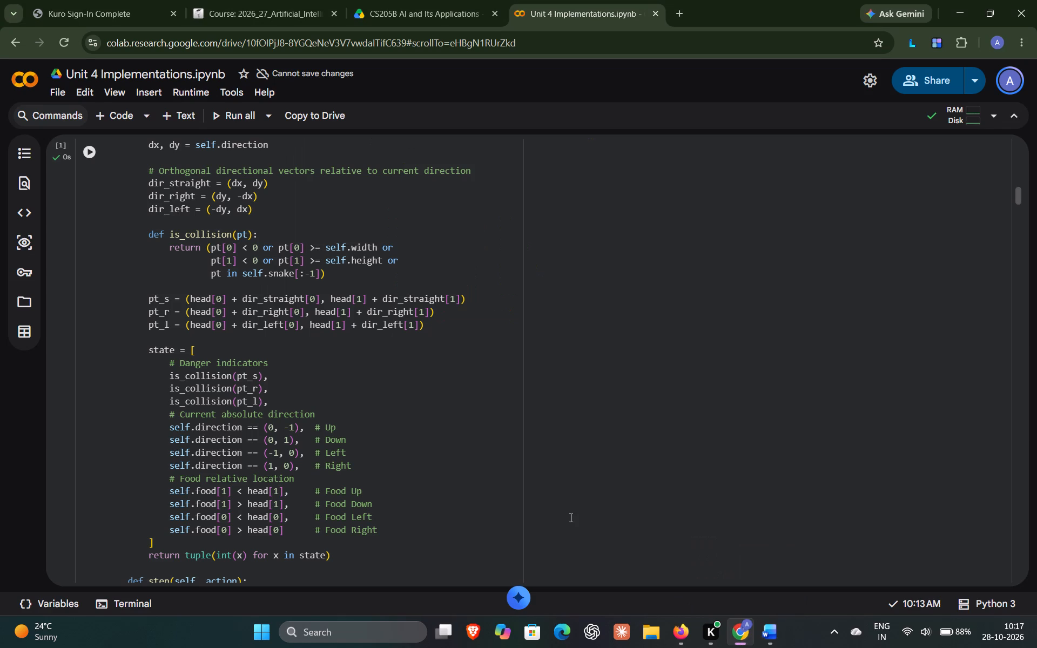
pyautogui.scroll(-2, 570, 517)
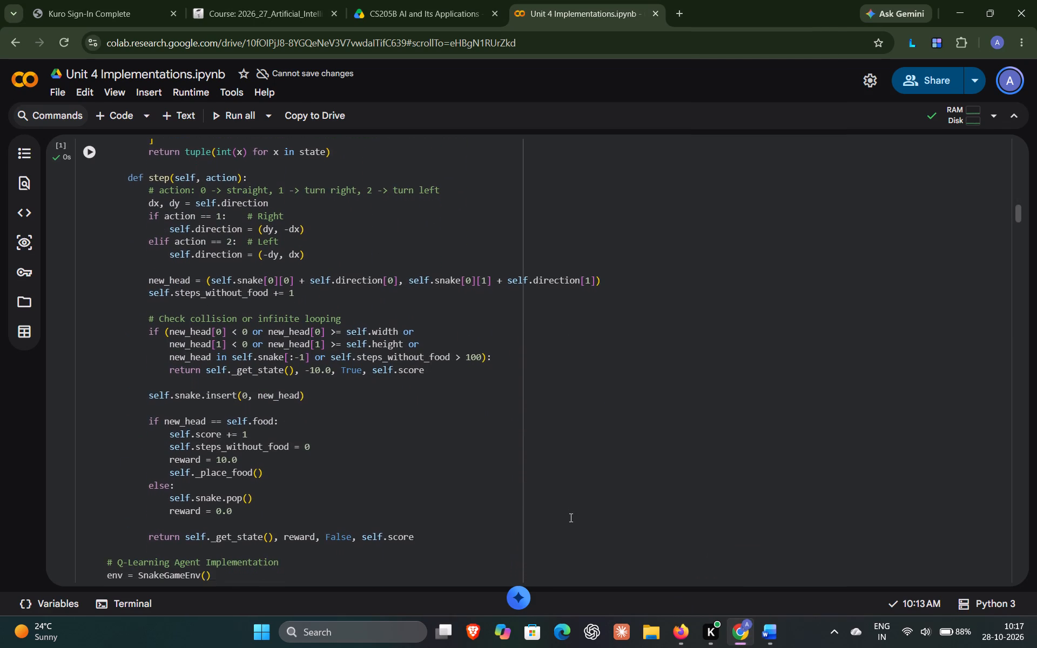
pyautogui.scroll(-2, 570, 517)
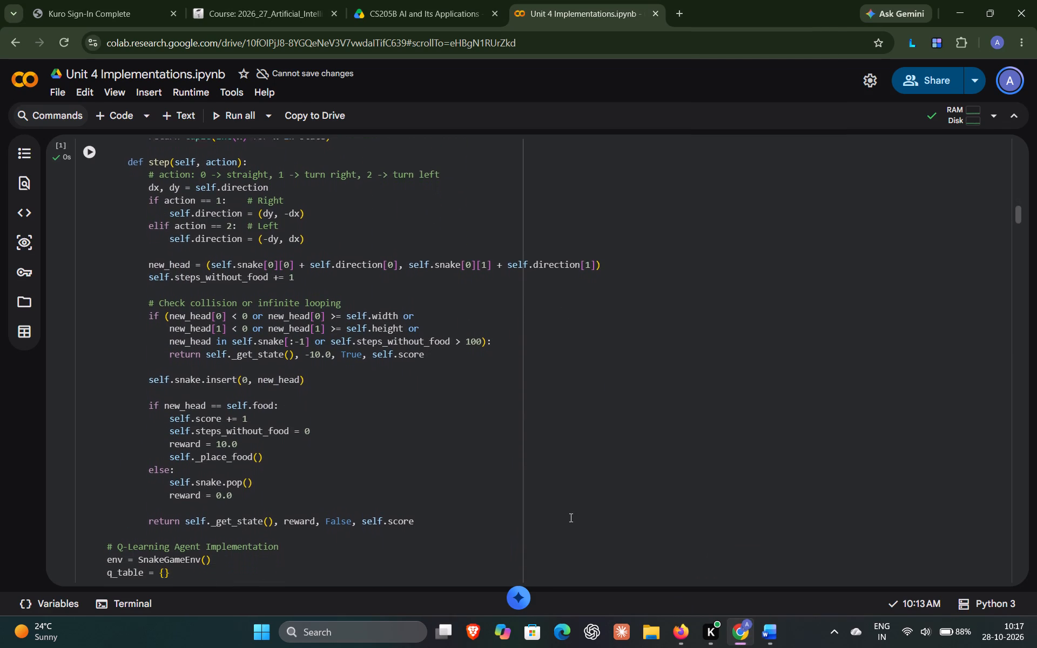
pyautogui.scroll(-2, 570, 517)
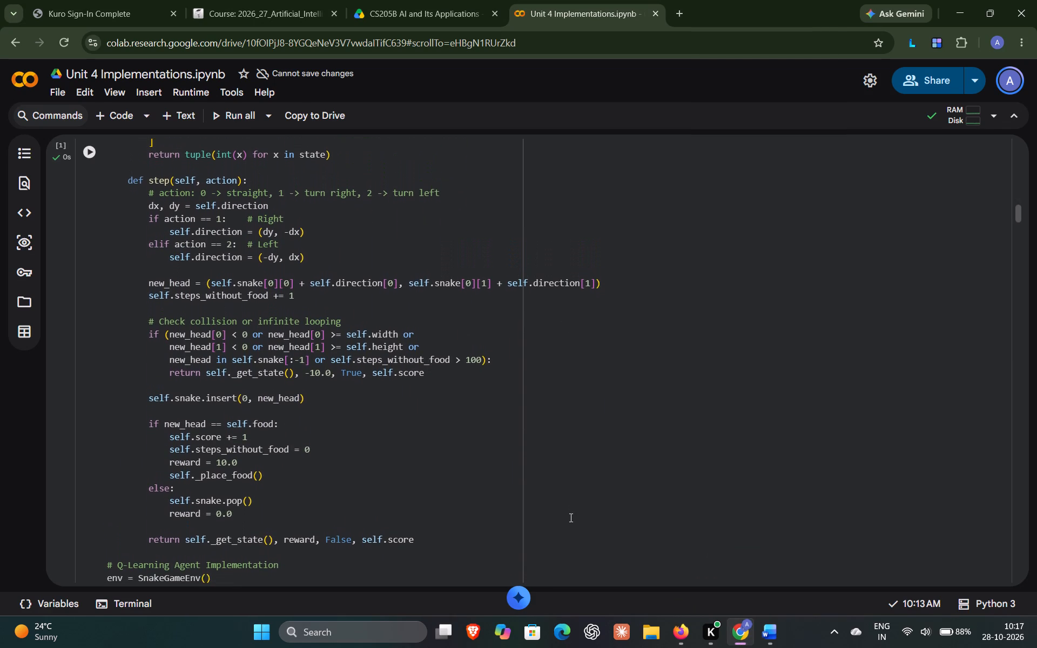
pyautogui.scroll(-2, 570, 517)
pyautogui.press('Print')
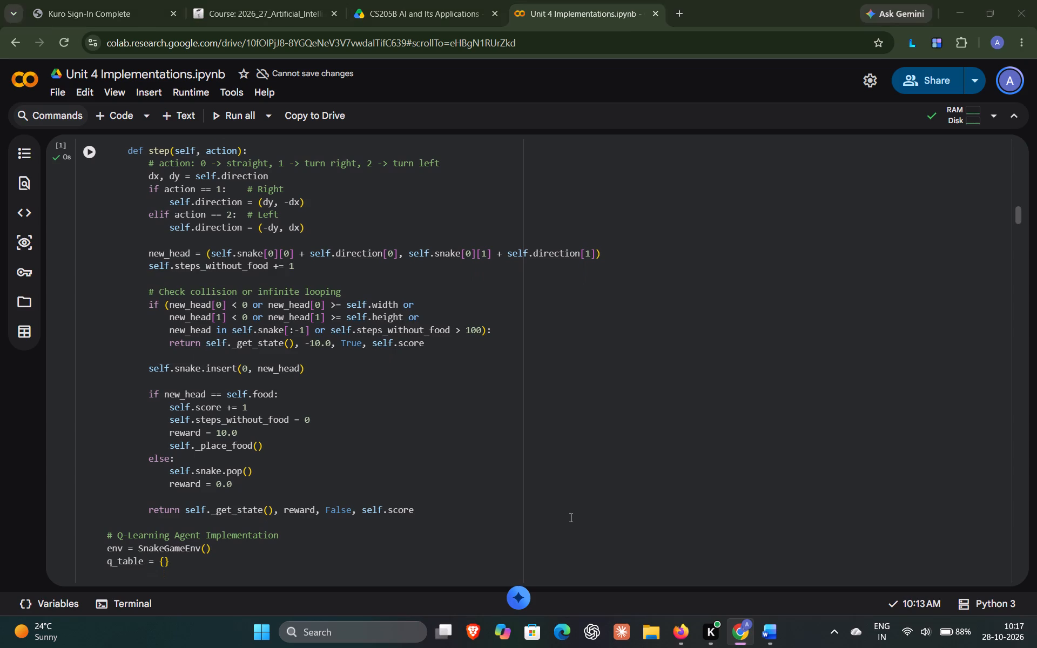
pyautogui.moveTo(68, 134); pyautogui.dragTo(621, 534)
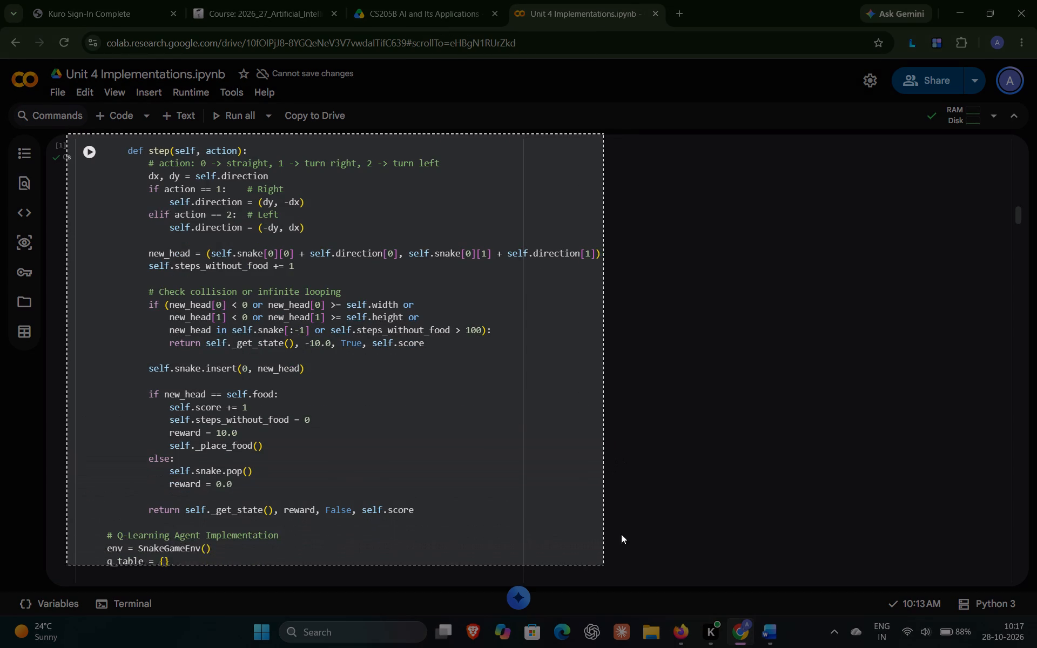
pyautogui.moveTo(621, 534); pyautogui.dragTo(601, 578)
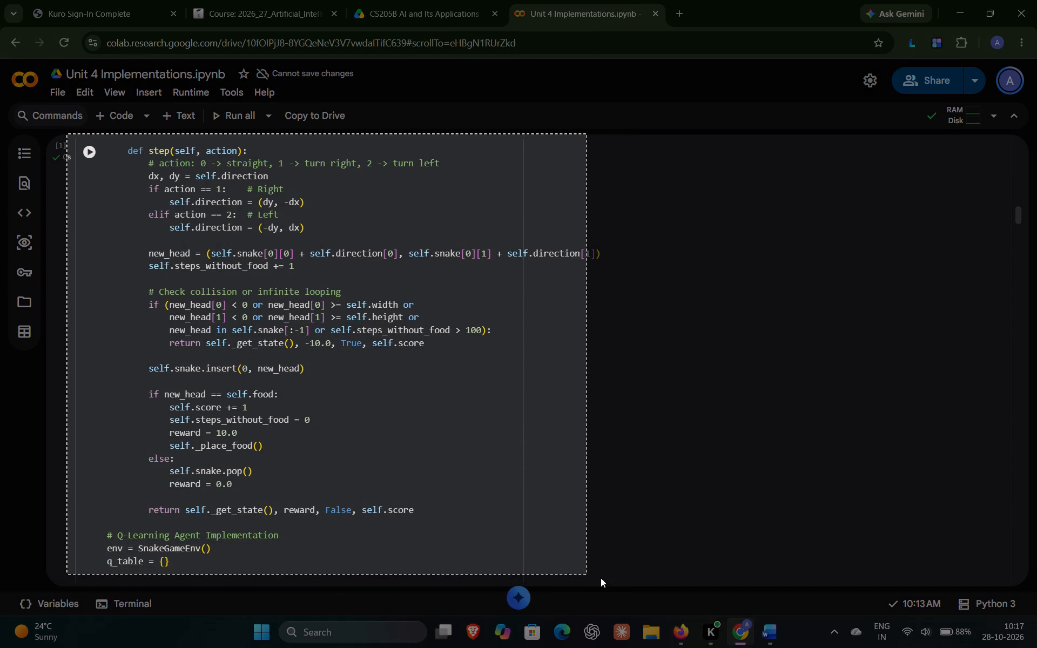
pyautogui.moveTo(601, 578); pyautogui.dragTo(609, 582)
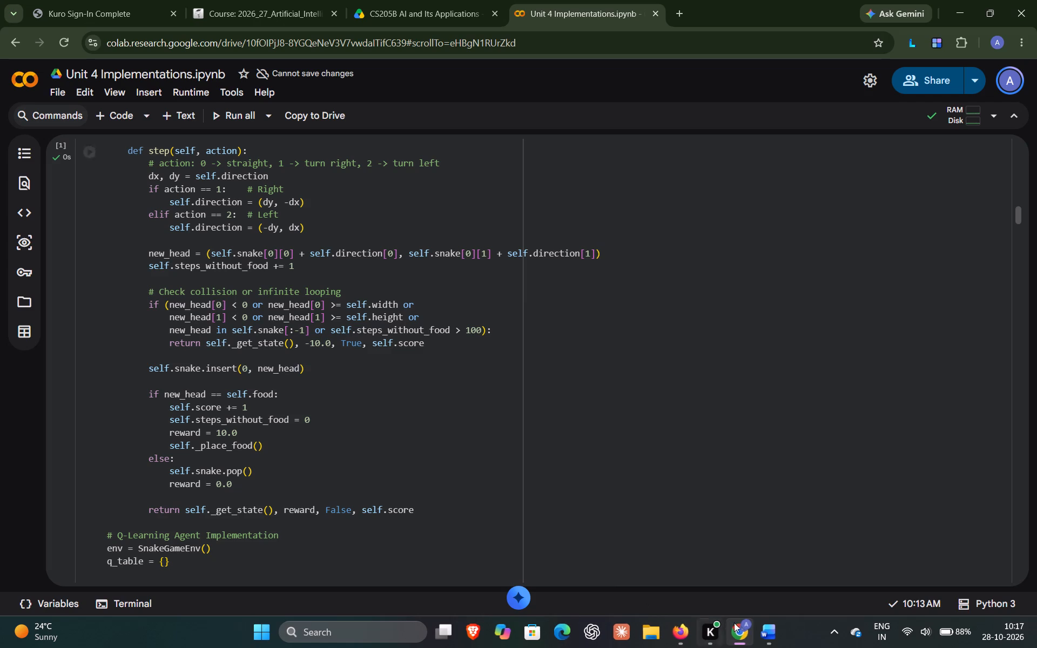
pyautogui.click(764, 630)
pyautogui.click(442, 463)
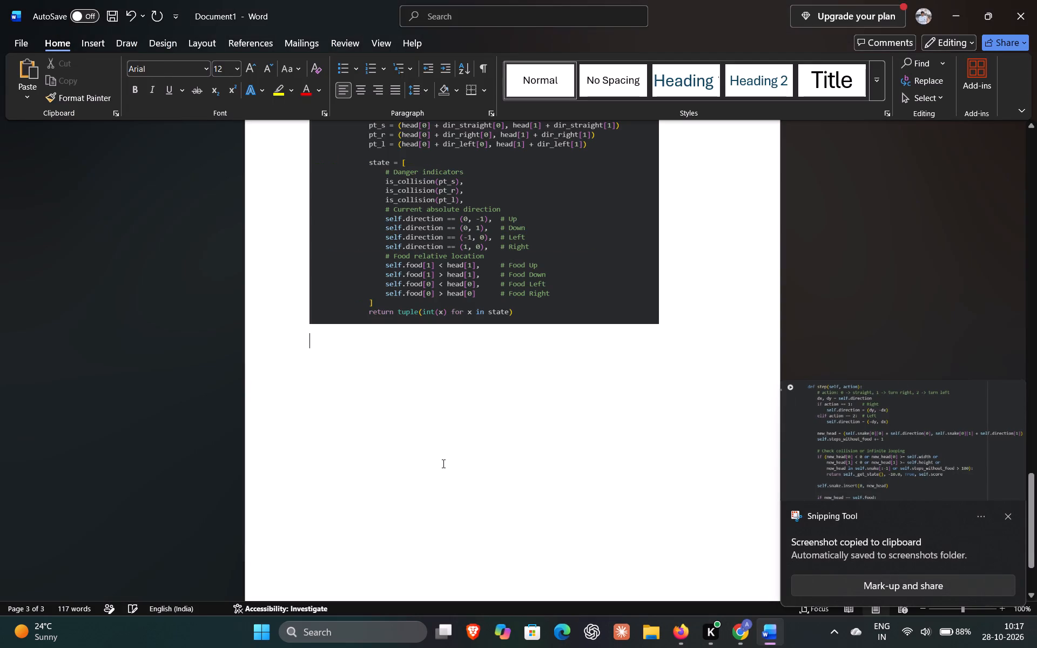
pyautogui.hotkey('ctrl', 'v')
# Look through the Word pages to check the layout of the three code screenshots.
pyautogui.scroll(3, 455, 441)
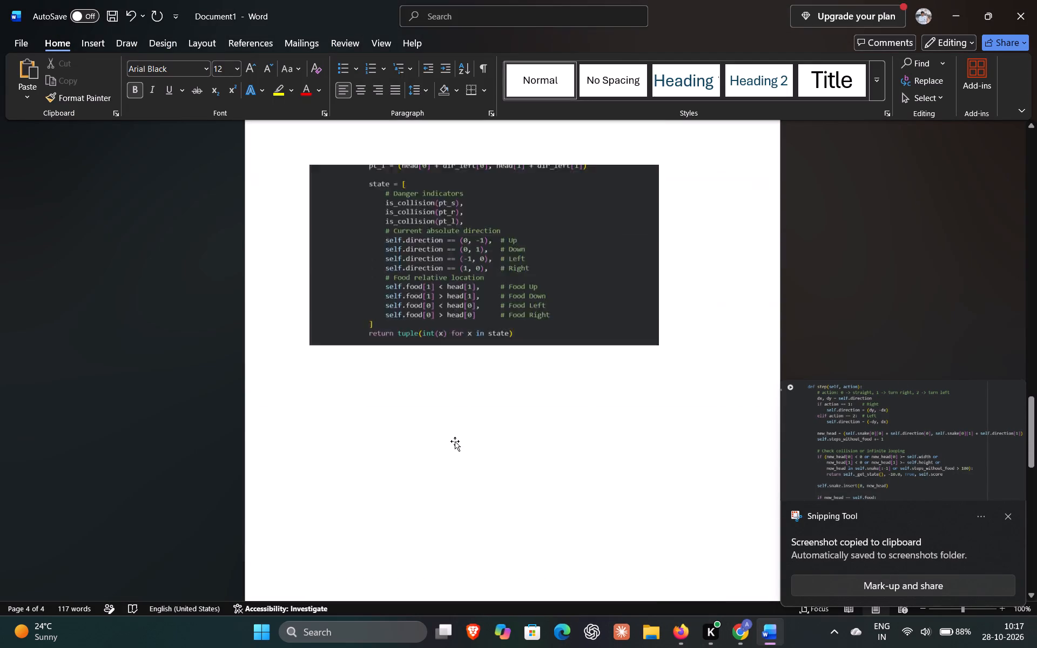
pyautogui.scroll(14, 455, 441)
pyautogui.scroll(-1, 455, 441)
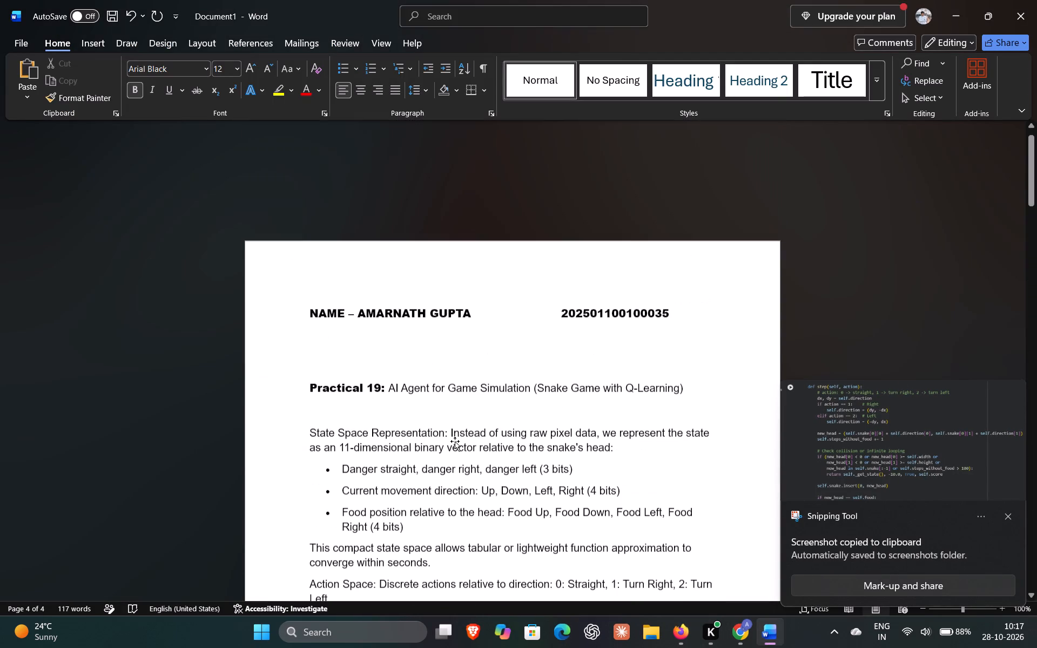
pyautogui.scroll(-9, 455, 441)
pyautogui.scroll(1, 455, 441)
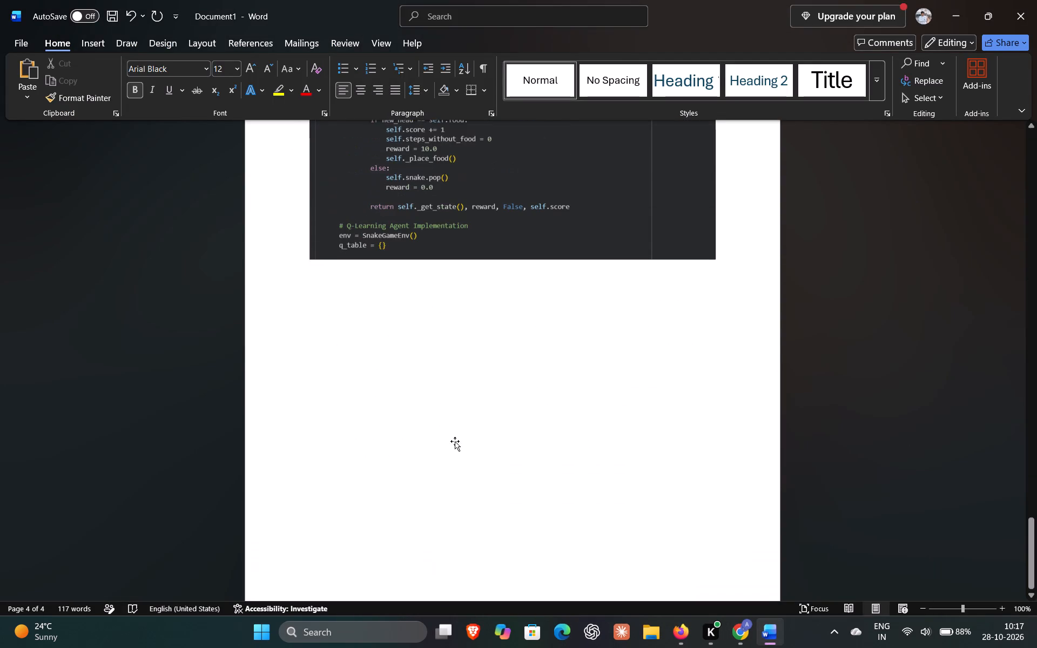
pyautogui.scroll(1, 455, 441)
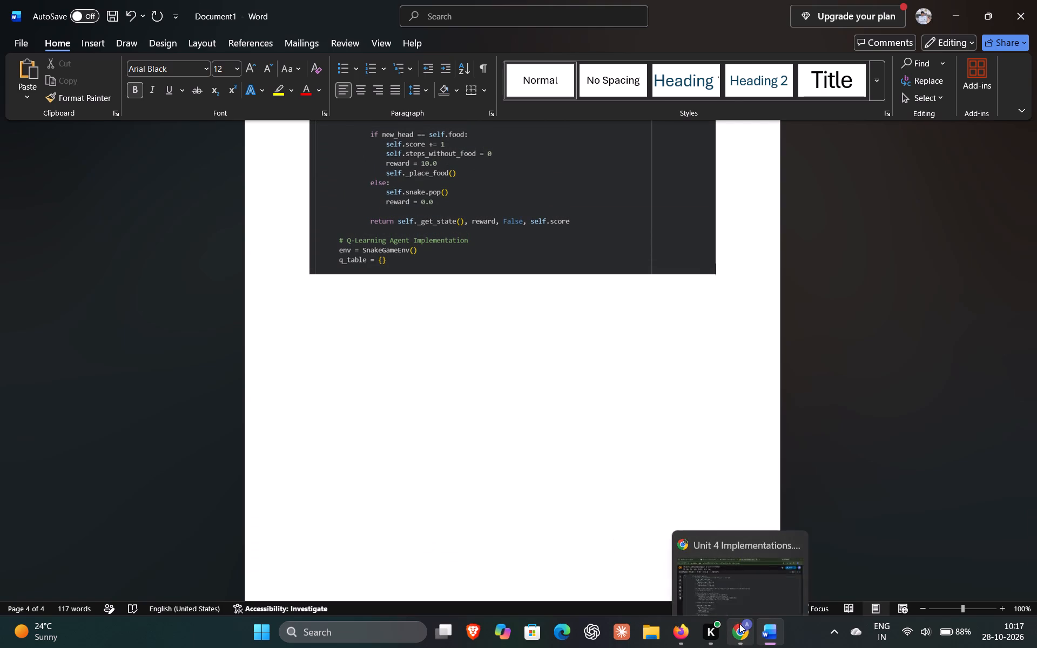
# Switch to Chrome and snip the notebook code from "def get_q(state, action)" through "ep_reward += reward".
pyautogui.click(739, 624)
pyautogui.scroll(-1, 495, 490)
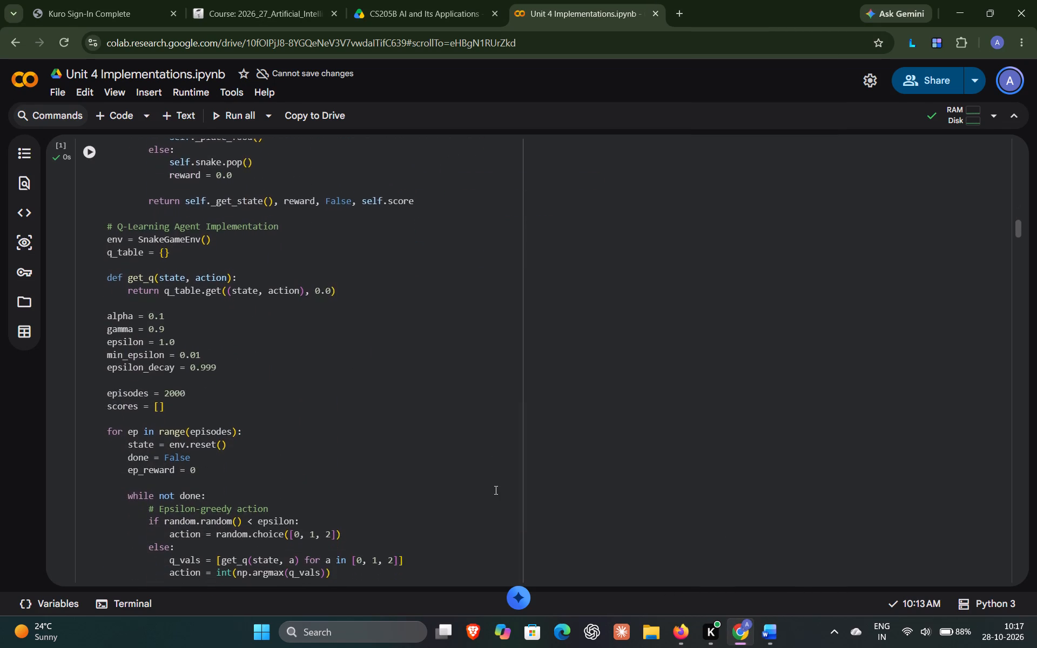
pyautogui.scroll(-2, 495, 490)
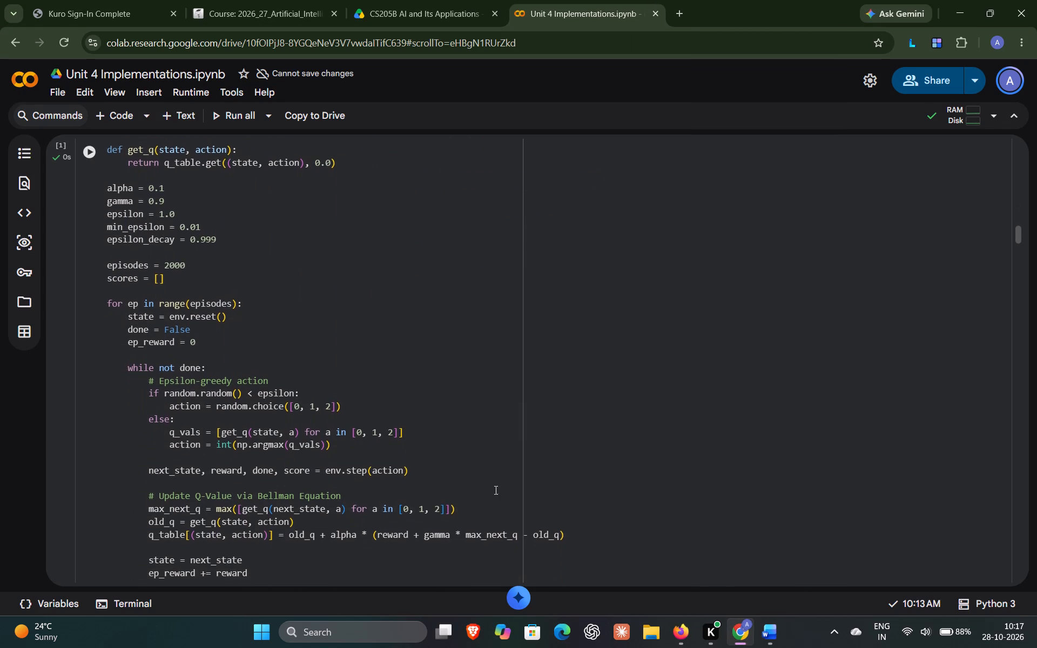
pyautogui.scroll(-2, 495, 490)
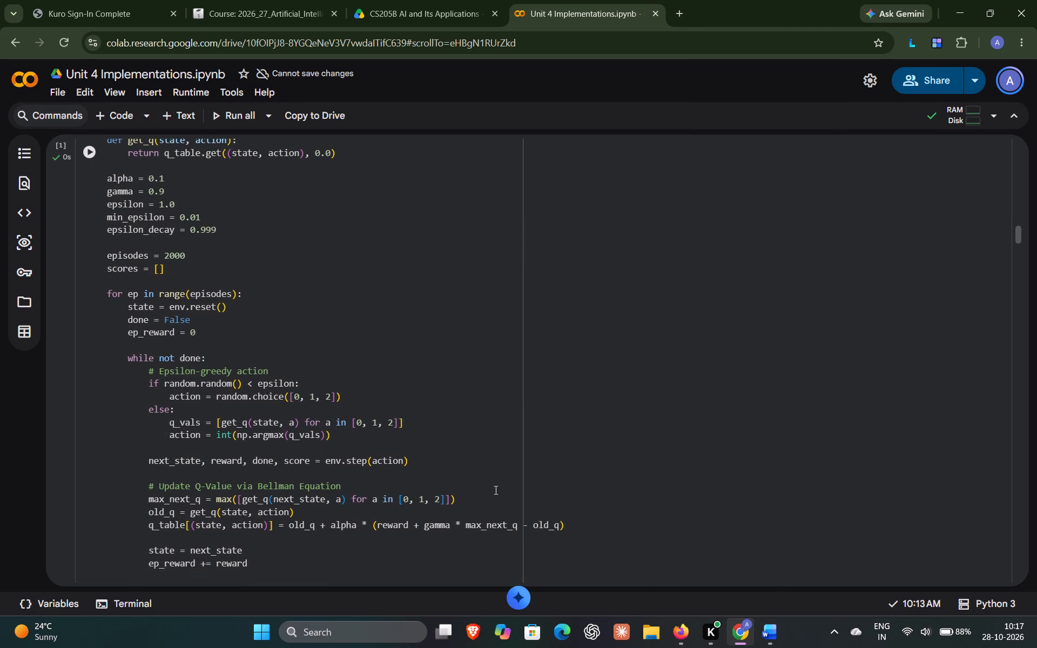
pyautogui.scroll(-1, 495, 490)
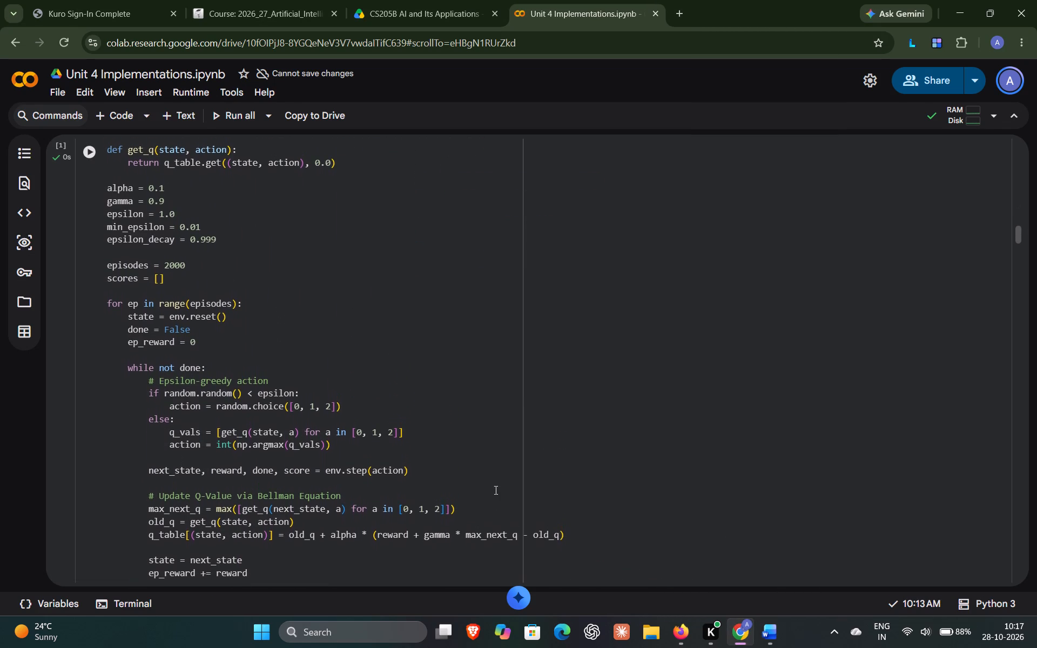
pyautogui.scroll(-1, 495, 490)
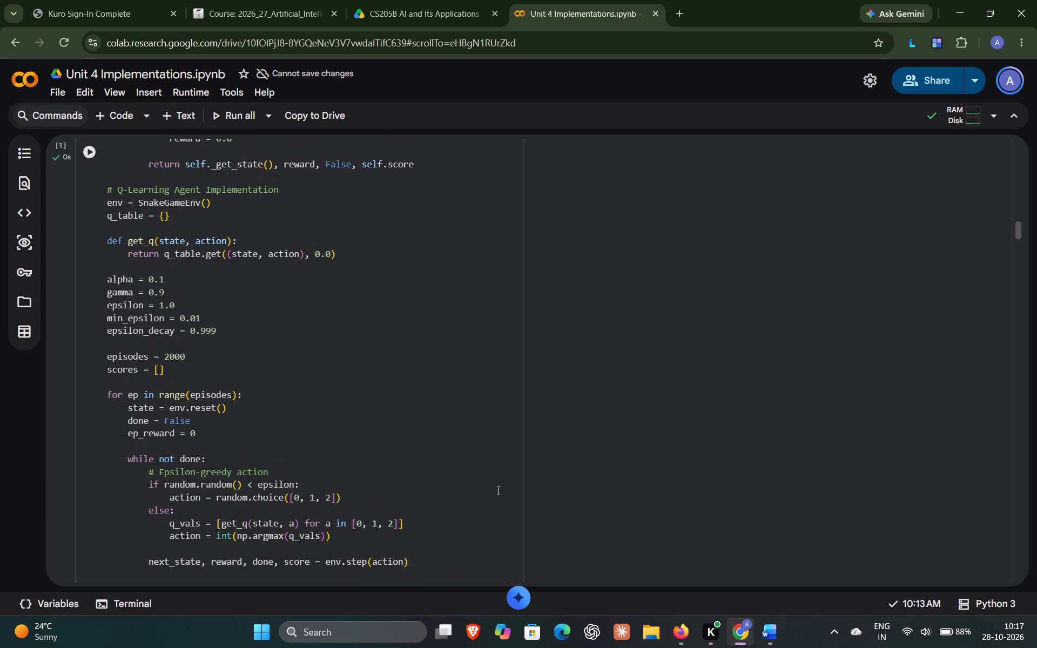
pyautogui.click(765, 634)
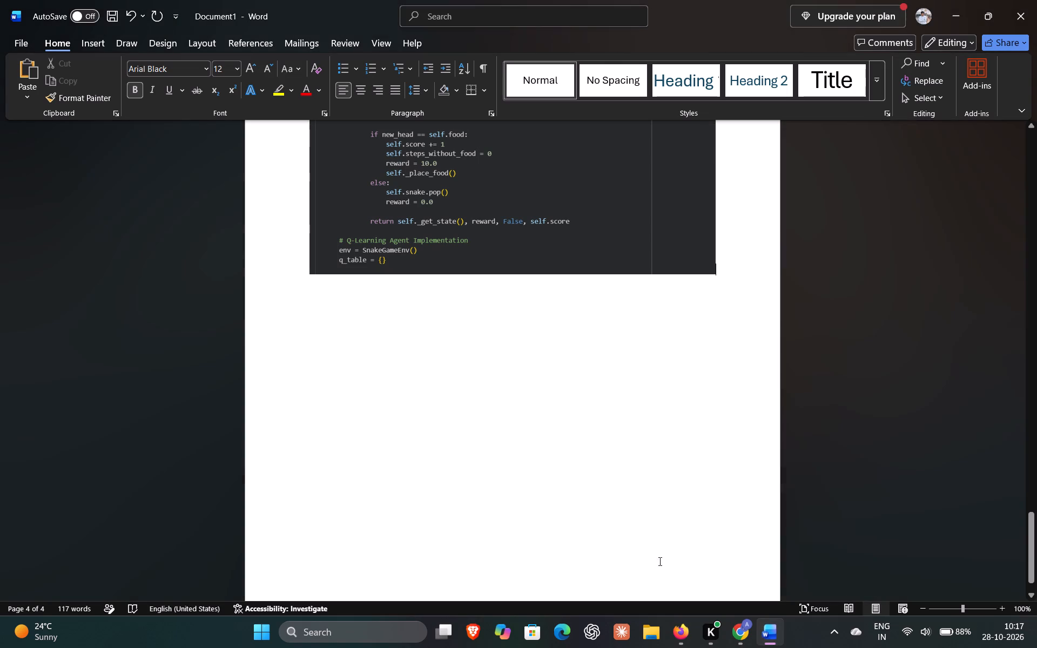
pyautogui.click(737, 631)
pyautogui.scroll(-1, 426, 413)
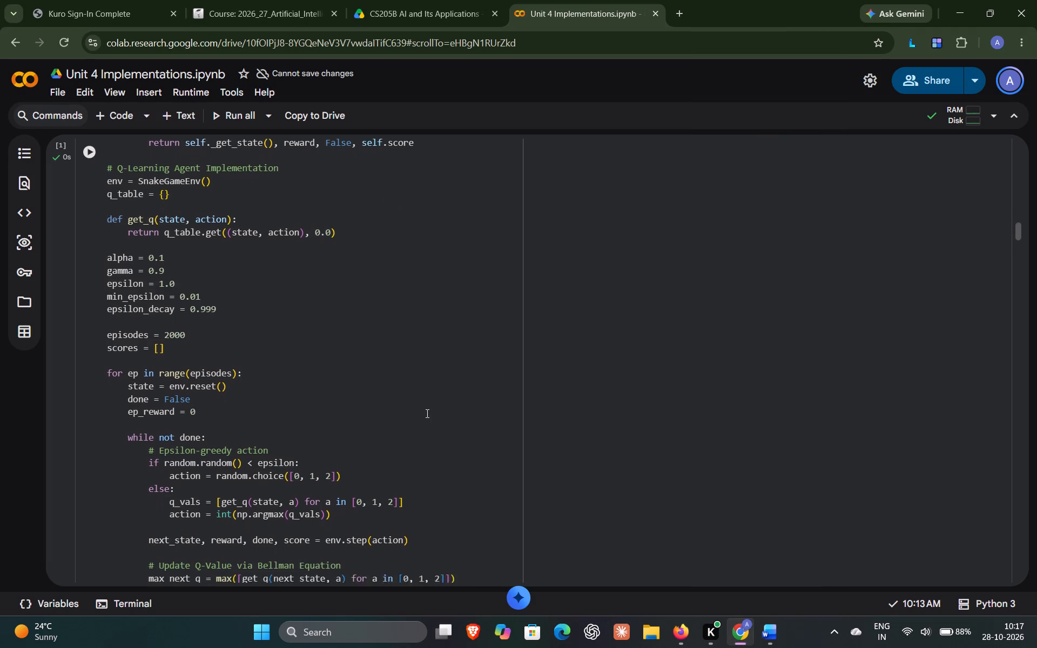
pyautogui.scroll(-2, 426, 413)
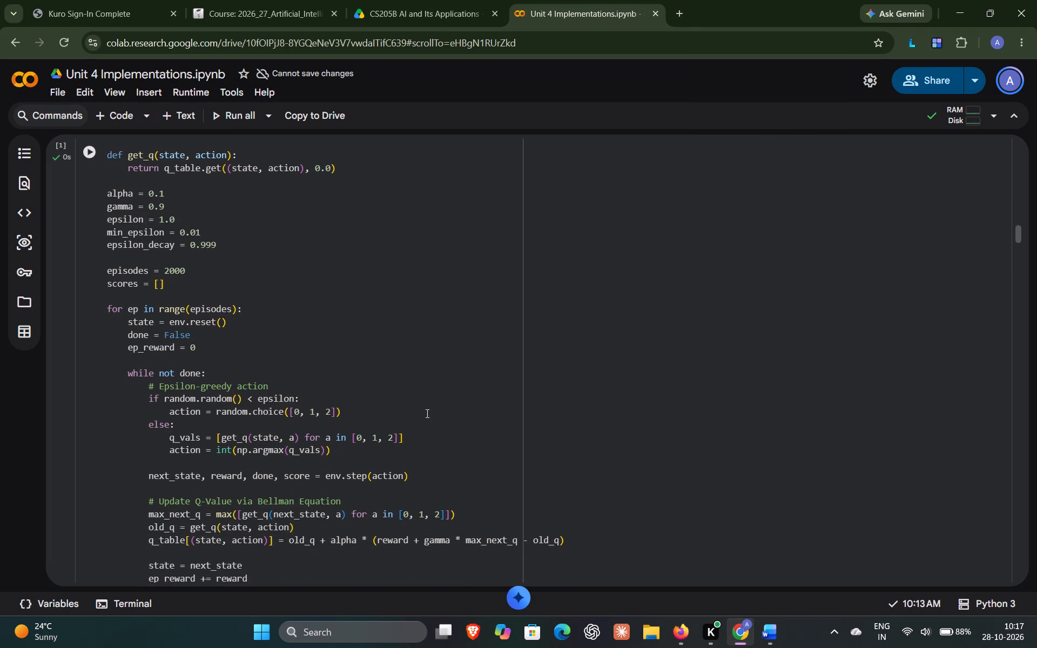
pyautogui.press('Print')
pyautogui.moveTo(70, 123); pyautogui.dragTo(159, 170)
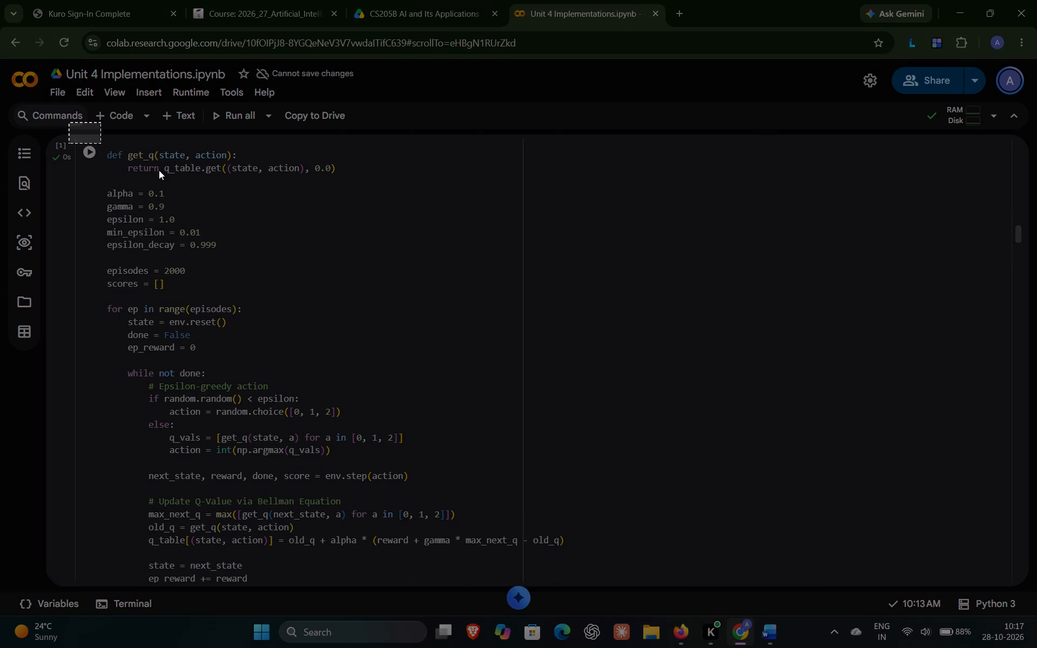
pyautogui.moveTo(159, 170); pyautogui.dragTo(582, 586)
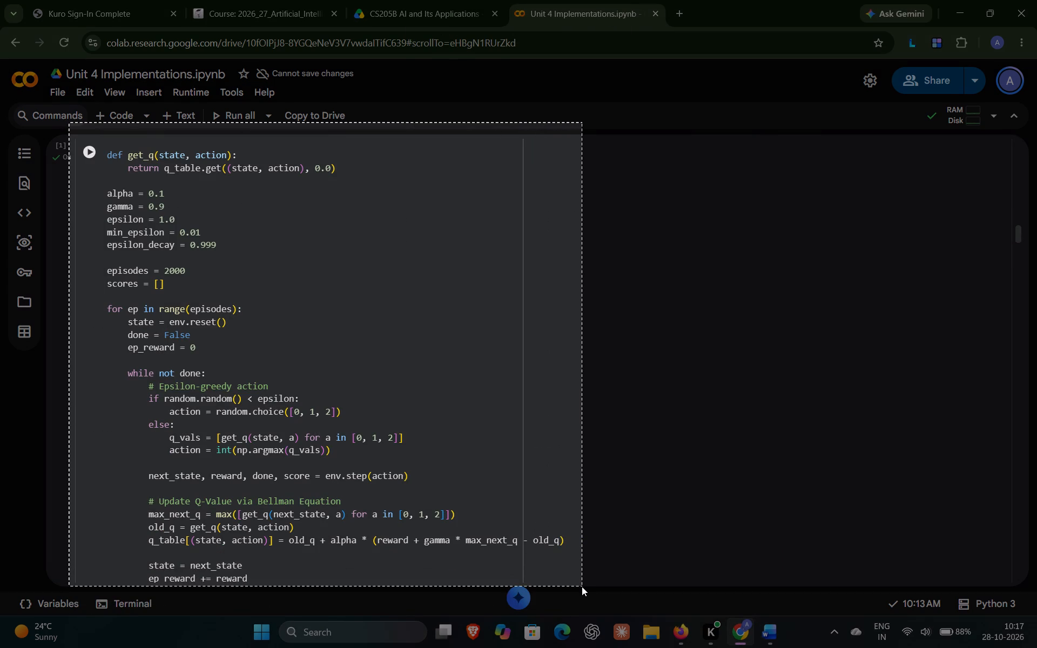
pyautogui.moveTo(582, 586); pyautogui.dragTo(580, 590)
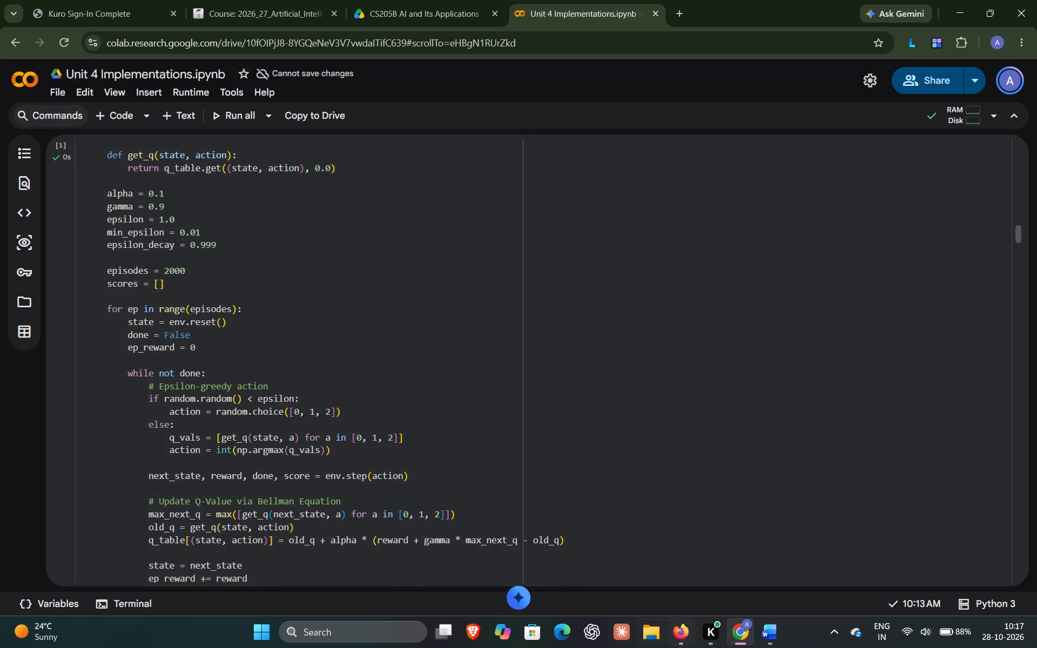
# Paste the get_q snip into the Word document, two lines below the third code screenshot.
pyautogui.click(764, 630)
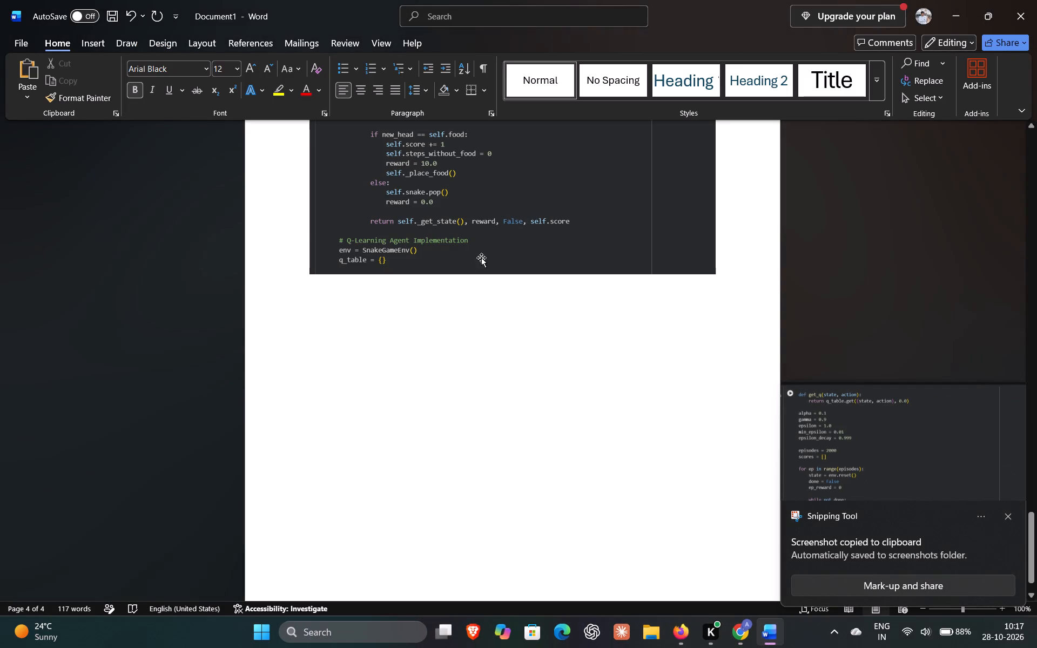
pyautogui.click(729, 269)
pyautogui.press('Return')
pyautogui.press('Return')
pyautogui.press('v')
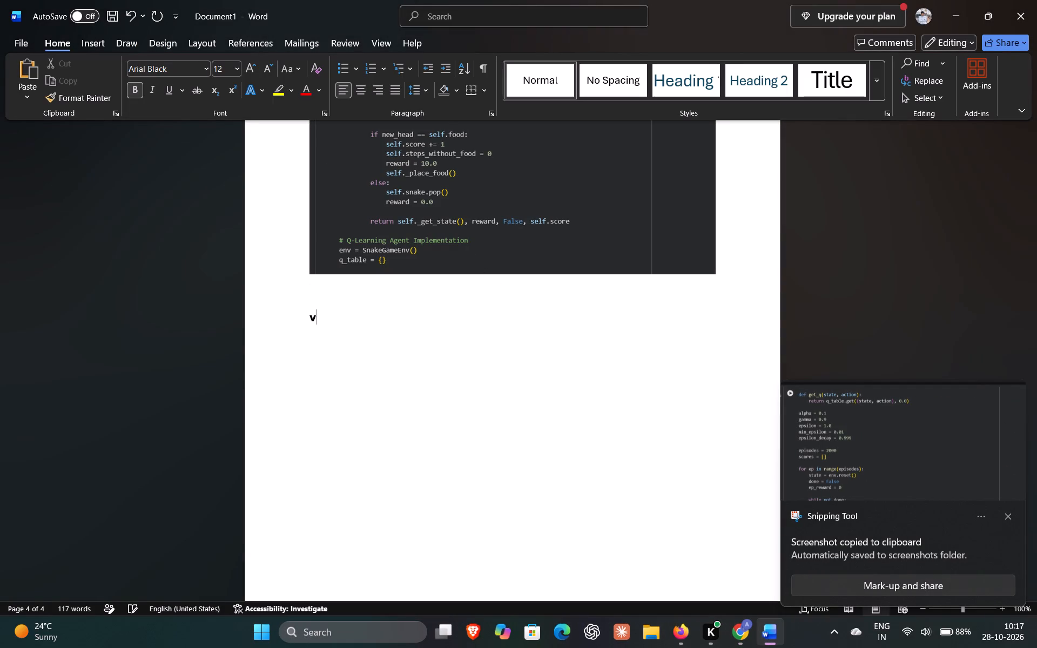
pyautogui.press('BackSpace')
pyautogui.hotkey('ctrl', 'v')
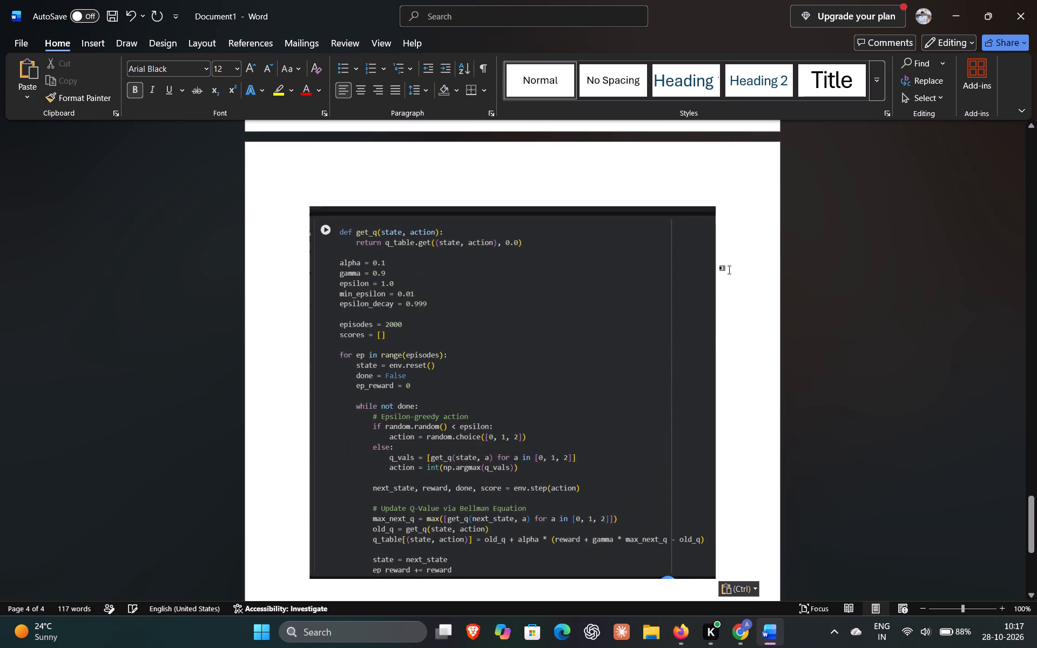
# Check the pages in Word and start a new line below the fourth code screenshot.
pyautogui.scroll(15, 767, 255)
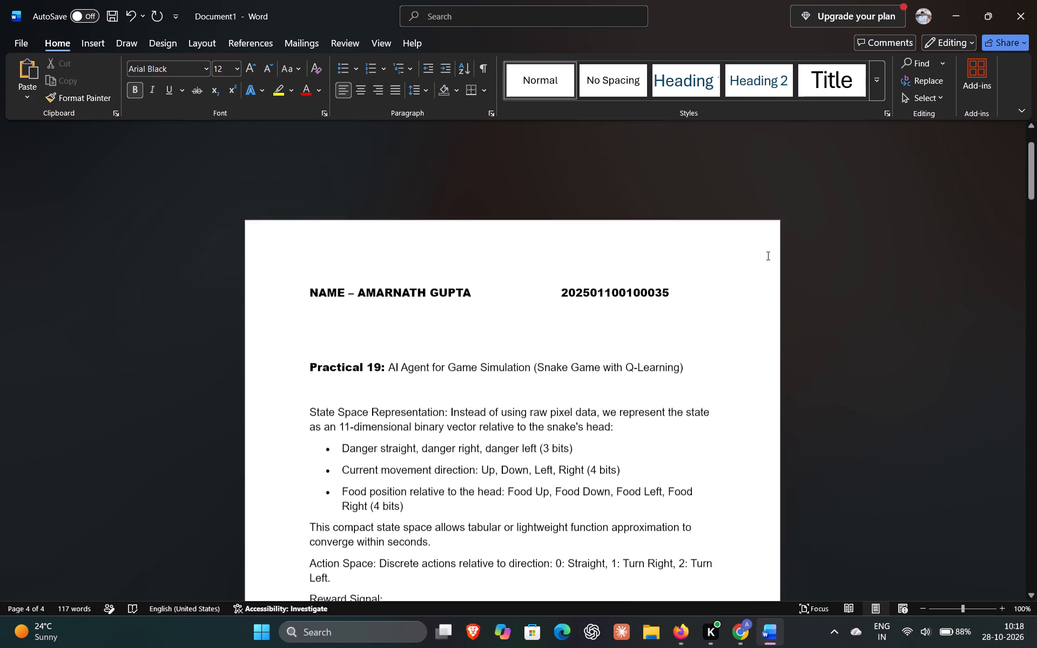
pyautogui.scroll(4, 767, 255)
pyautogui.scroll(-17, 767, 255)
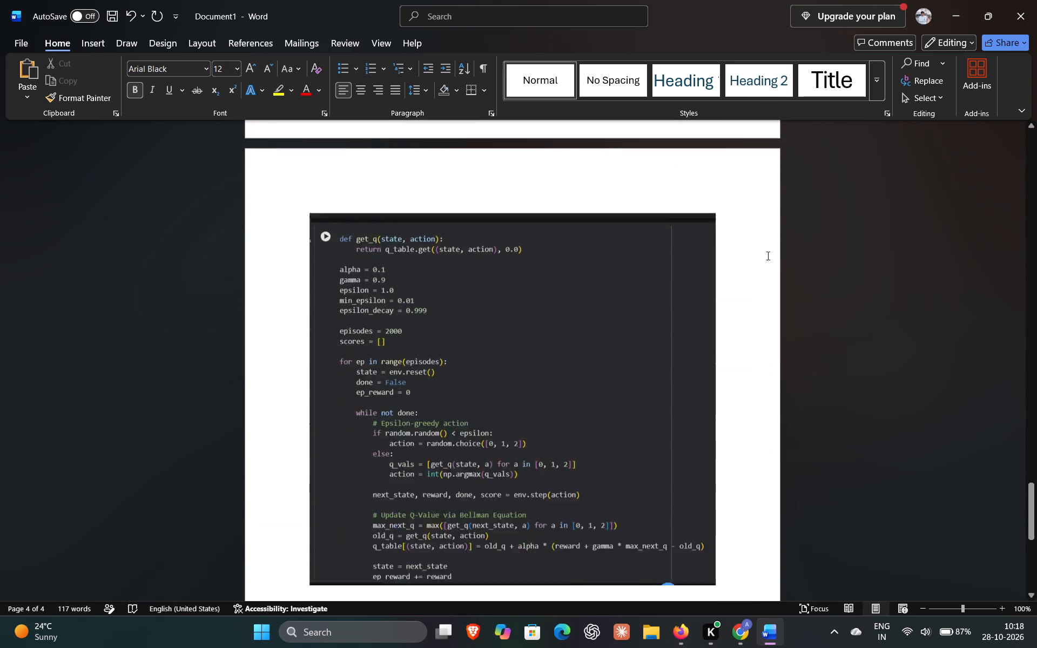
pyautogui.scroll(-3, 767, 255)
pyautogui.click(727, 246)
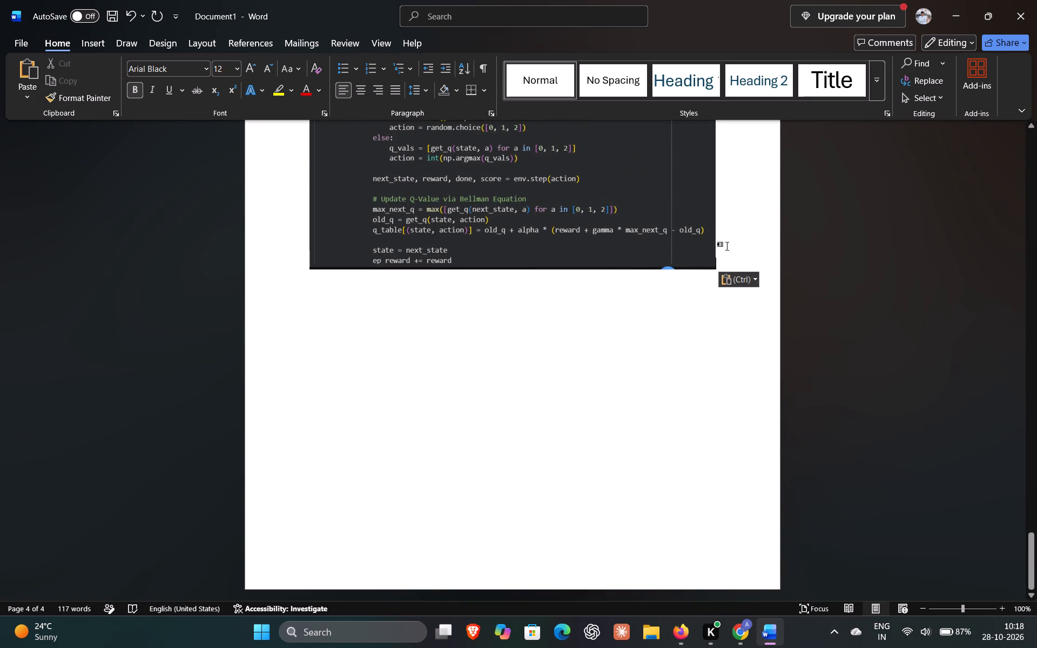
pyautogui.press('Return')
# In Chrome, snip the rest of the Practical 1 code from "state = next_state" together with its printed episode output.
pyautogui.click(754, 638)
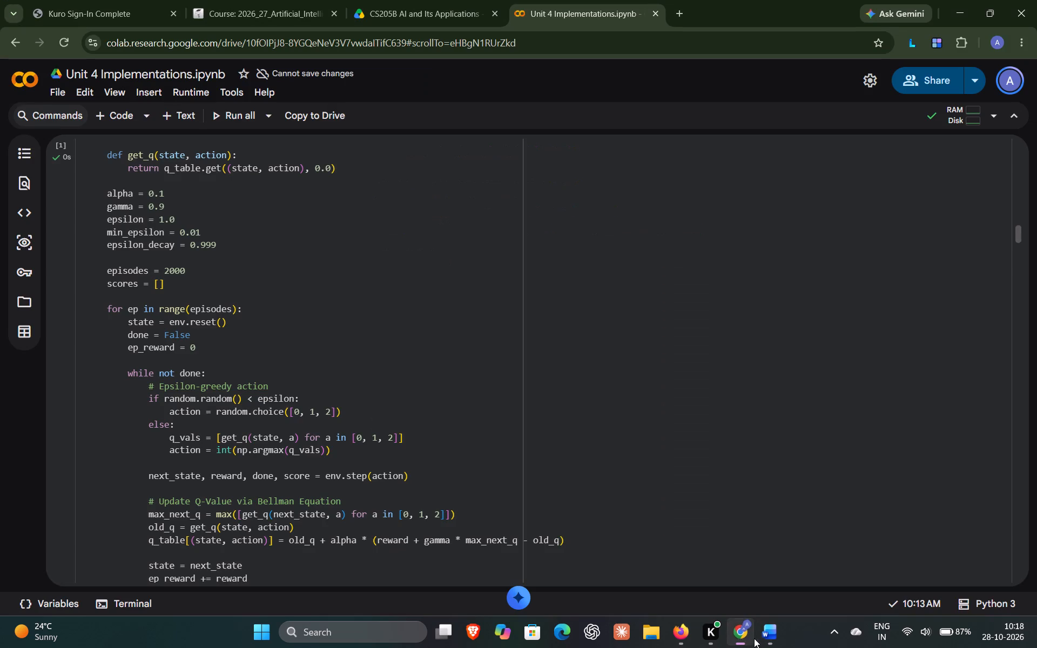
pyautogui.scroll(-3, 434, 426)
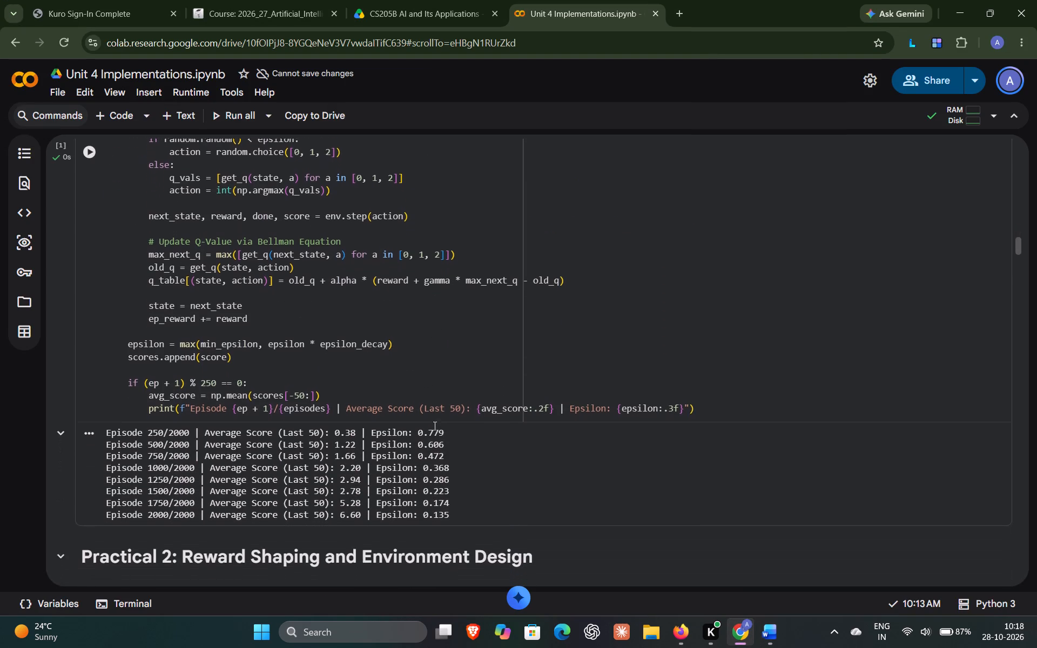
pyautogui.scroll(-4, 434, 426)
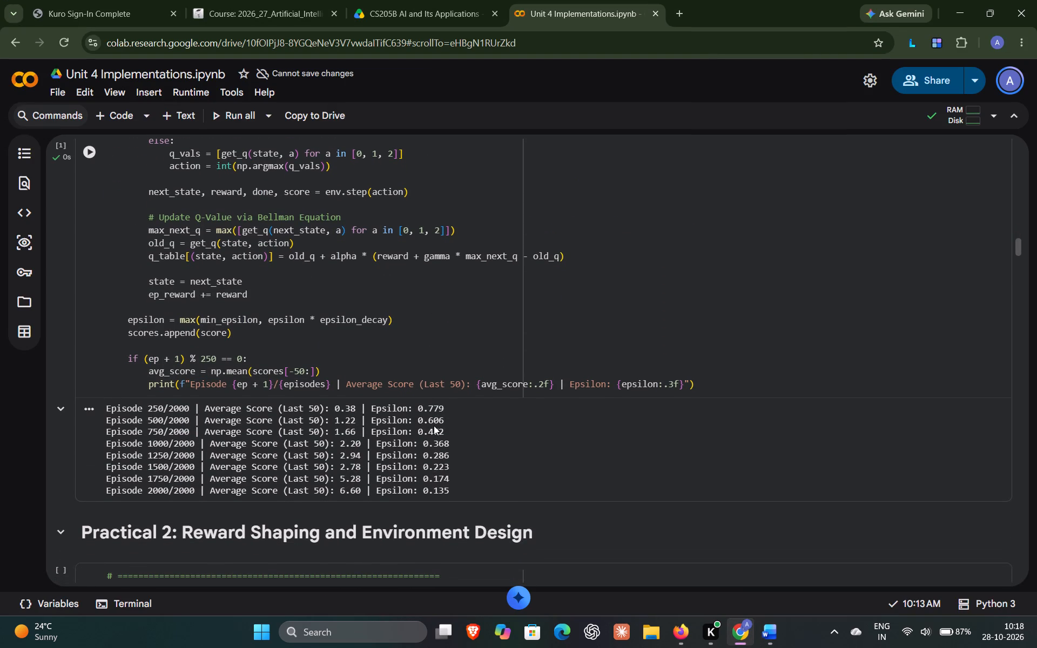
pyautogui.press('Print')
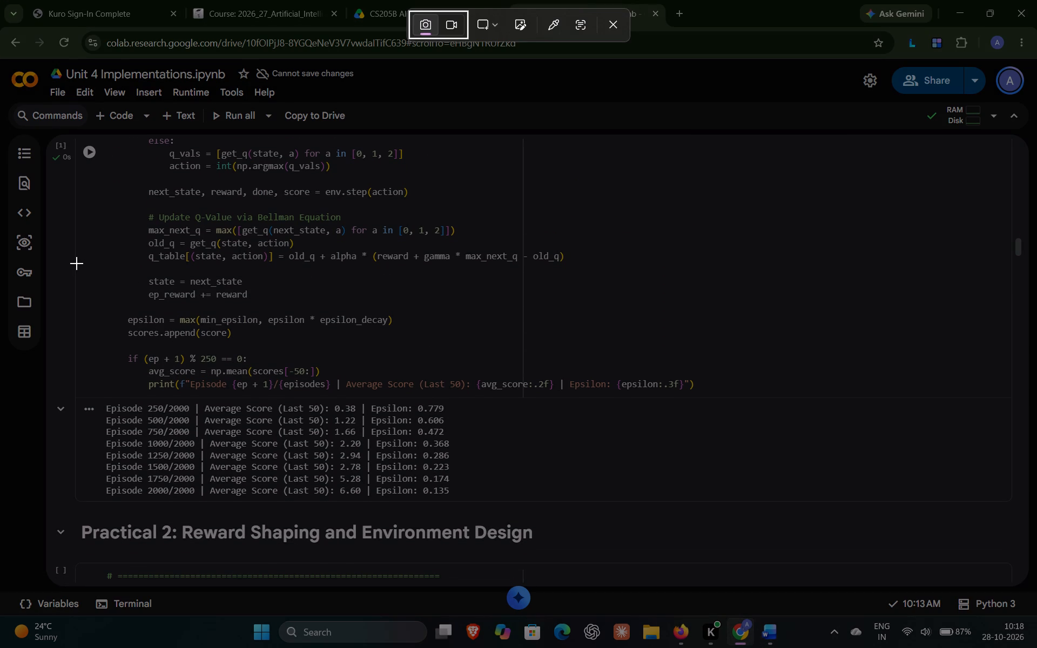
pyautogui.moveTo(65, 258); pyautogui.dragTo(714, 505)
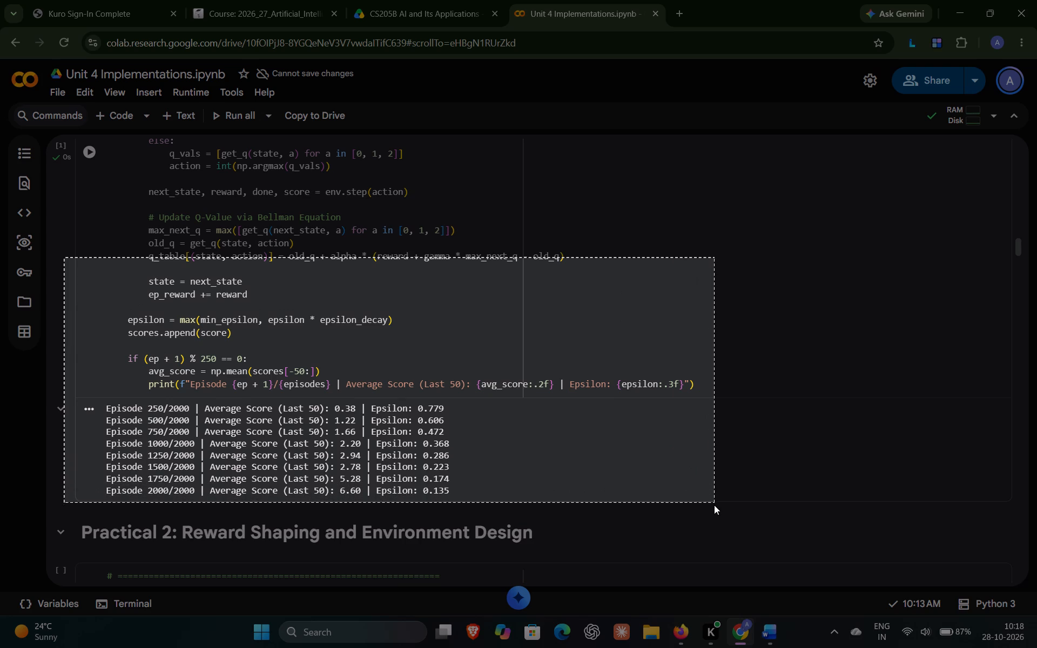
pyautogui.moveTo(714, 505); pyautogui.dragTo(716, 504)
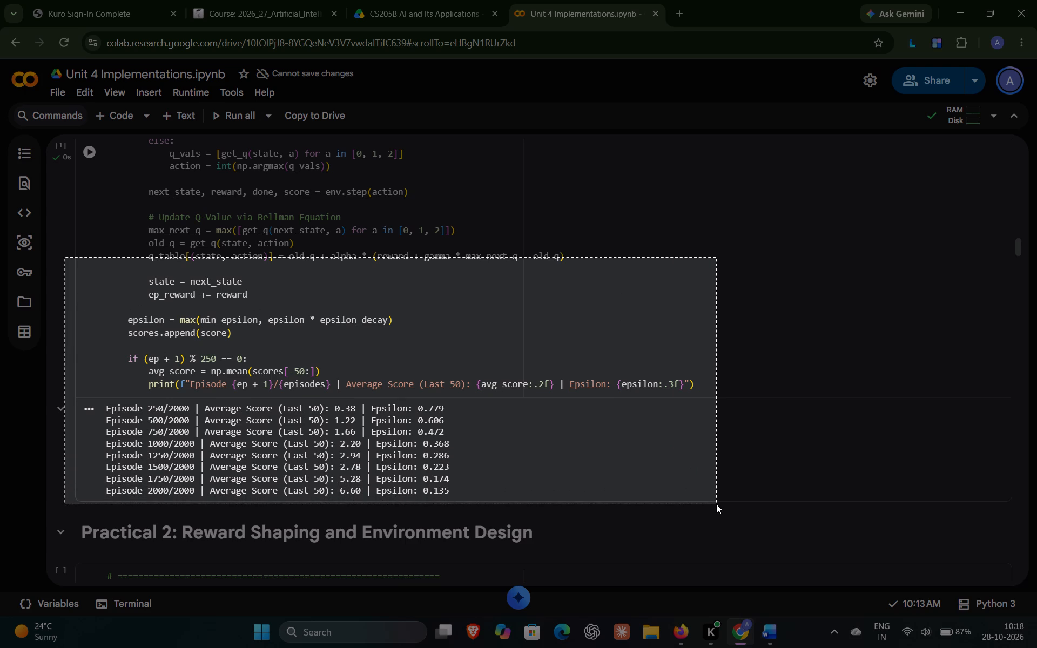
pyautogui.moveTo(716, 504); pyautogui.dragTo(718, 511)
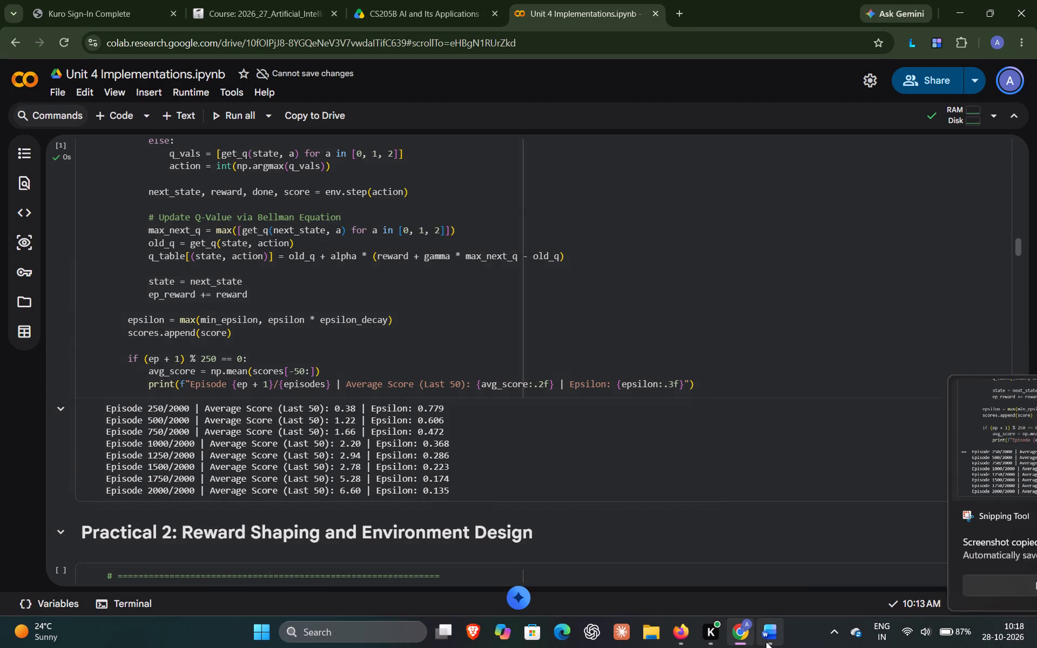
# In Word, add the label "OUTPUT:" below the fourth code screenshot and paste the new snip beneath it.
pyautogui.click(767, 640)
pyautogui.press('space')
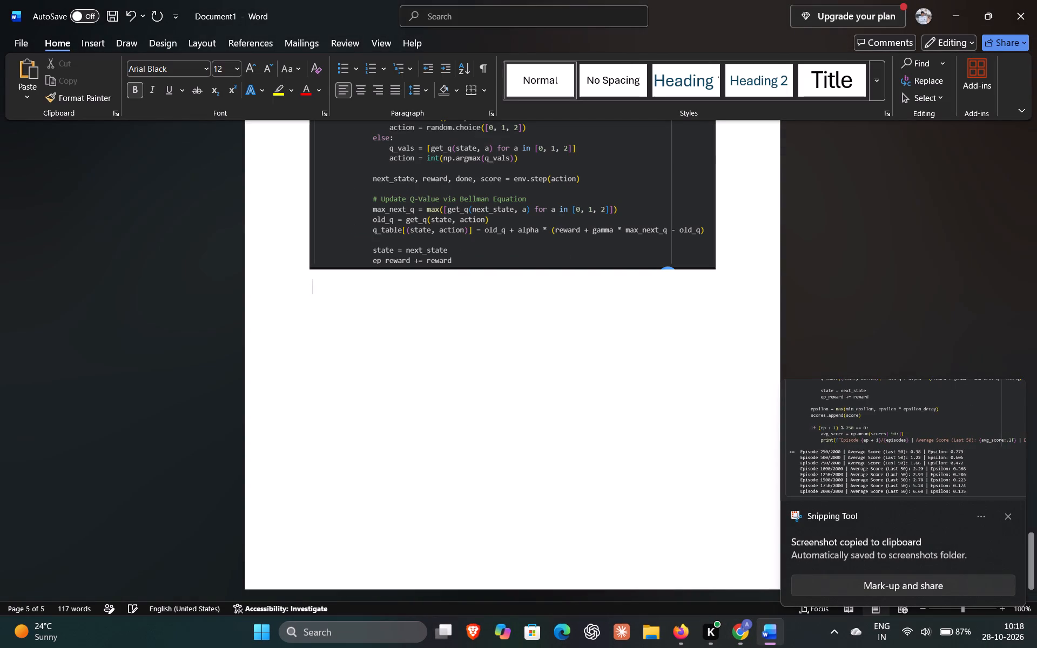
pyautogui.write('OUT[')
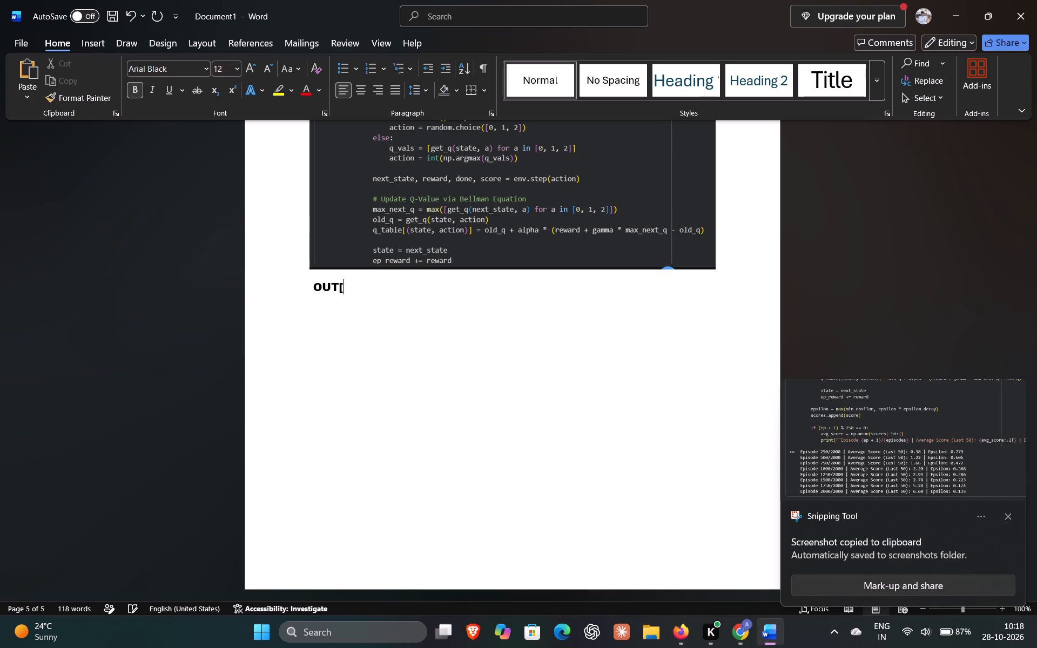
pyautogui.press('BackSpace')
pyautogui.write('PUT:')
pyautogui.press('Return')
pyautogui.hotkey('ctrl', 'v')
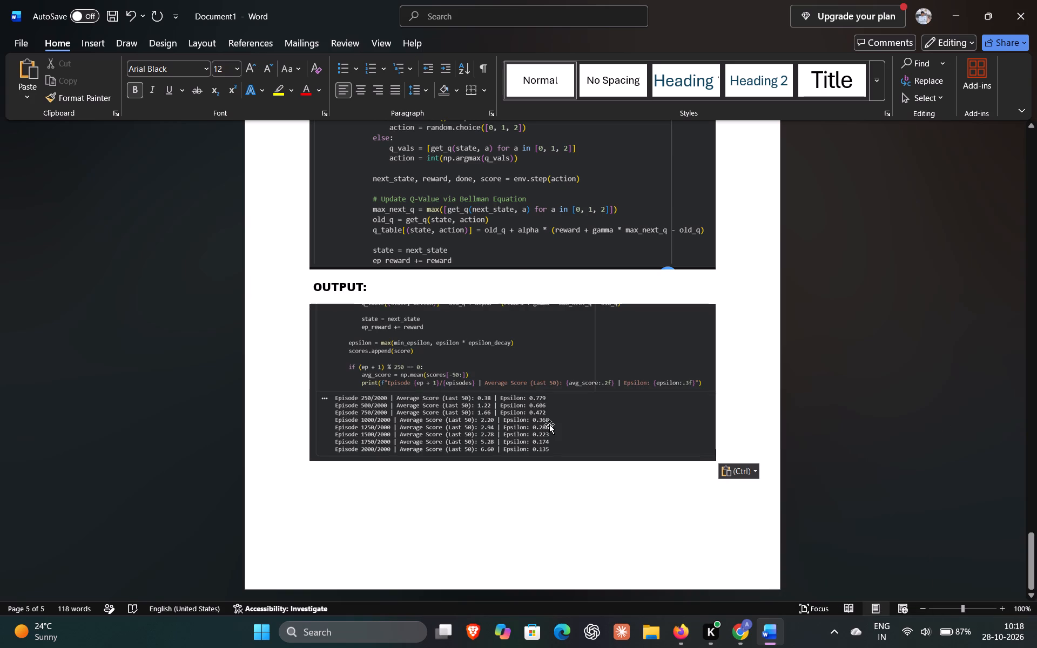
# Stretch the output screenshot slightly taller, keeping it short enough to fit on the same page under "OUTPUT:".
pyautogui.click(549, 424)
pyautogui.moveTo(514, 462); pyautogui.dragTo(520, 530)
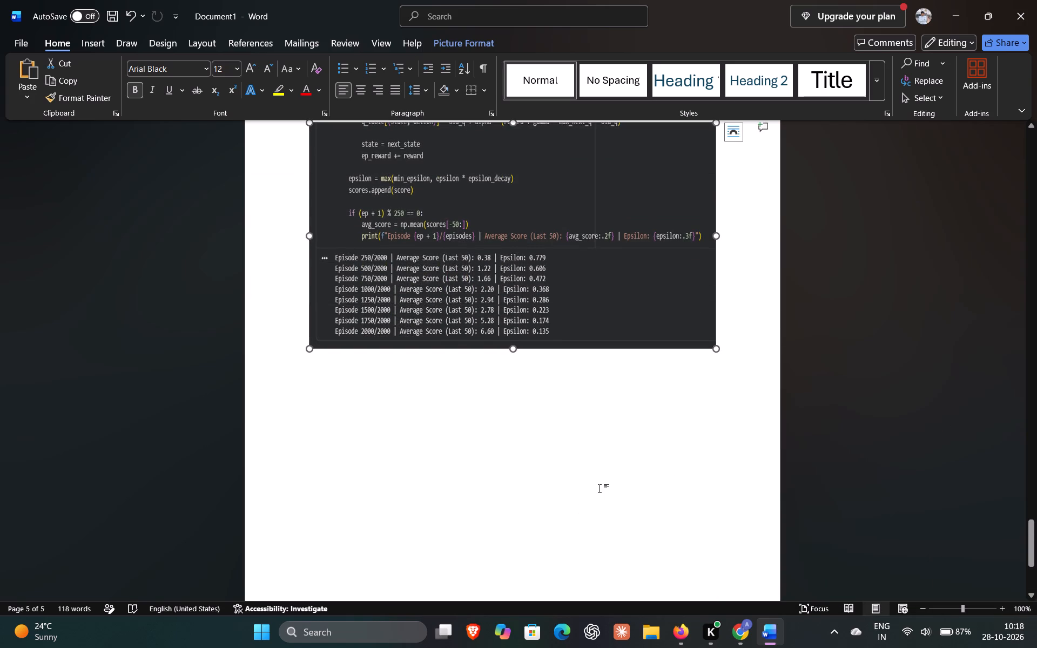
pyautogui.scroll(2, 600, 488)
pyautogui.click(542, 495)
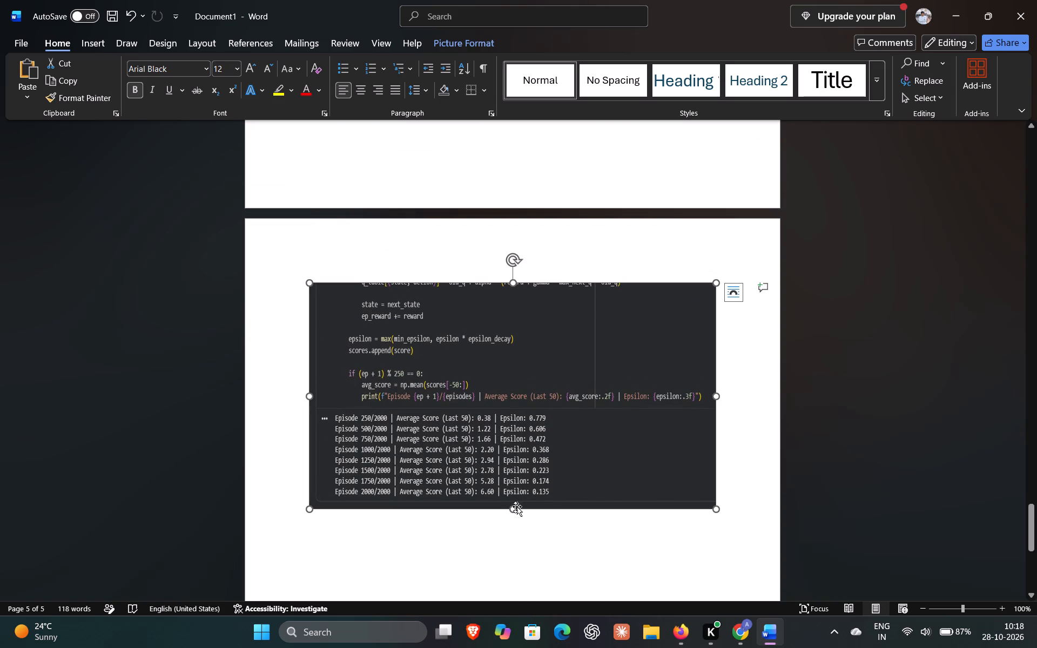
pyautogui.moveTo(514, 508); pyautogui.dragTo(515, 455)
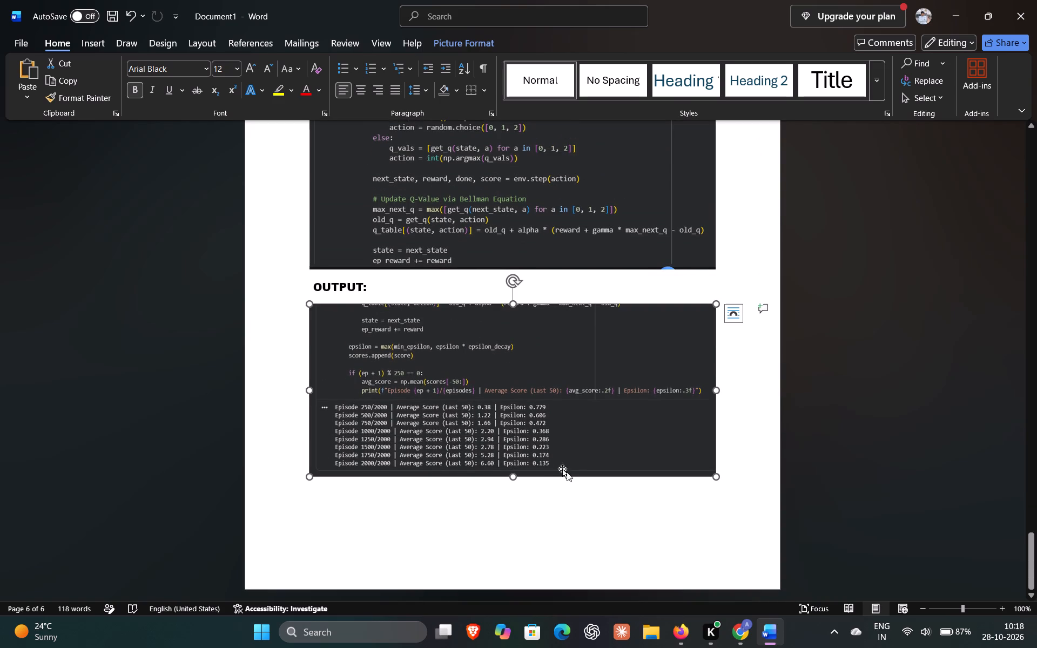
# Add two new lines below the output screenshot.
pyautogui.click(735, 476)
pyautogui.press('Return')
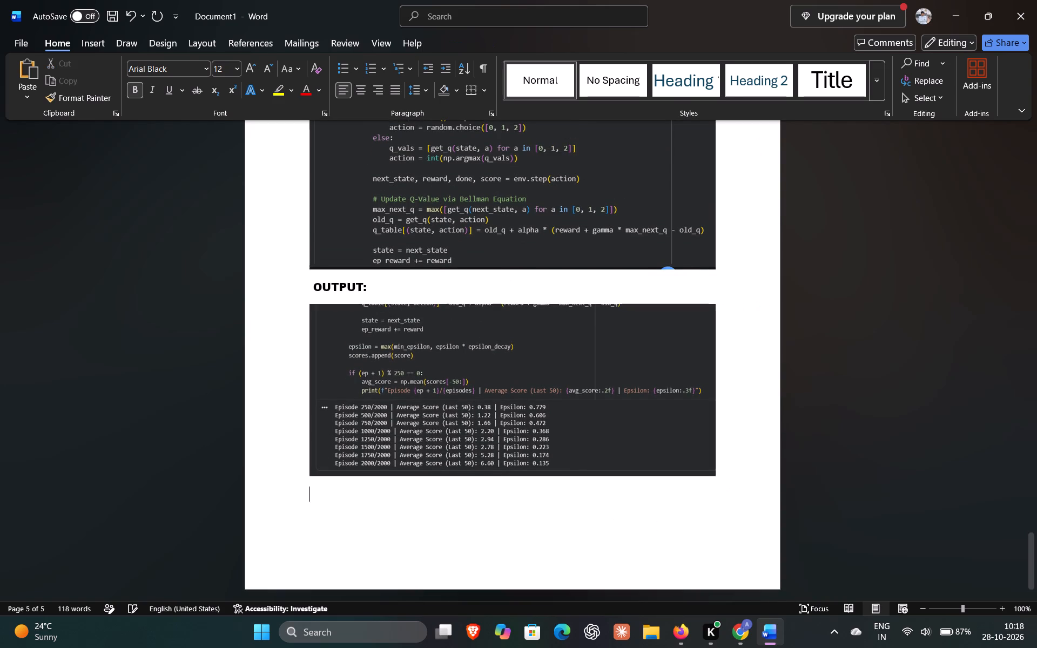
pyautogui.press('Return')
# Look through the Word document from the Practical 1 description and code screenshots to the blank final page.
pyautogui.scroll(17, 735, 476)
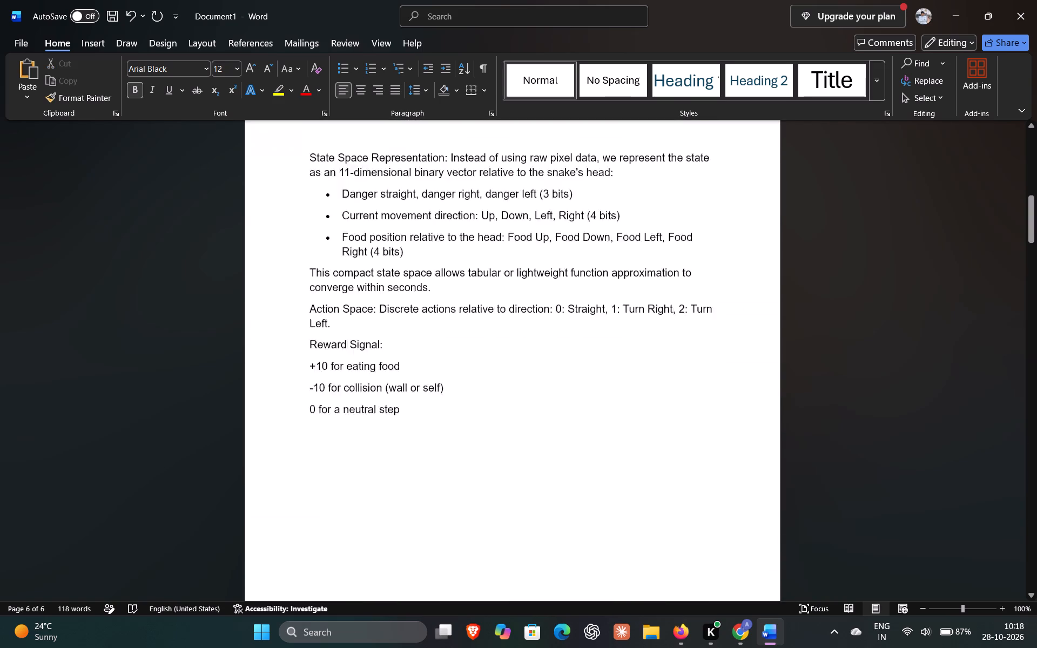
pyautogui.scroll(7, 735, 476)
pyautogui.scroll(-14, 735, 476)
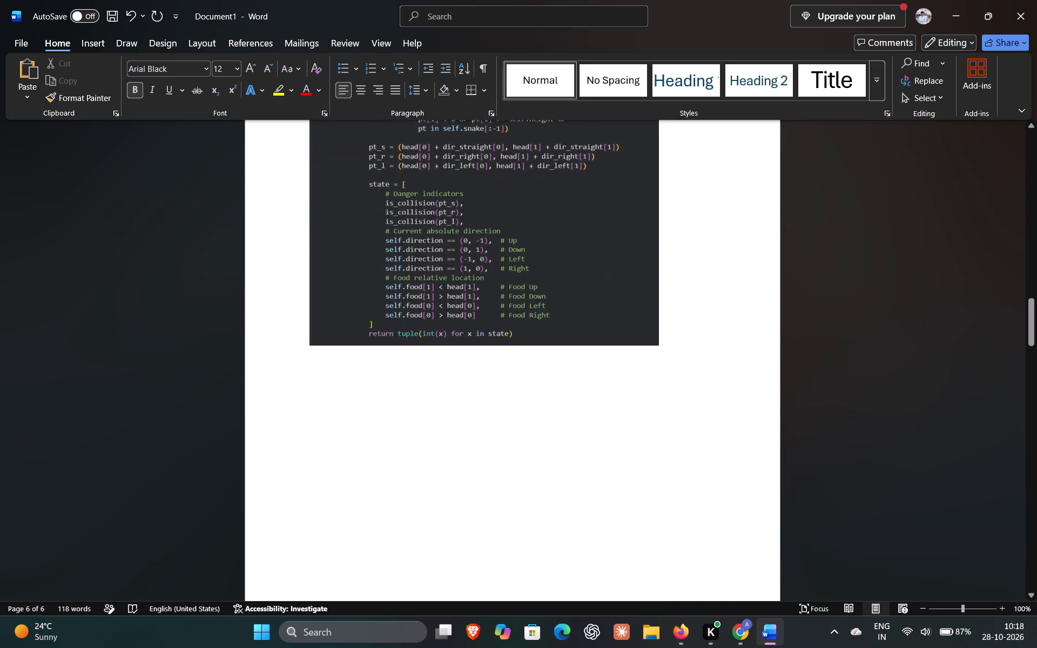
pyautogui.scroll(-10, 735, 476)
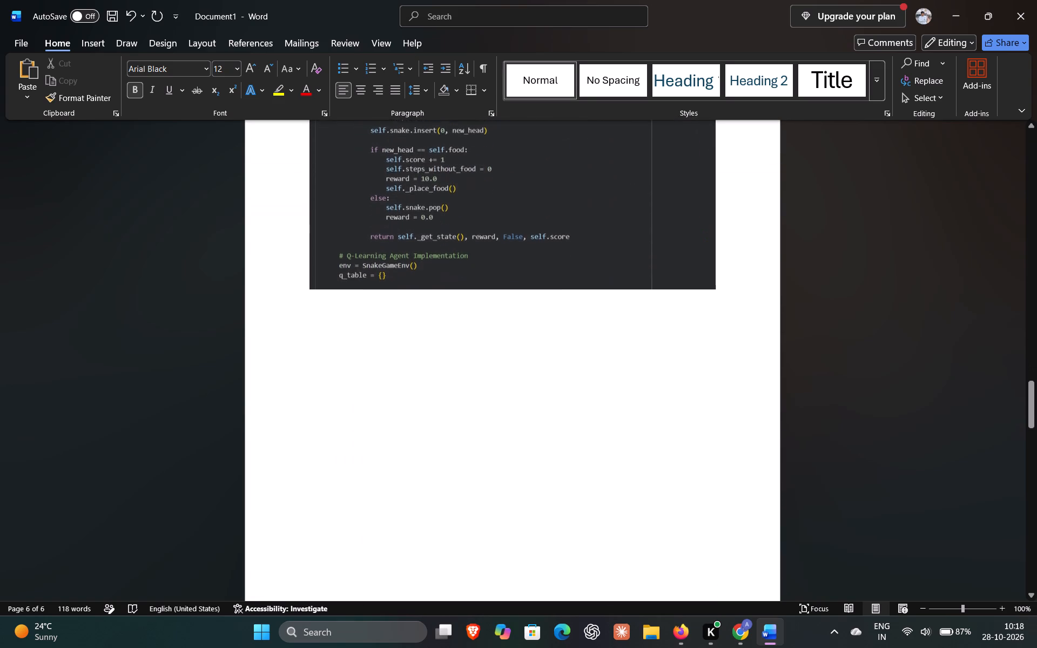
pyautogui.scroll(-6, 735, 476)
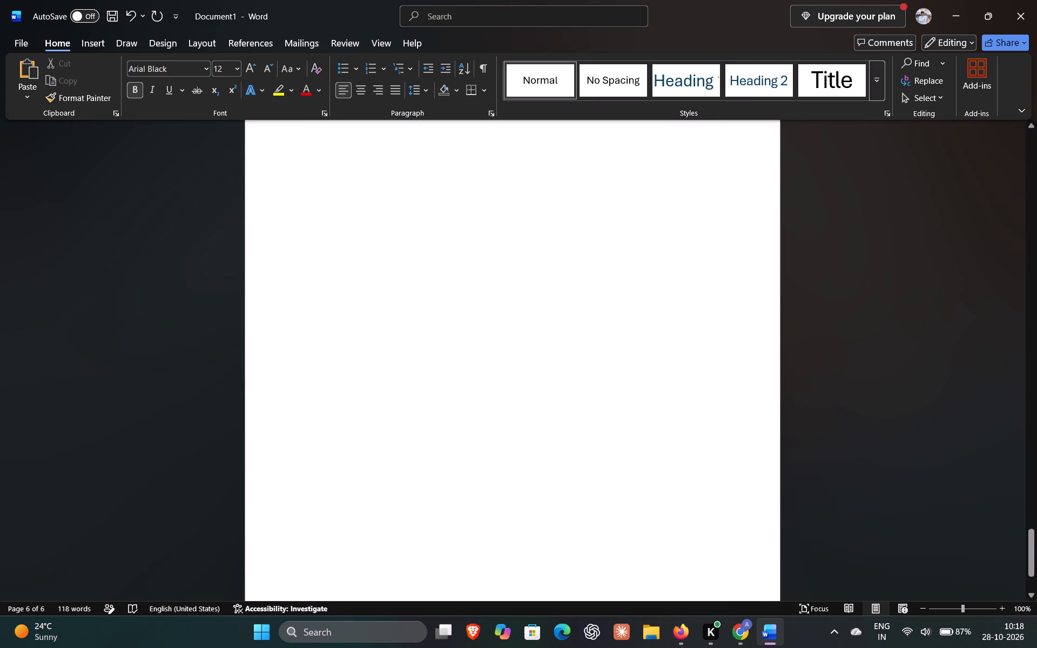
pyautogui.scroll(-2, 735, 476)
pyautogui.scroll(5, 735, 476)
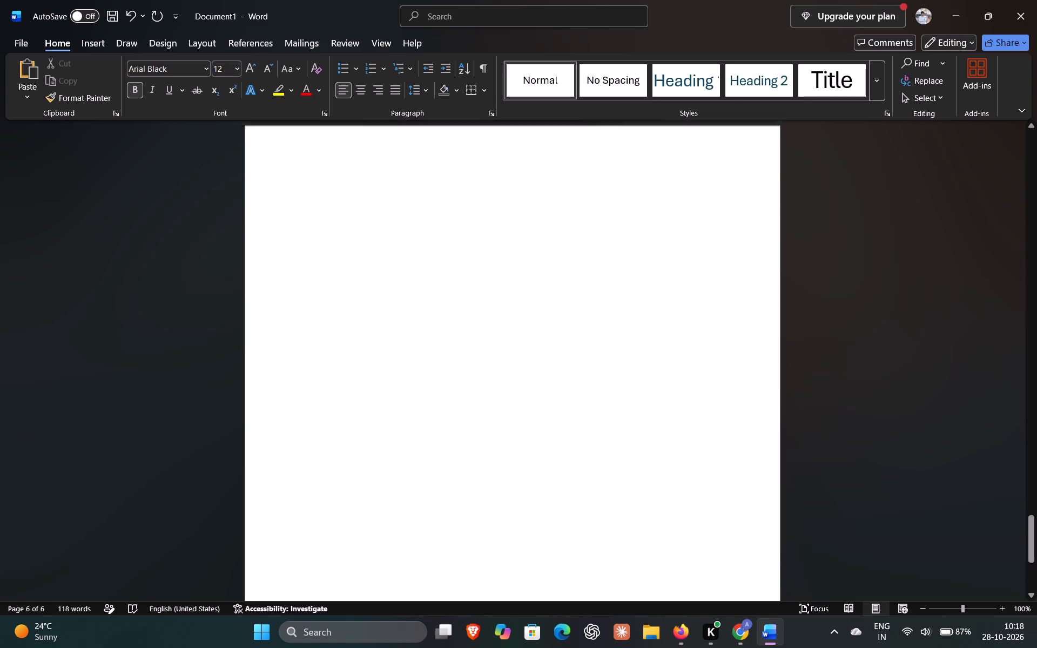
pyautogui.scroll(2, 735, 476)
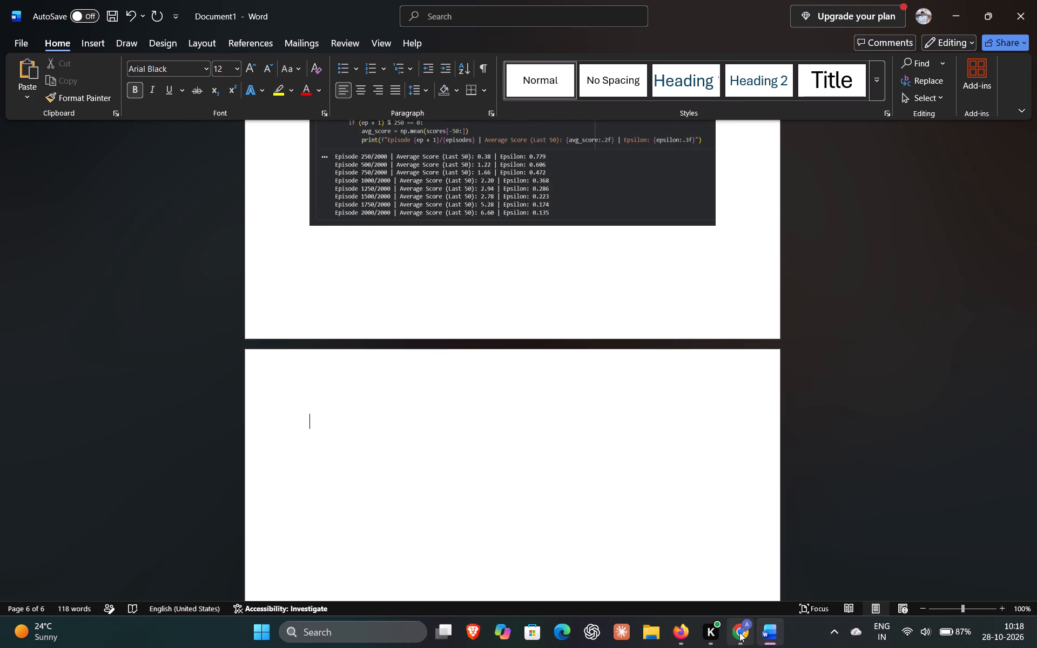
# Copy the heading "Practical 2: Reward Shaping and Environment Design" from the Colab notebook in Chrome and paste it on Word's new last page.
pyautogui.click(739, 632)
pyautogui.scroll(-5, 458, 421)
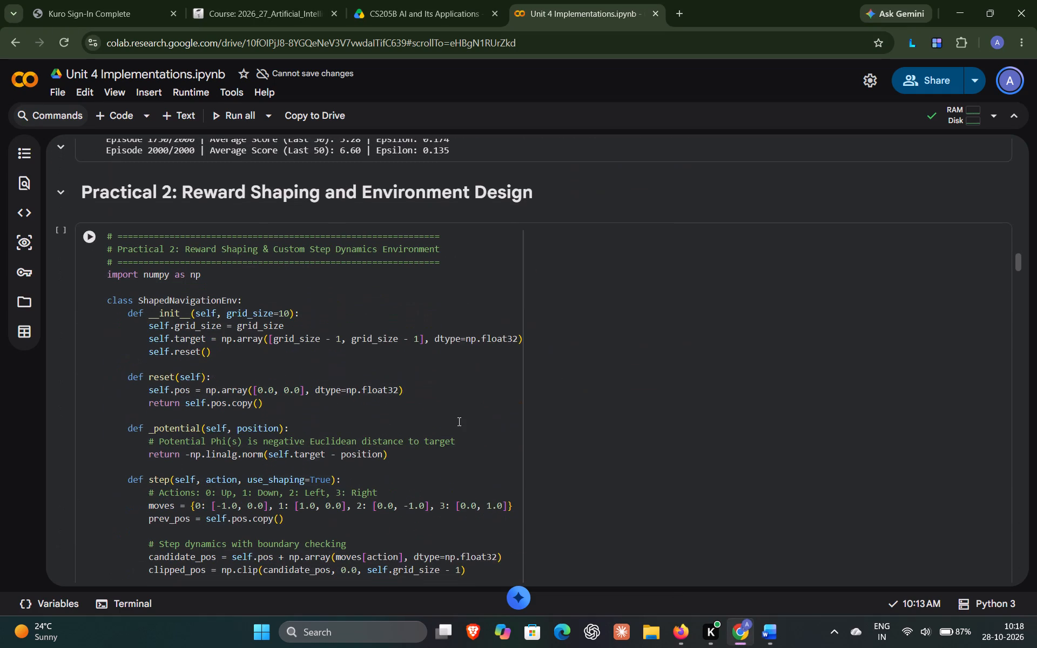
pyautogui.moveTo(78, 184); pyautogui.dragTo(460, 185)
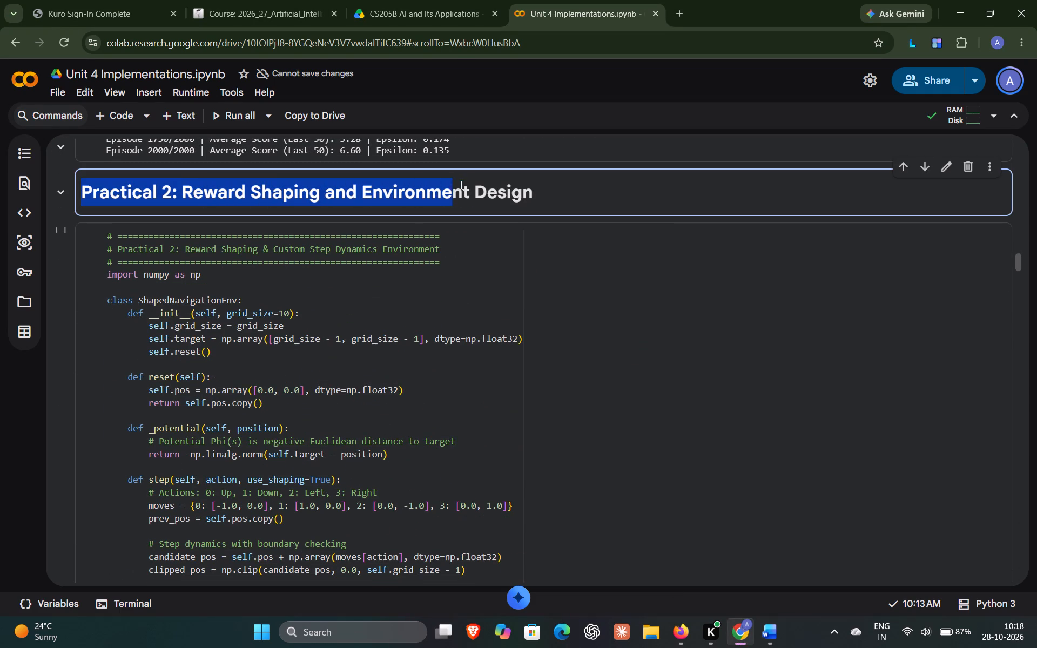
pyautogui.moveTo(460, 185); pyautogui.dragTo(546, 191)
pyautogui.hotkey('ctrl', 'c')
pyautogui.keyDown('ctrl'); pyautogui.click(546, 191); pyautogui.keyUp('ctrl')
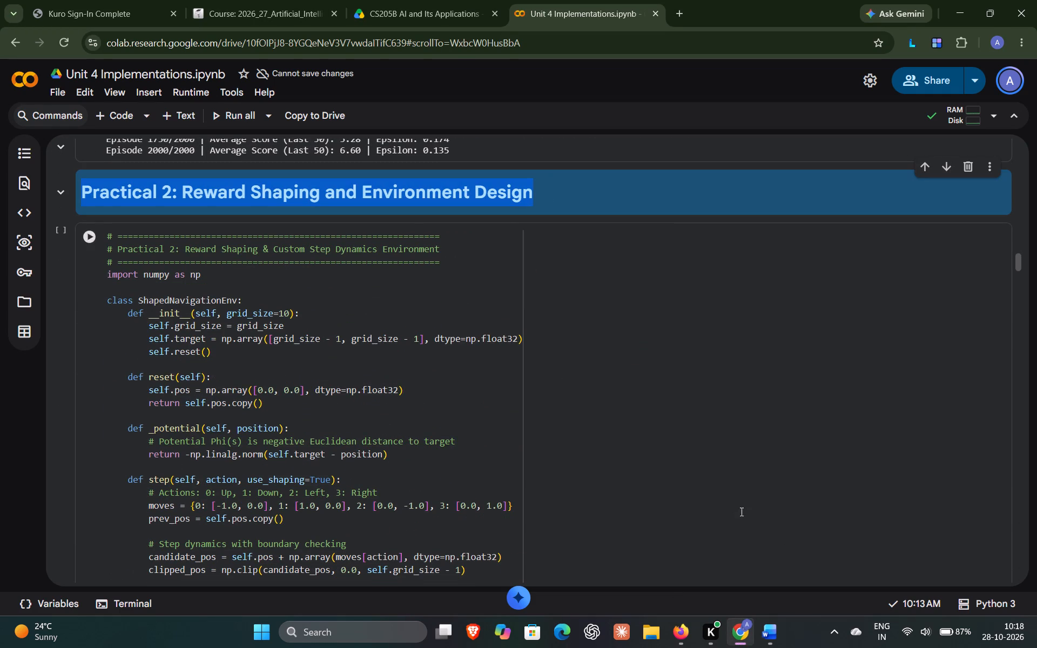
pyautogui.click(763, 640)
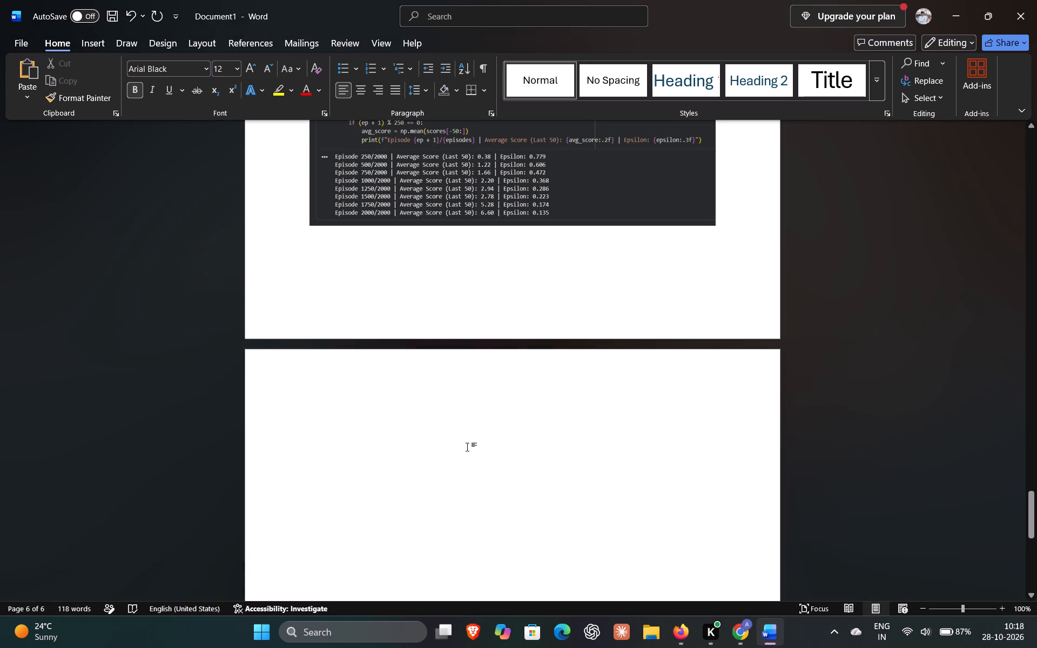
pyautogui.hotkey('ctrl', 'v')
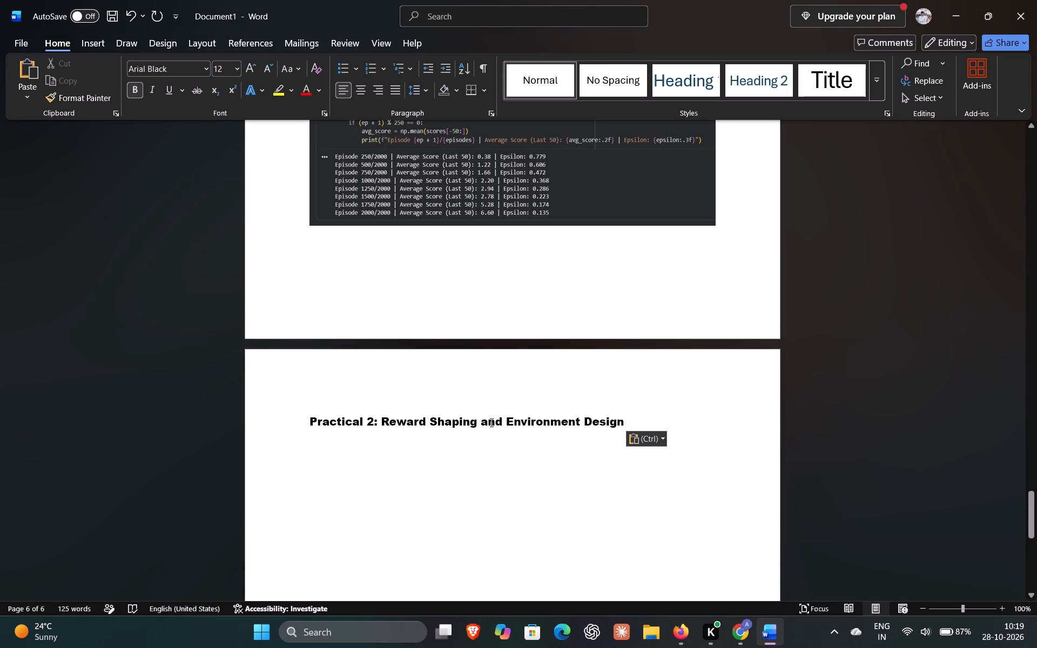
# Change the practical number in the pasted Reward Shaping heading to 20.
pyautogui.click(373, 421)
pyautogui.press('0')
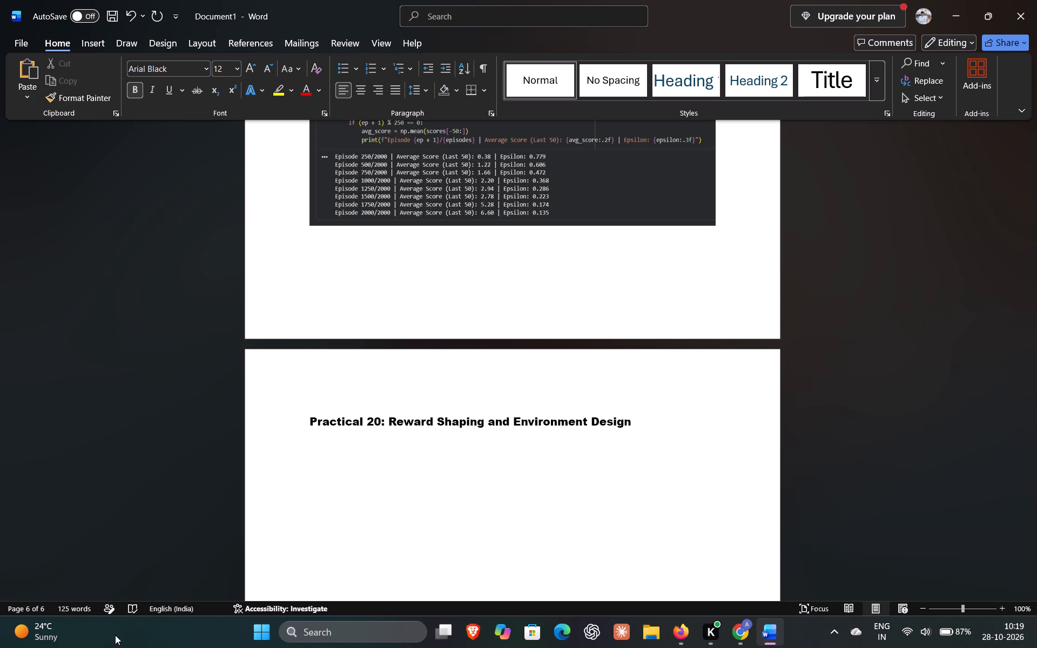
# Look back through the Practical 1 pages of the Word document, from the reward description to the output screenshot.
pyautogui.click(746, 629)
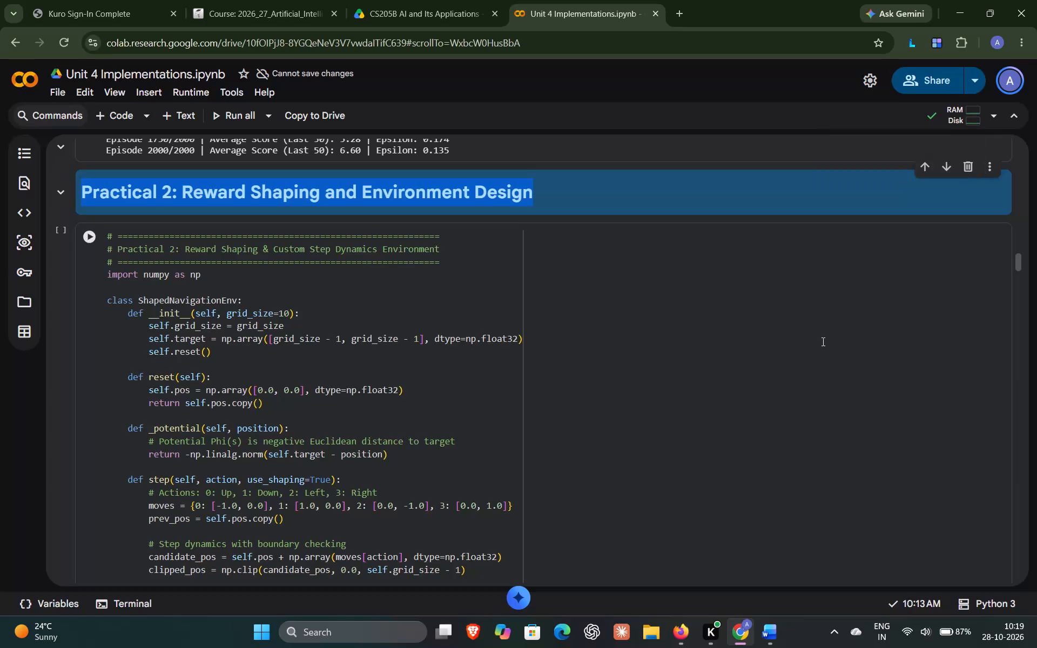
pyautogui.click(769, 639)
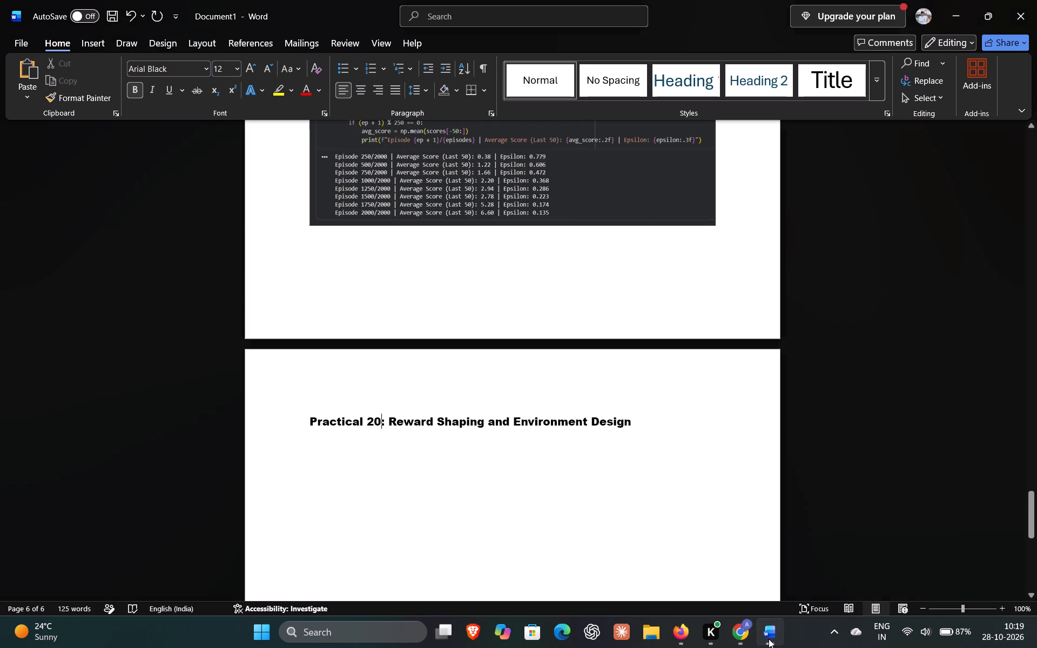
pyautogui.scroll(17, 612, 353)
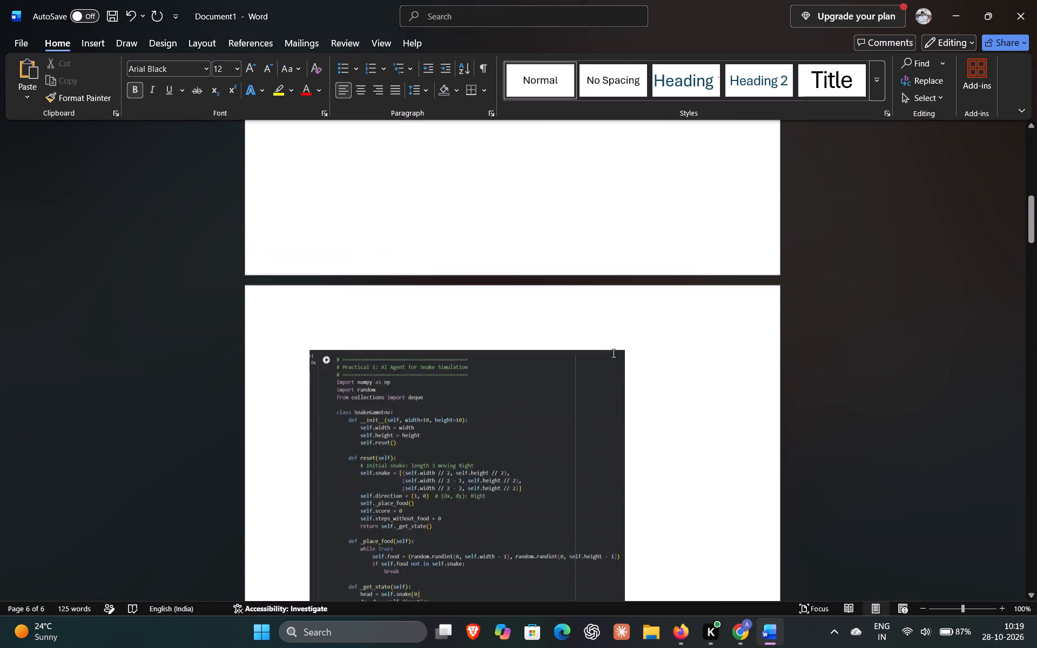
pyautogui.scroll(8, 612, 353)
pyautogui.scroll(-7, 612, 353)
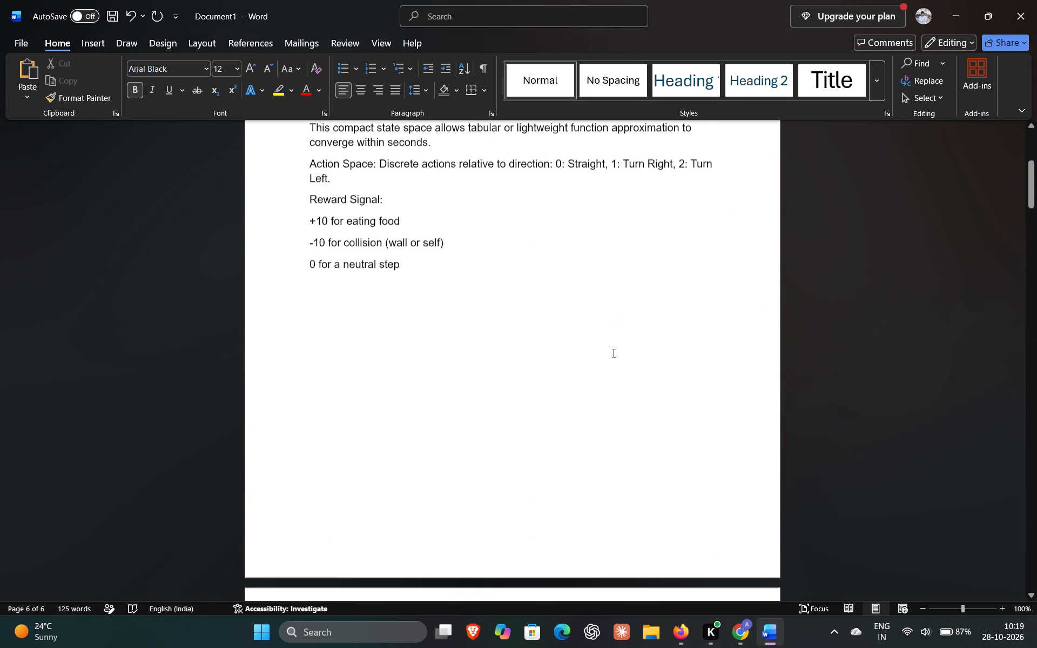
pyautogui.scroll(-12, 612, 353)
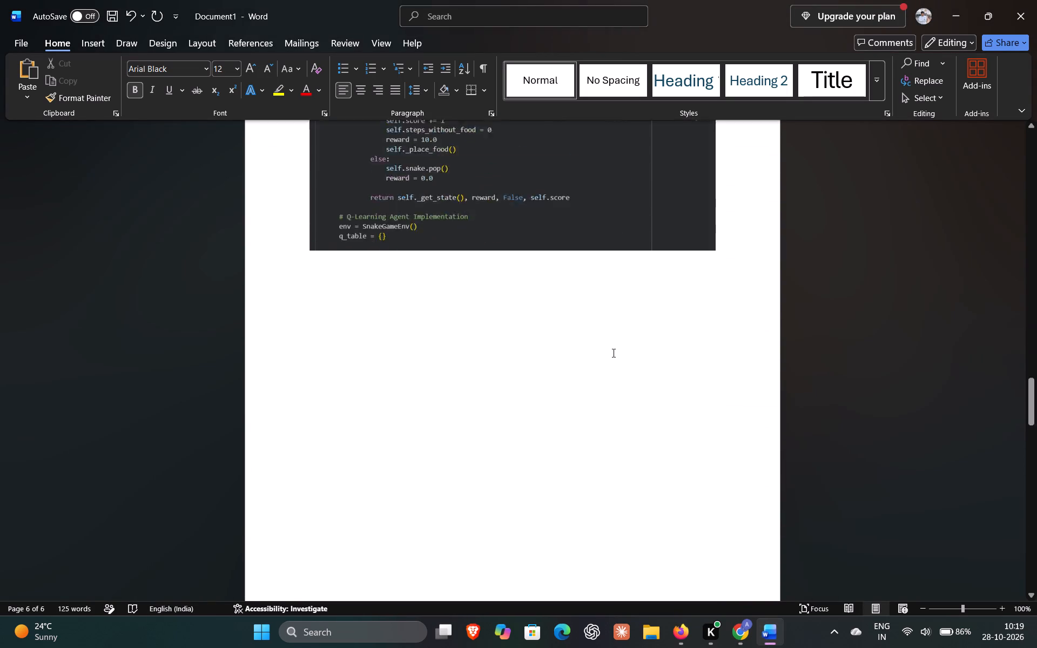
pyautogui.scroll(-2, 612, 353)
pyautogui.scroll(1, 612, 353)
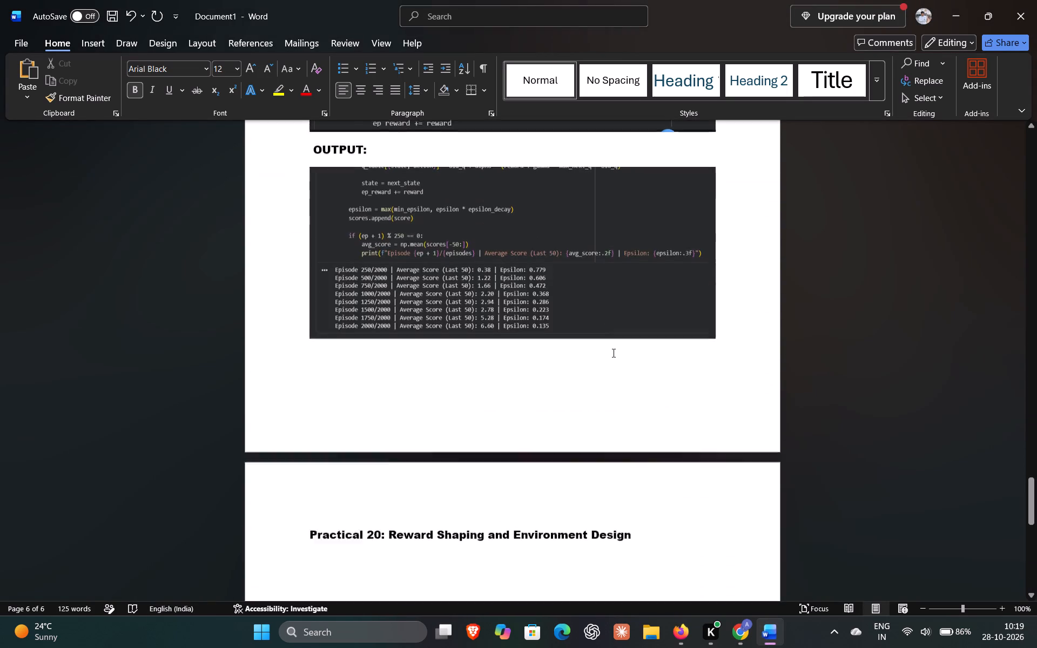
pyautogui.scroll(1, 612, 353)
# Add two new lines below the "Practical 20: Reward Shaping and Environment Design" heading.
pyautogui.click(644, 463)
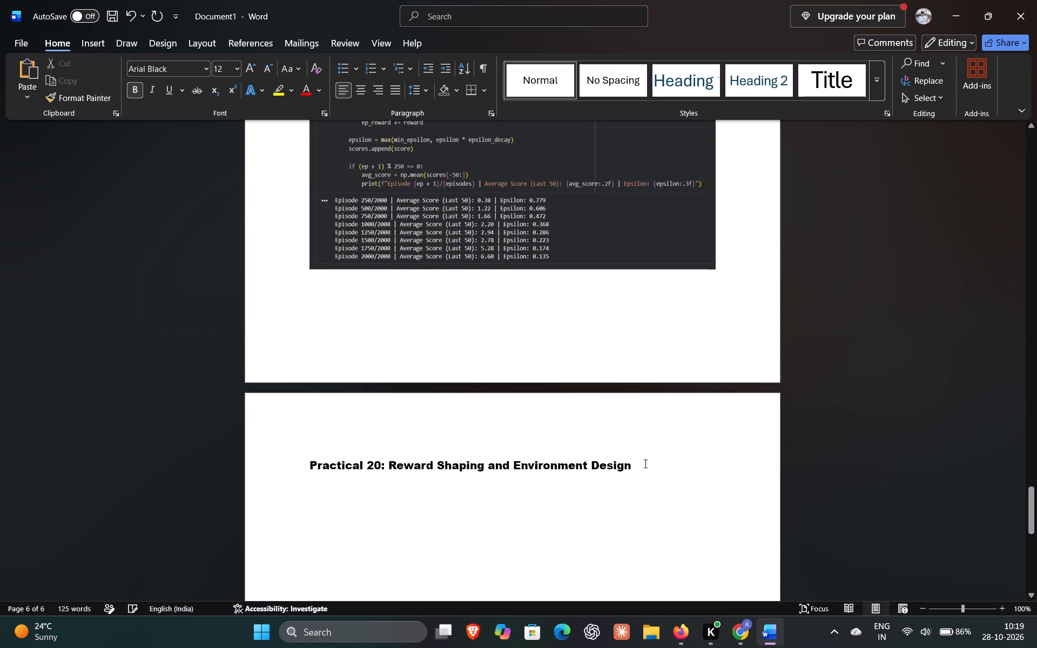
pyautogui.press('Return')
pyautogui.press('Return')
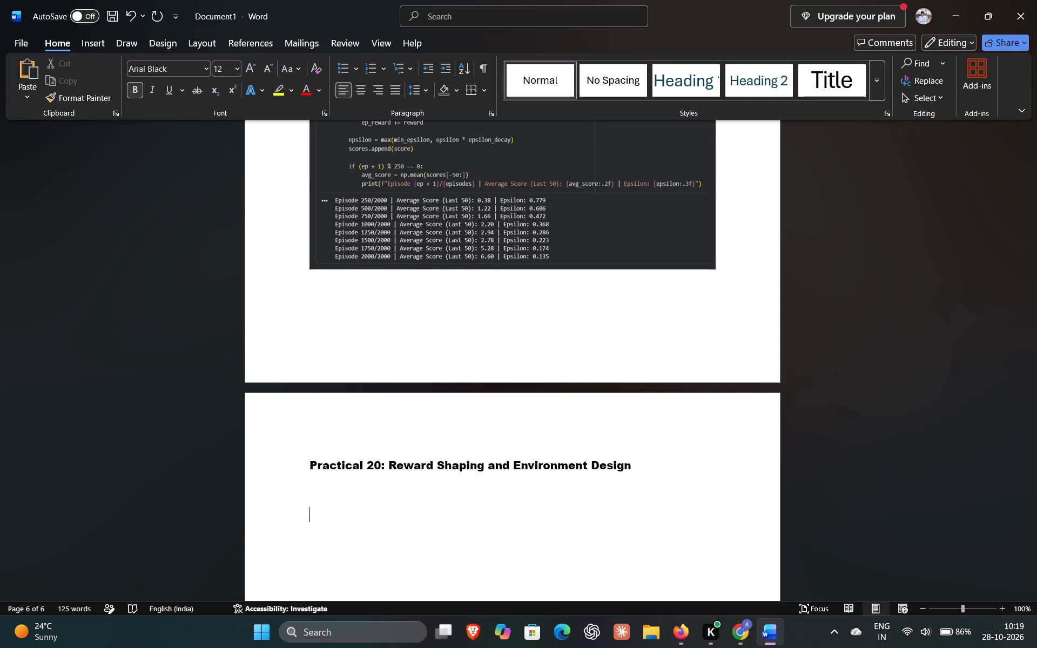
# In Chrome, snip the first part of the Practical 2 code, from "import numpy as np" down to "done = True".
pyautogui.click(744, 630)
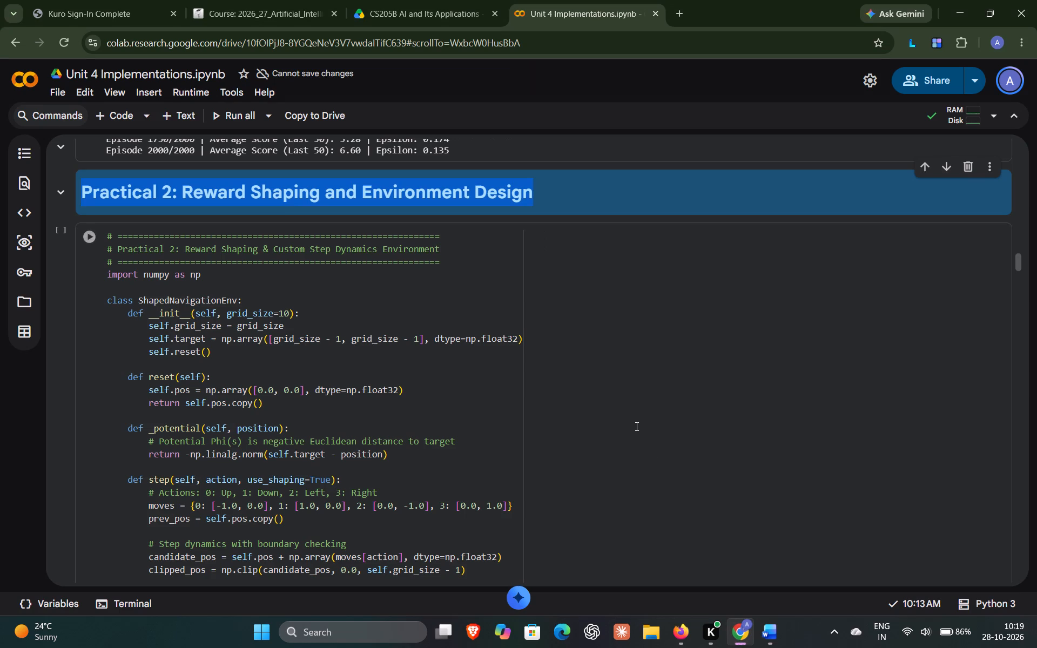
pyautogui.scroll(-2, 636, 426)
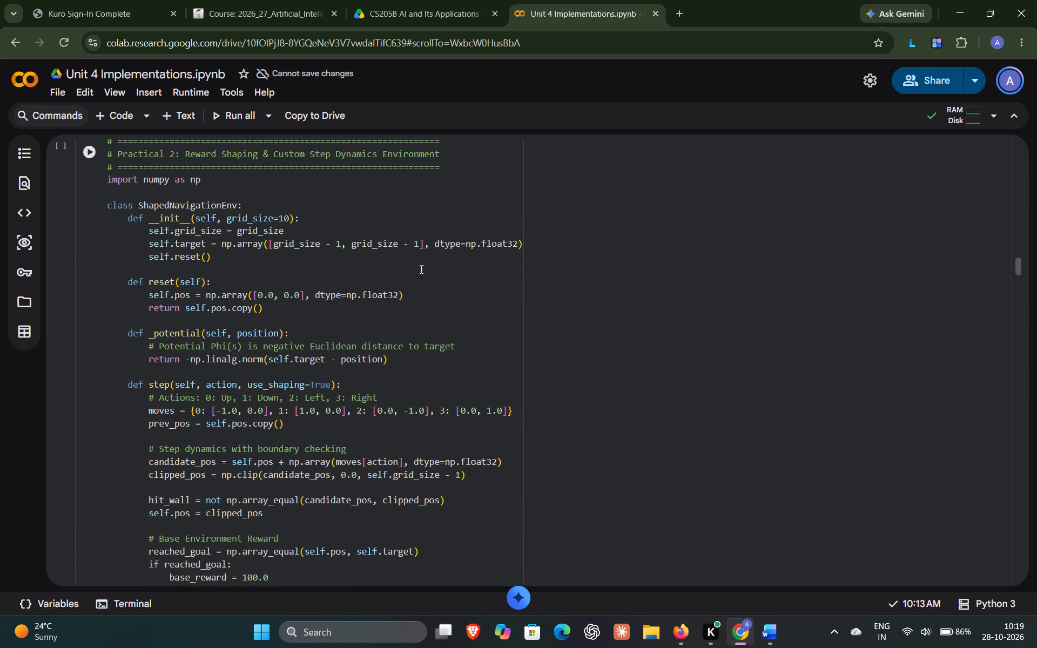
pyautogui.click(60, 143)
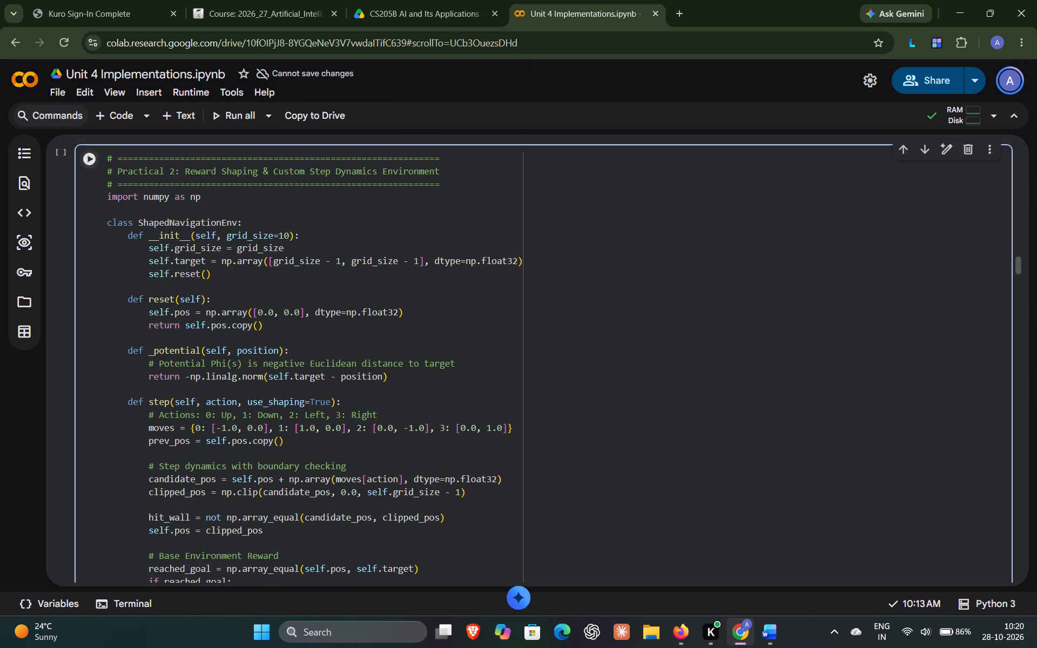
pyautogui.scroll(-6, 375, 238)
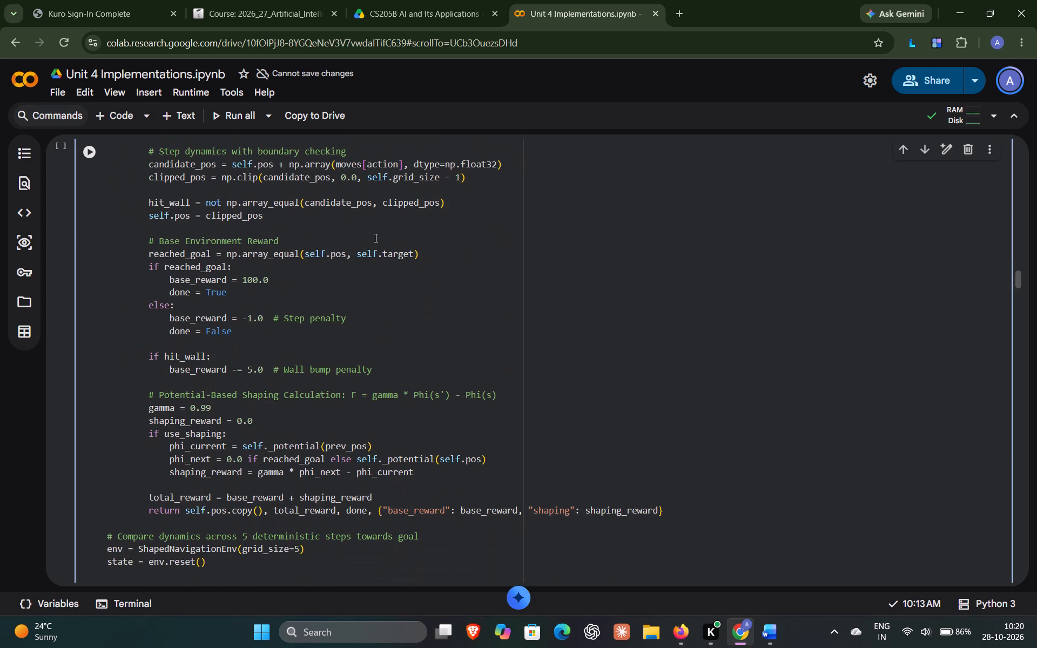
pyautogui.scroll(-1, 375, 238)
pyautogui.scroll(1, 375, 238)
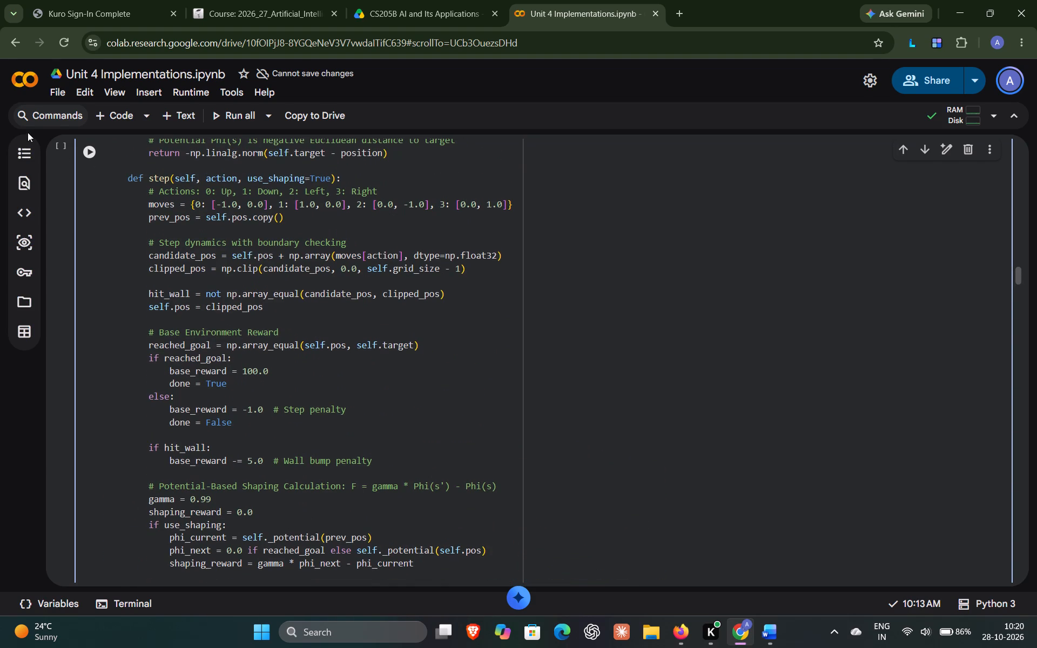
pyautogui.click(55, 143)
pyautogui.click(61, 146)
pyautogui.scroll(5, 241, 202)
pyautogui.scroll(-1, 241, 202)
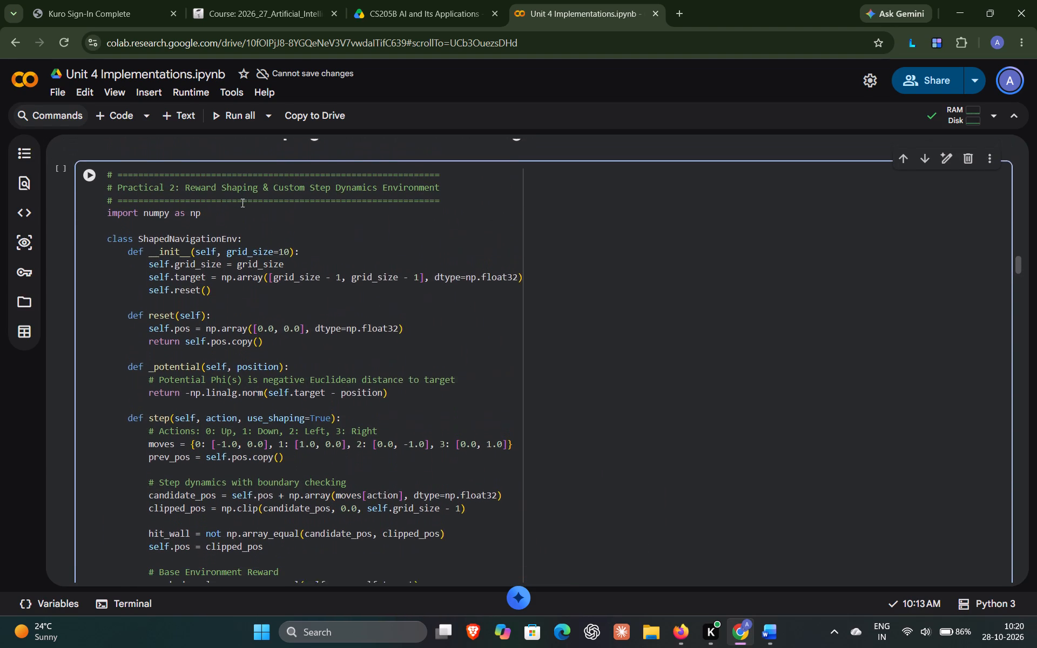
pyautogui.scroll(-2, 241, 202)
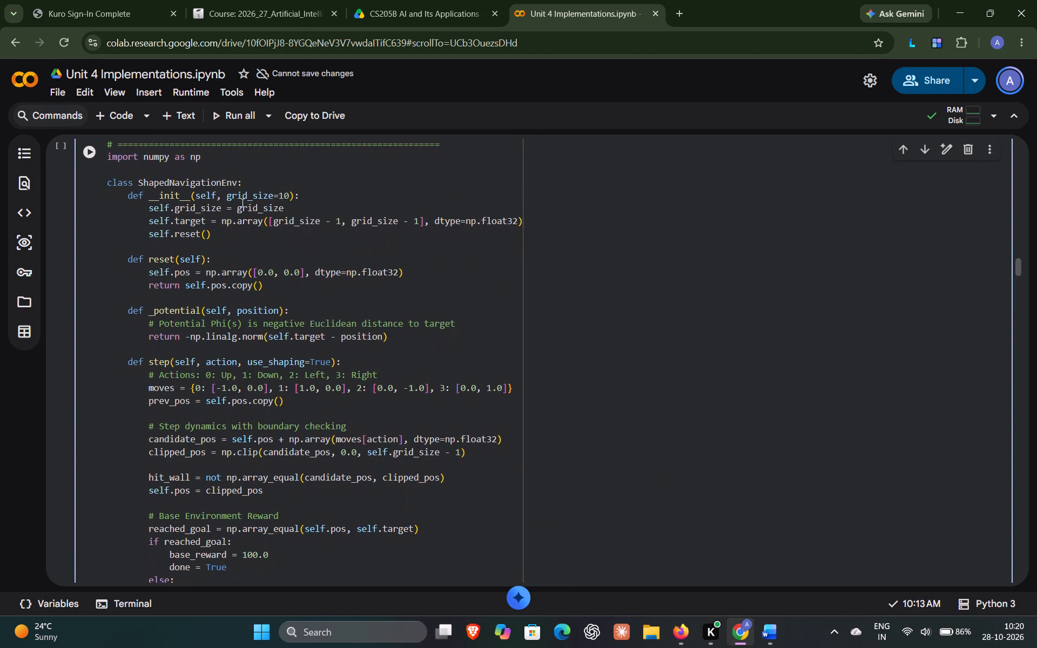
pyautogui.press('Print')
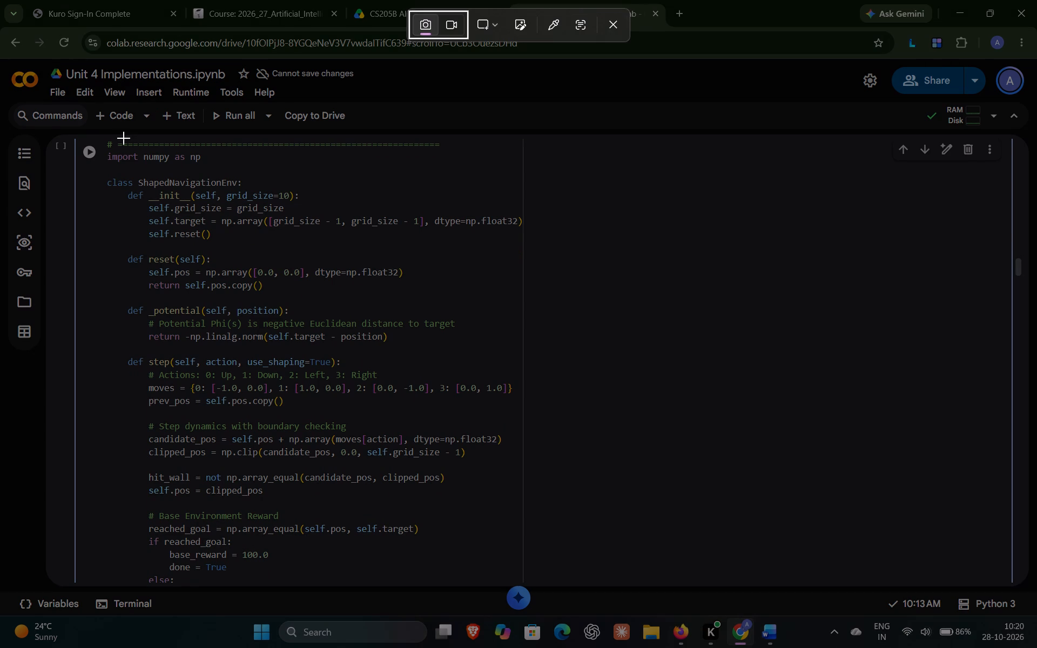
pyautogui.moveTo(73, 140); pyautogui.dragTo(531, 568)
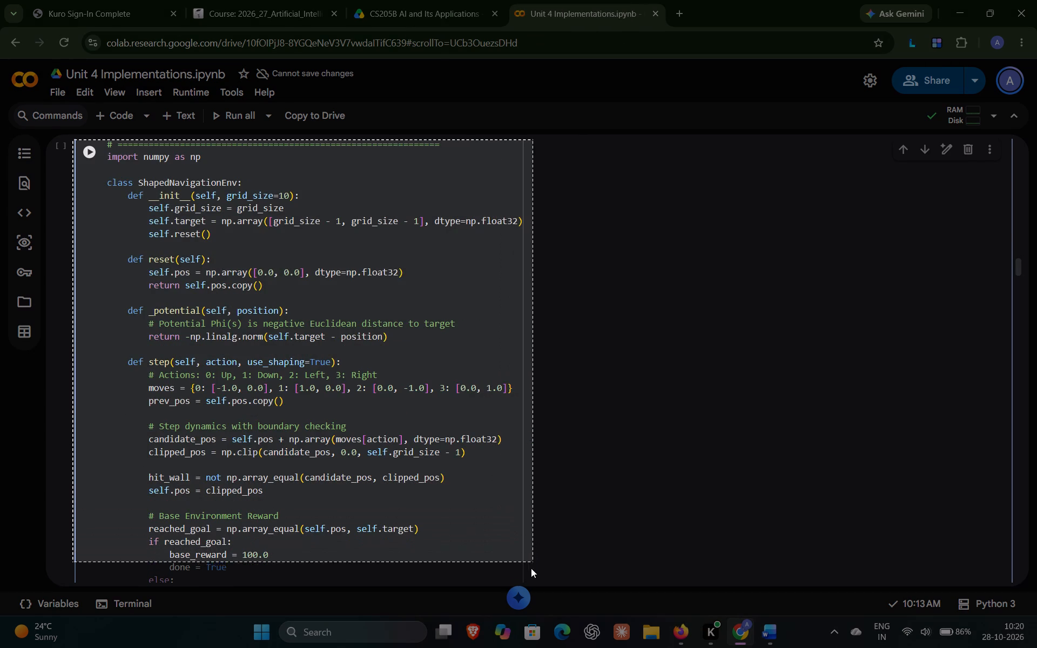
pyautogui.moveTo(531, 568); pyautogui.dragTo(548, 576)
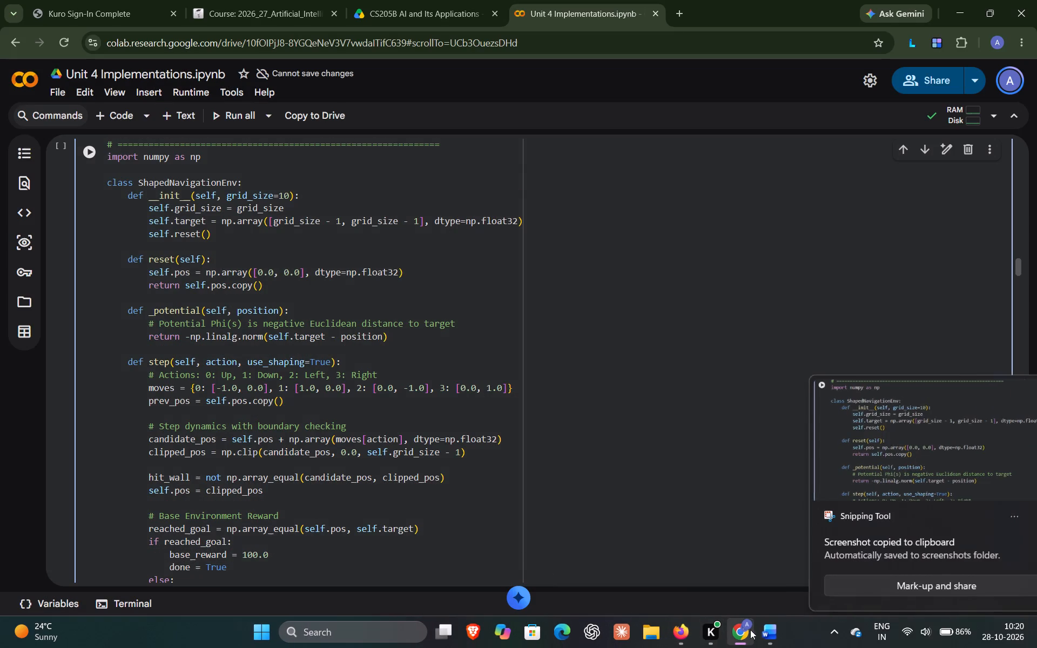
# In Word, paste the new code snip below the Practical 20 heading.
pyautogui.click(765, 629)
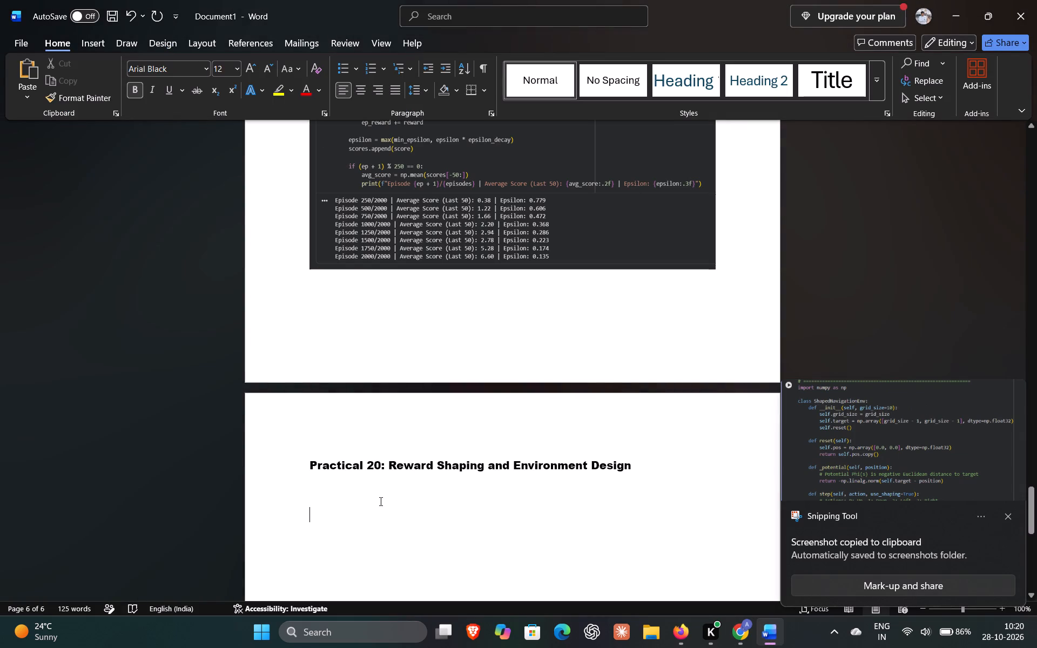
pyautogui.hotkey('ctrl', 'v')
pyautogui.scroll(-5, 453, 445)
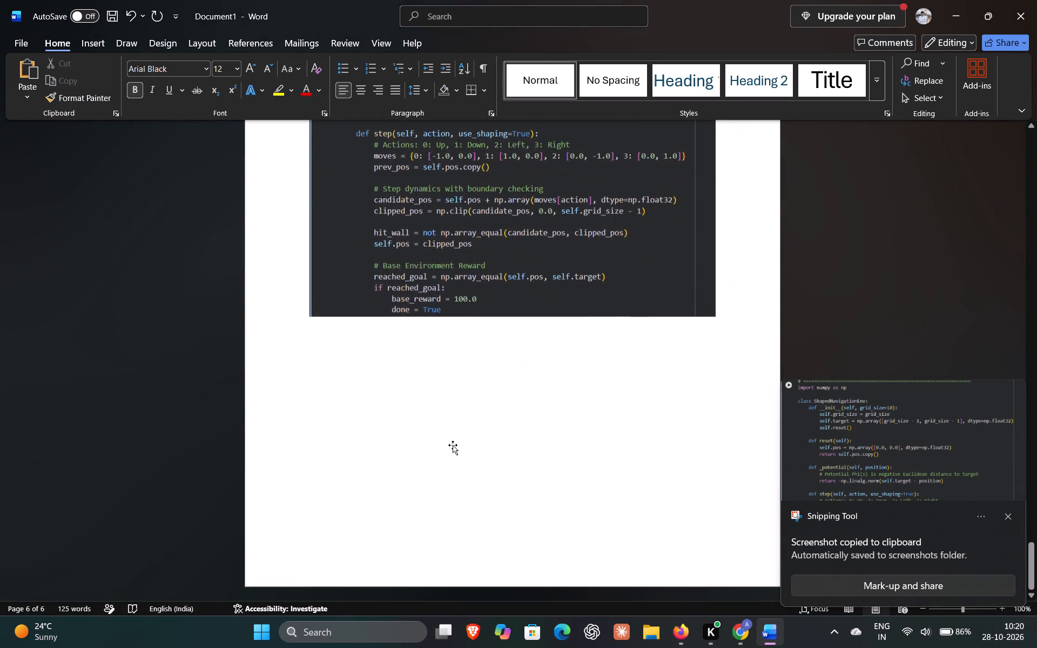
# Add two new lines below the pasted first code snip of Practical 20.
pyautogui.scroll(3, 453, 445)
pyautogui.click(728, 498)
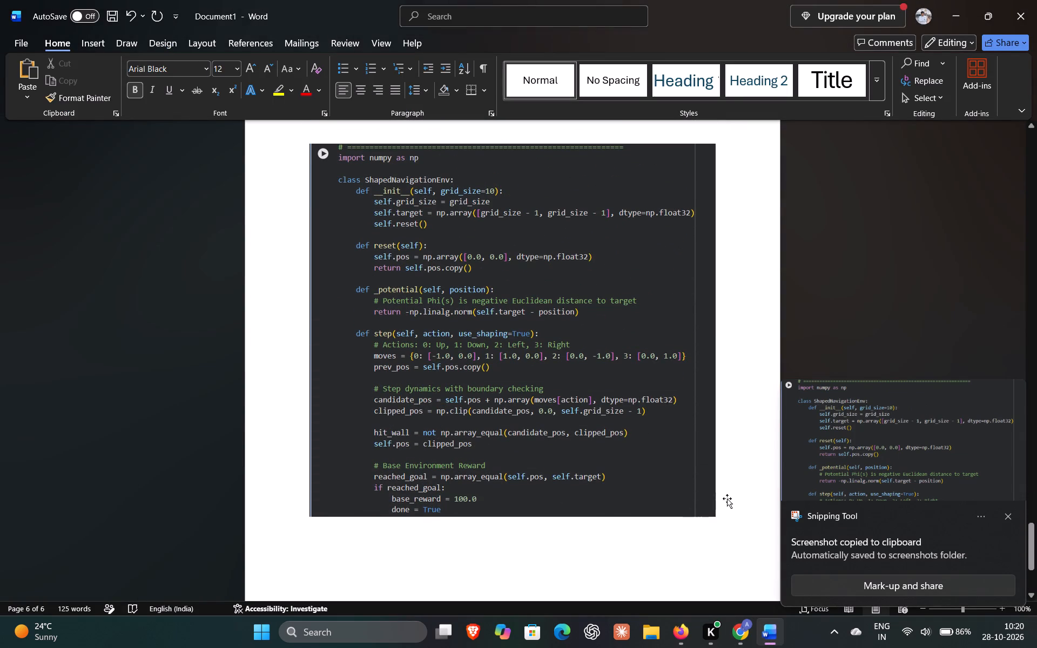
pyautogui.press('Return')
pyautogui.press('Return')
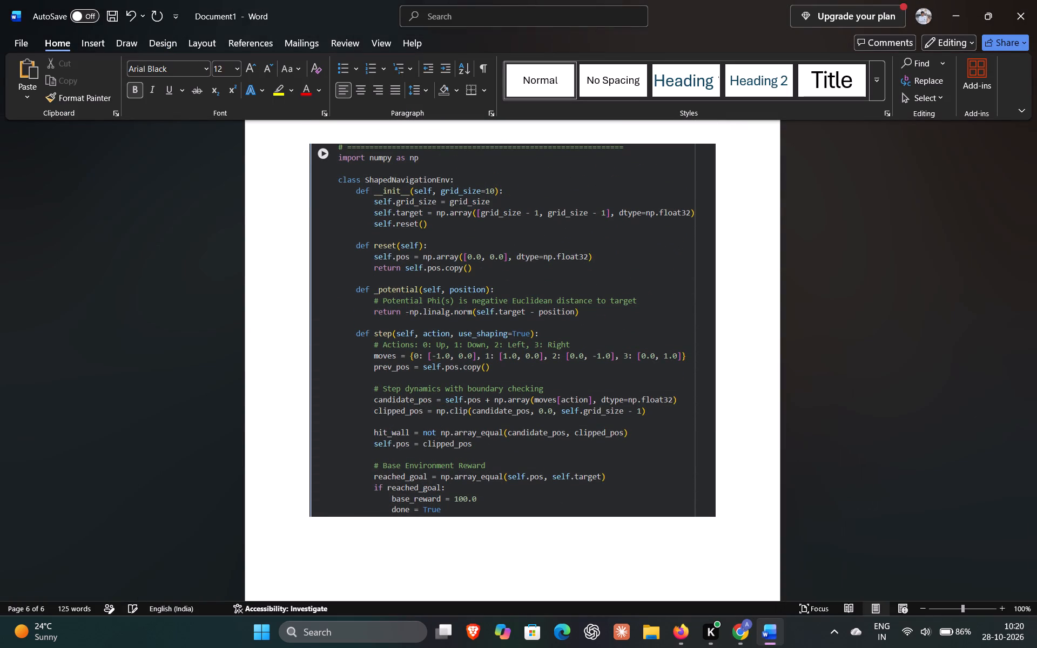
# In Chrome, locate the rest of the Practical 2 code, from "else:" down to the final print statement, for the next snip.
pyautogui.click(739, 638)
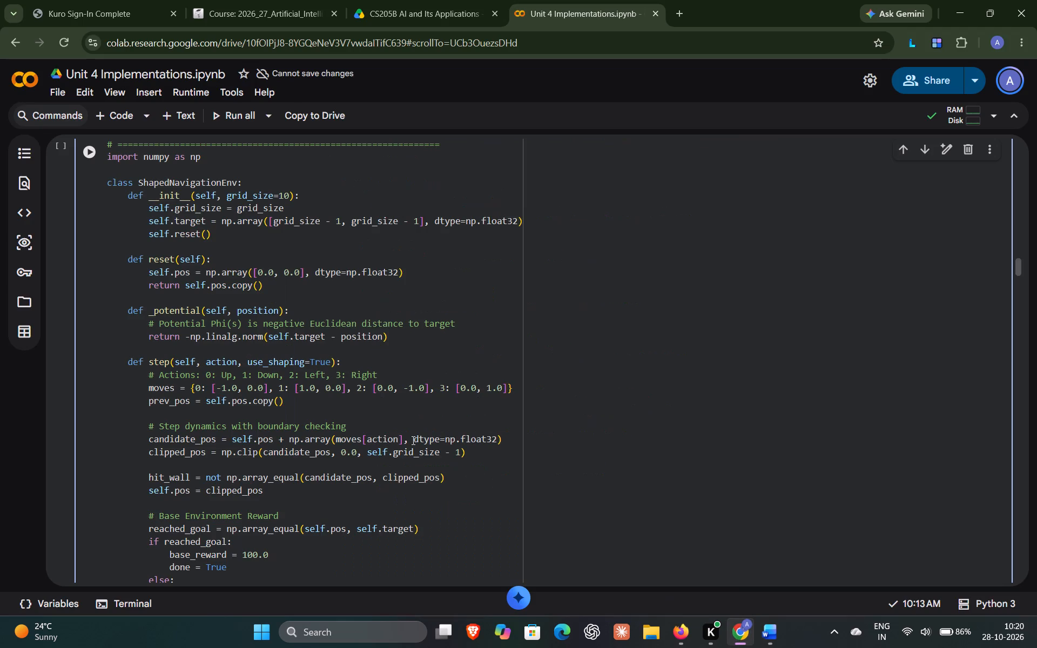
pyautogui.scroll(-7, 412, 440)
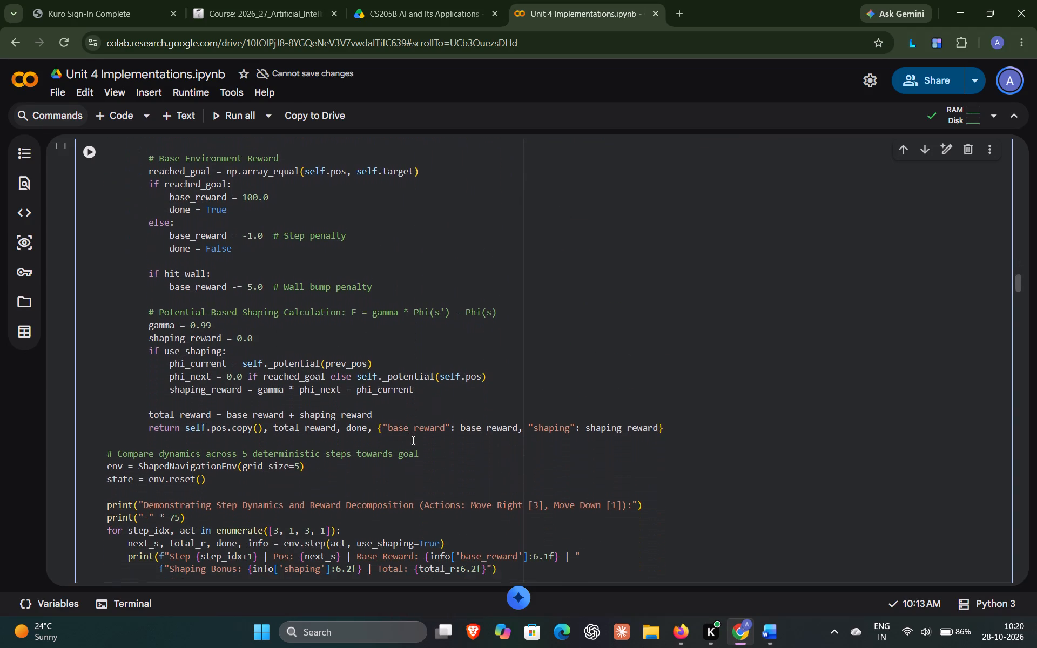
pyautogui.scroll(-1, 412, 440)
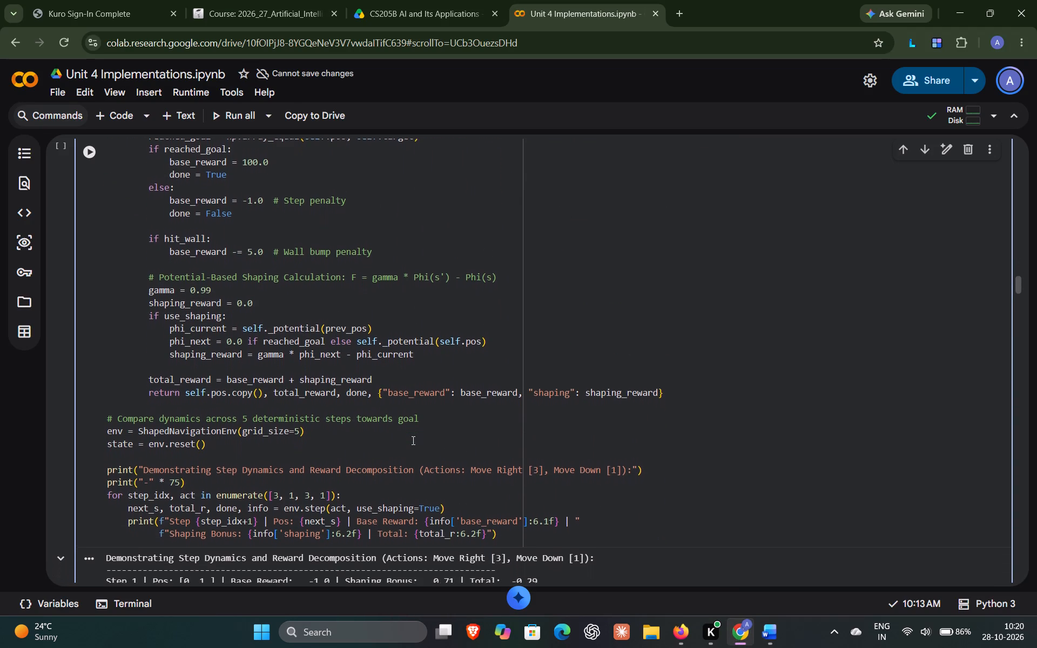
pyautogui.scroll(-1, 412, 440)
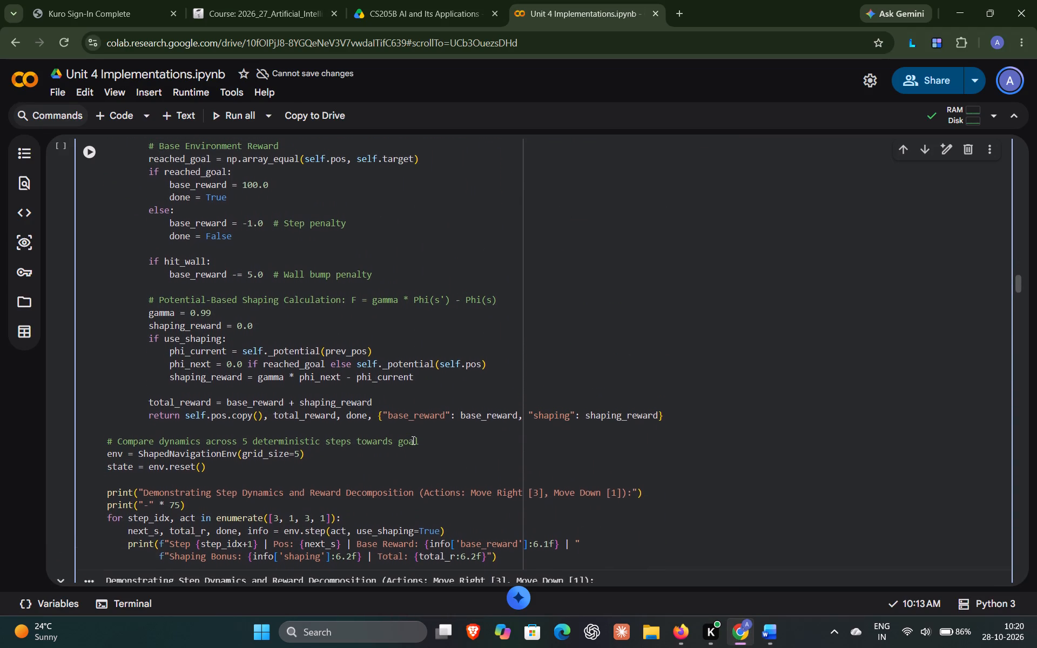
pyautogui.scroll(-1, 412, 440)
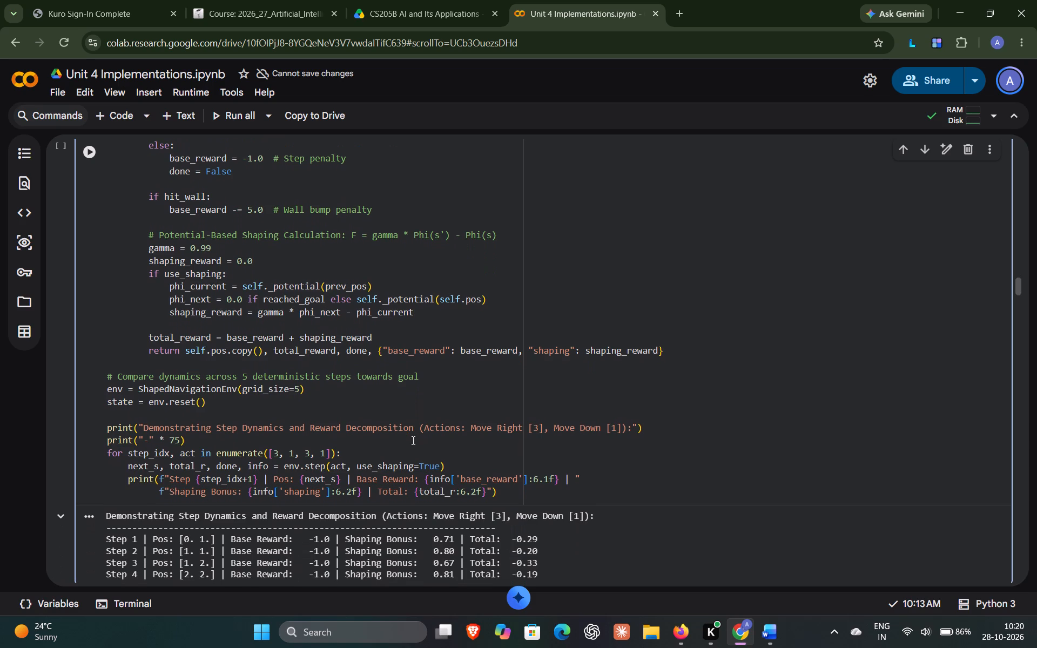
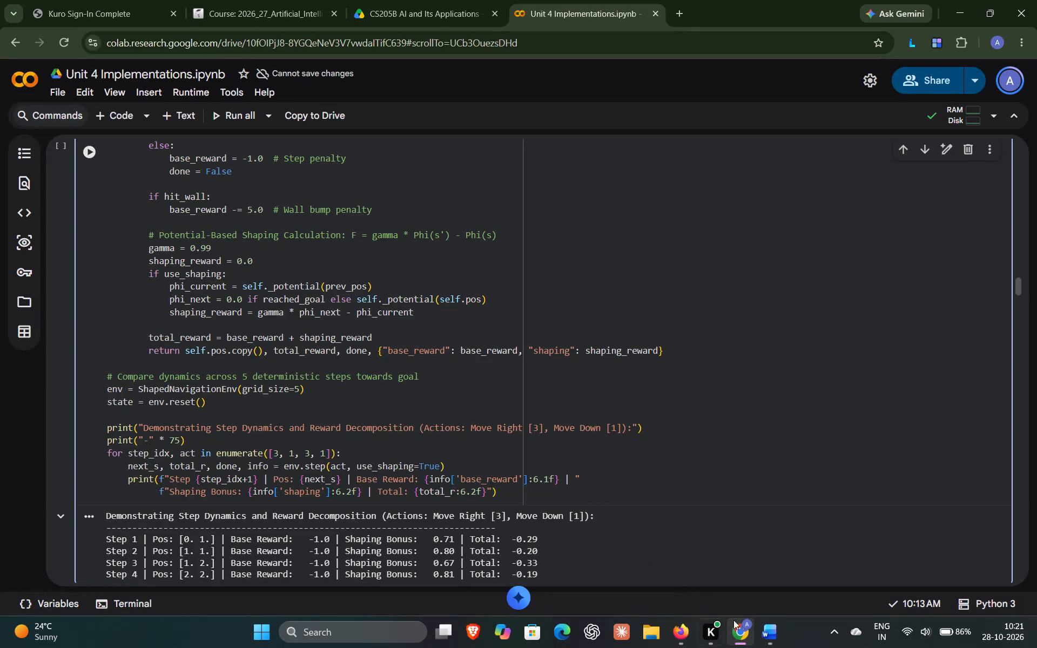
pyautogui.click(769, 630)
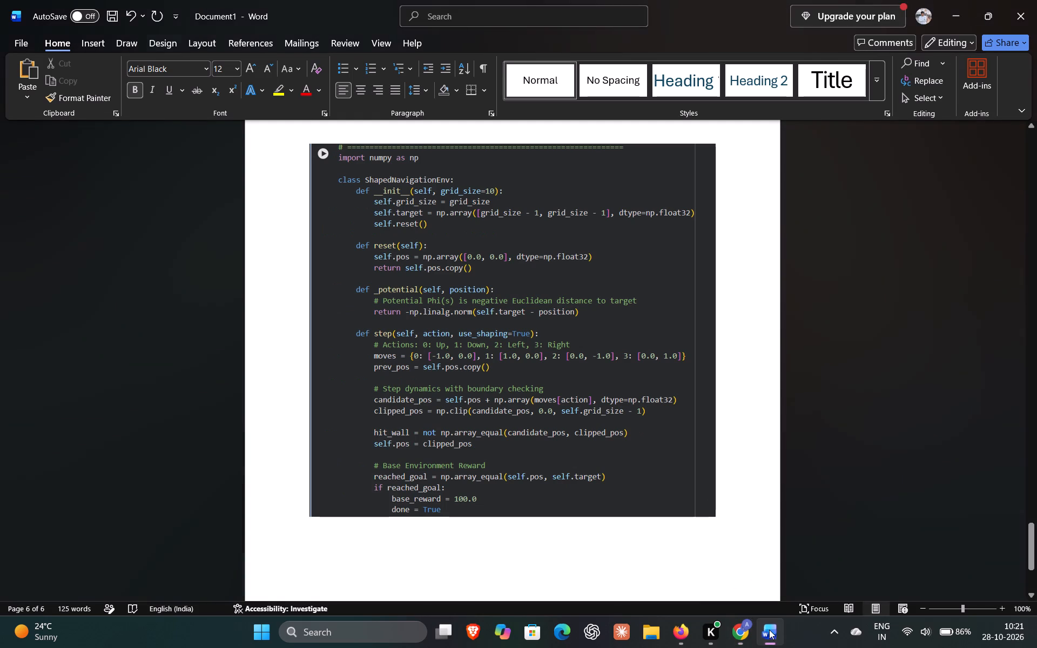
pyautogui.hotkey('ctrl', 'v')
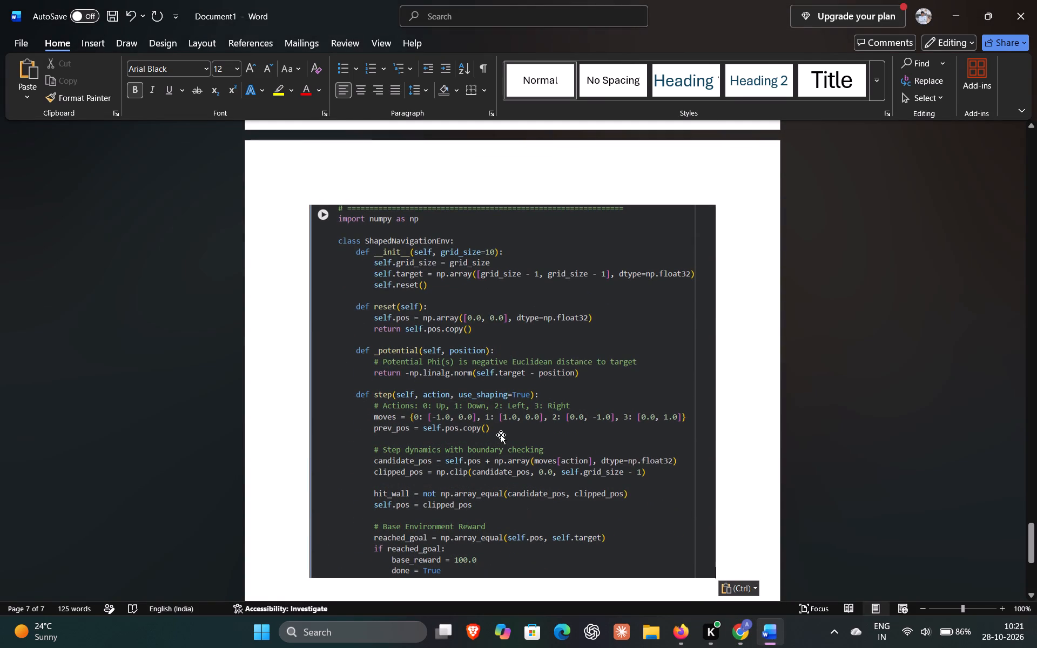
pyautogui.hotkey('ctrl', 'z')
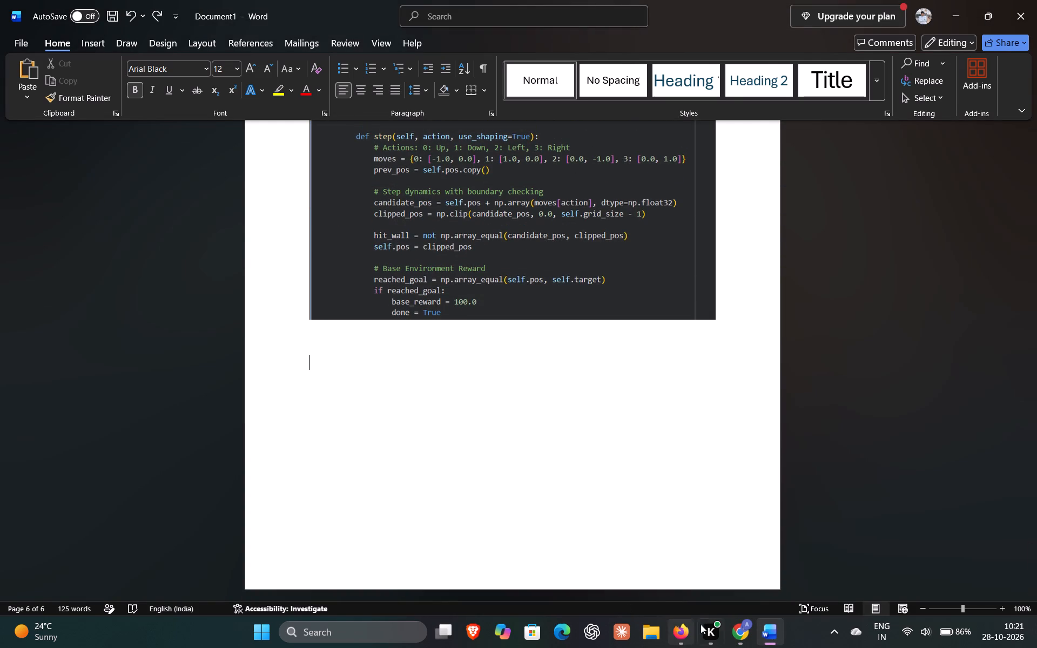
# In Chrome, snip the rest of the Practical 2 code, from "else:" down to the final Step 4 output line.
pyautogui.click(738, 627)
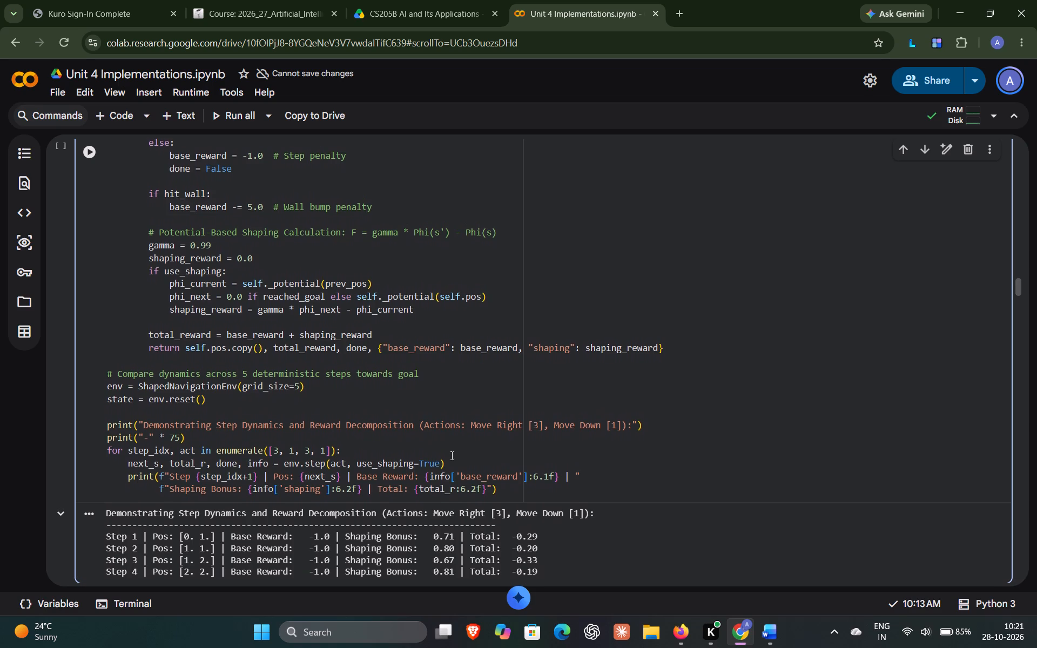
pyautogui.press('Print')
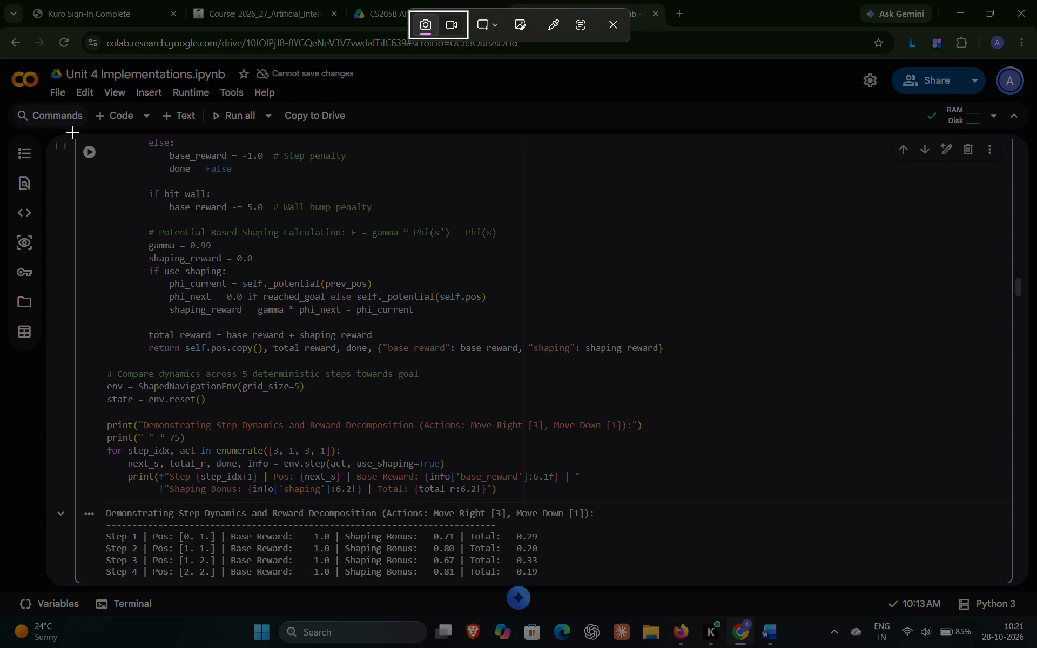
pyautogui.moveTo(72, 131); pyautogui.dragTo(674, 595)
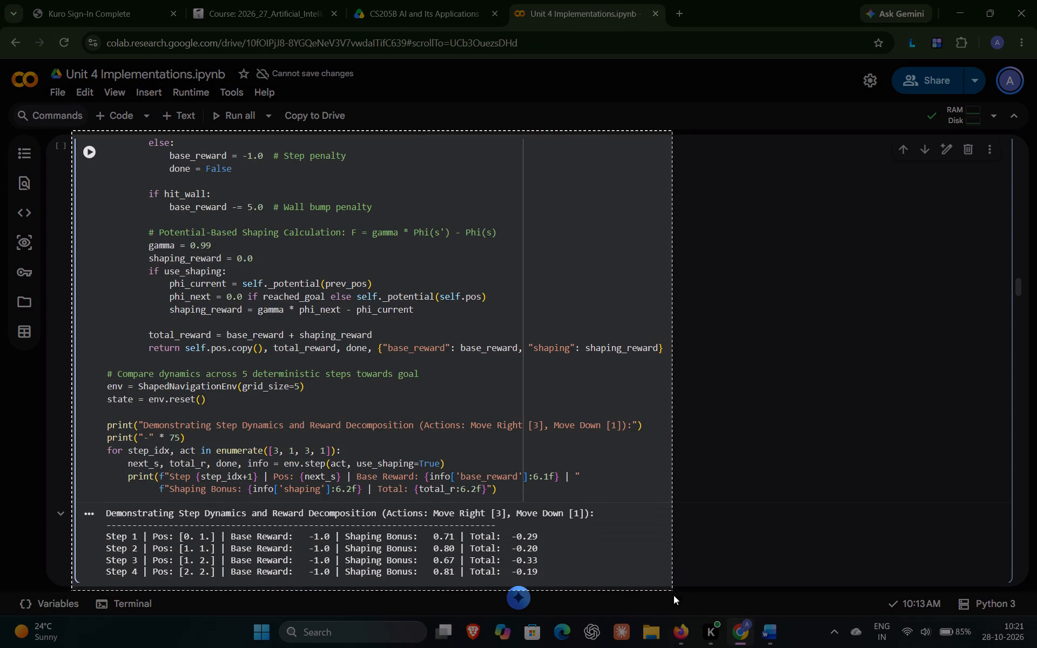
pyautogui.moveTo(674, 595); pyautogui.dragTo(685, 587)
# In Word, paste the code and output snip below the first Practical 20 code snip.
pyautogui.click(769, 634)
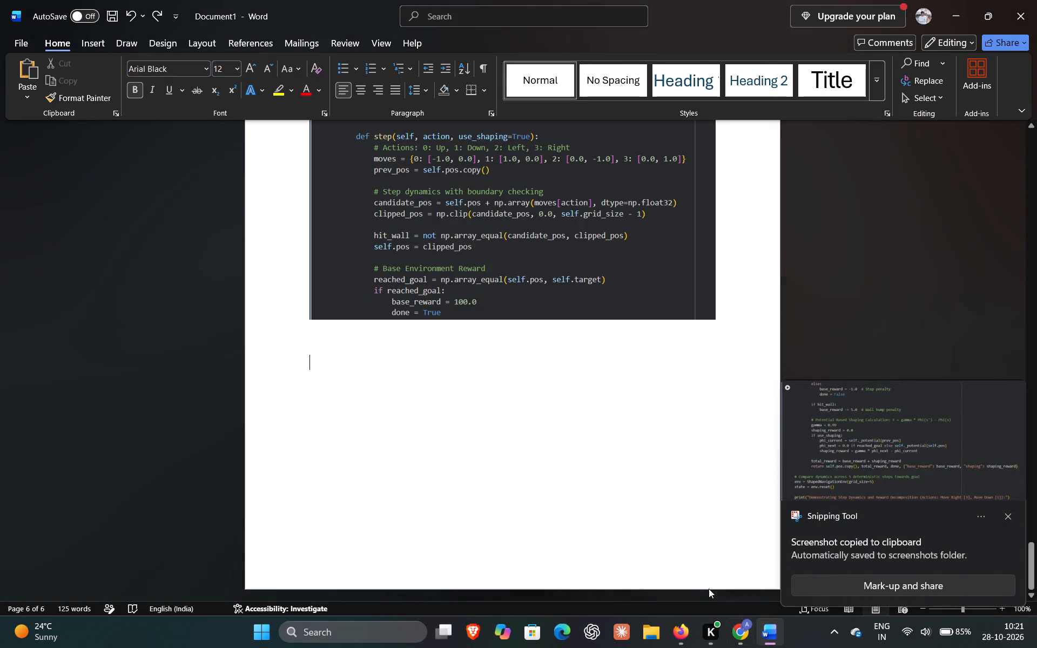
pyautogui.hotkey('ctrl', 'v')
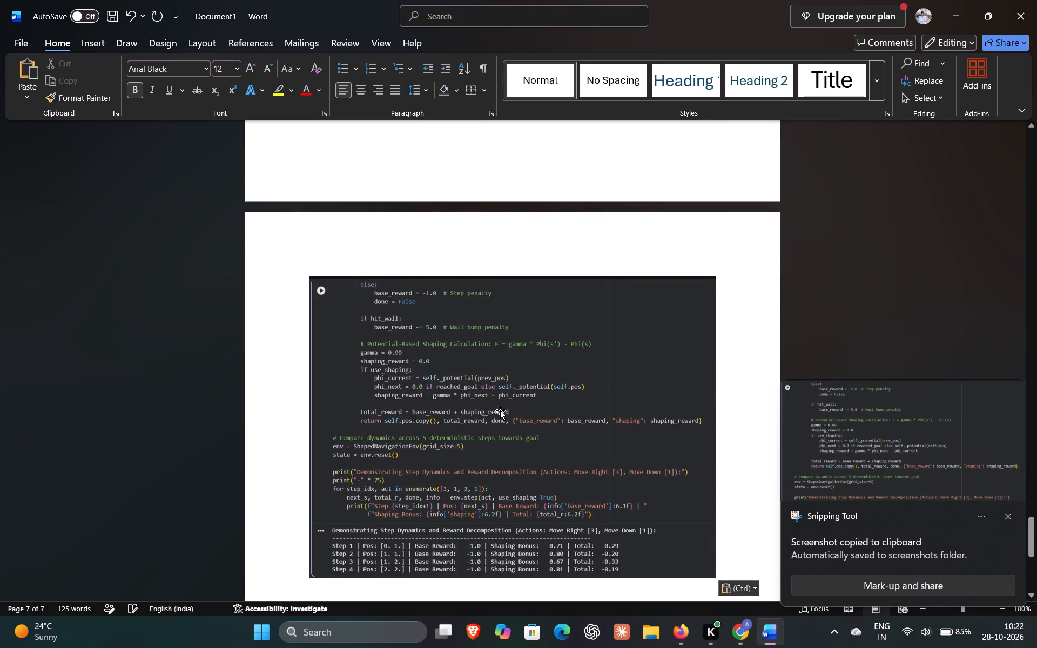
pyautogui.scroll(9, 534, 437)
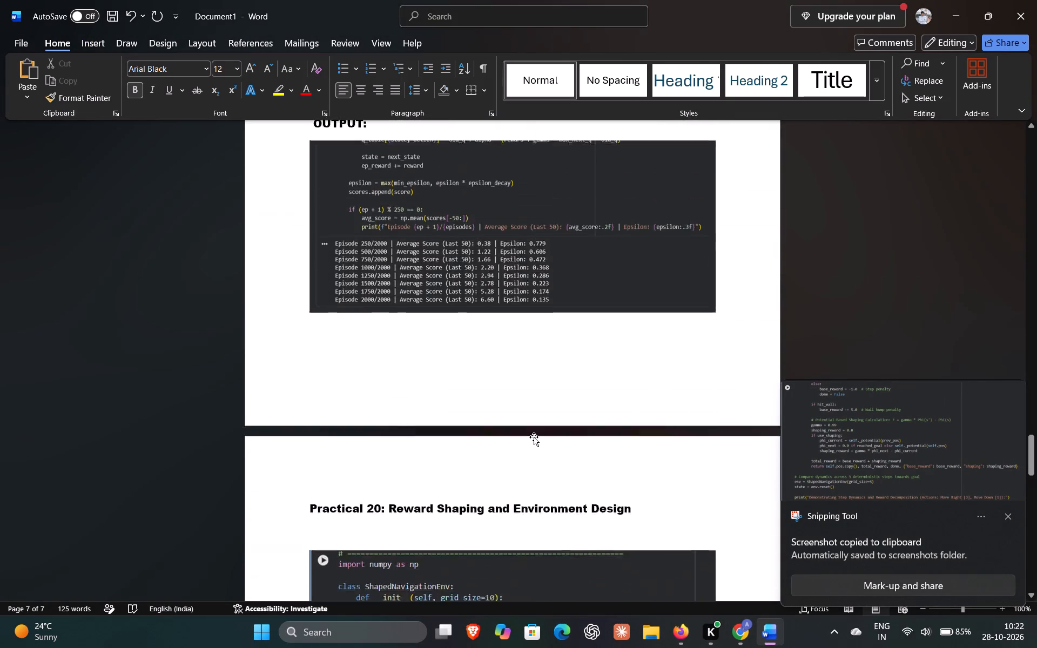
pyautogui.scroll(-6, 534, 437)
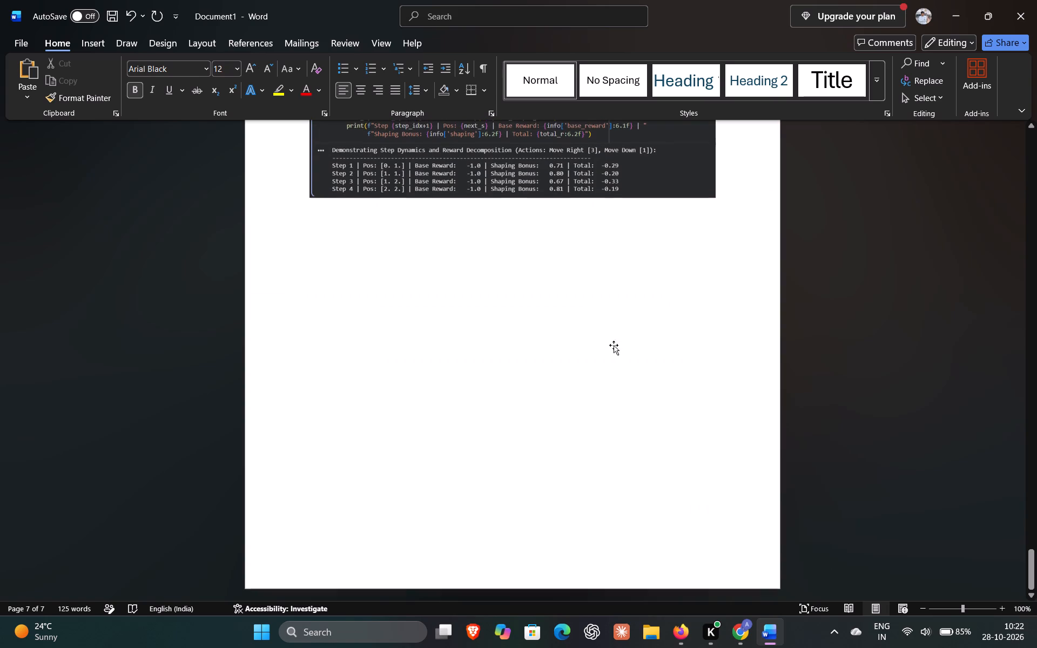
# Copy the notebook heading "Practical 3: Multi-Agent Simulations (Cooperative & Competitive)" from Chrome into Word, three lines below the last Practical 20 snip.
pyautogui.click(738, 190)
pyautogui.press('Return')
pyautogui.press('Return')
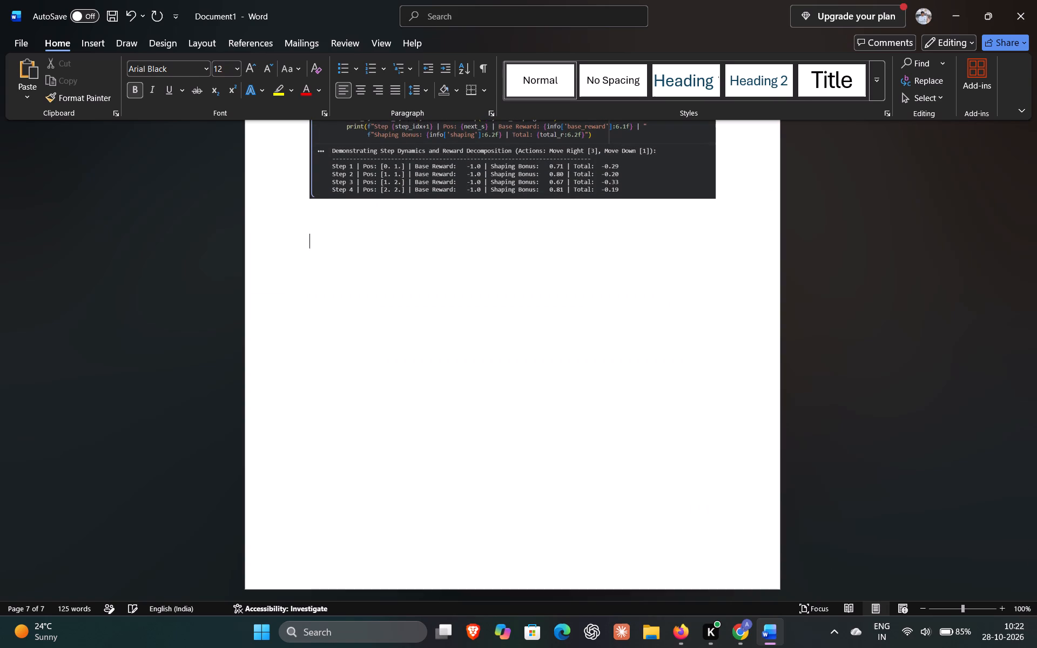
pyautogui.press('Return')
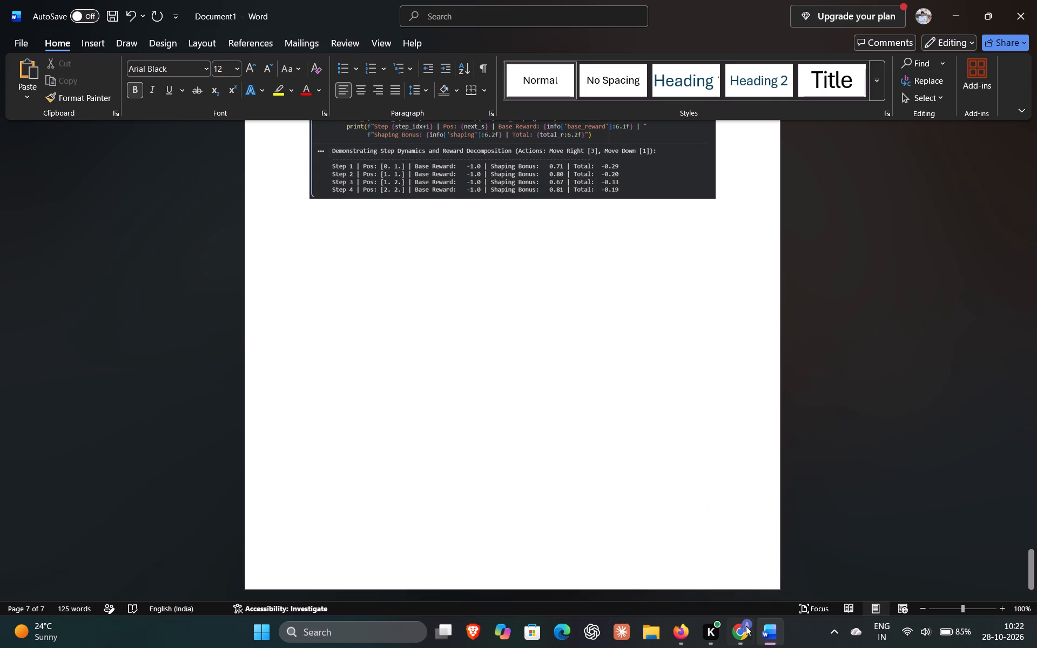
pyautogui.click(737, 645)
pyautogui.scroll(-3, 458, 447)
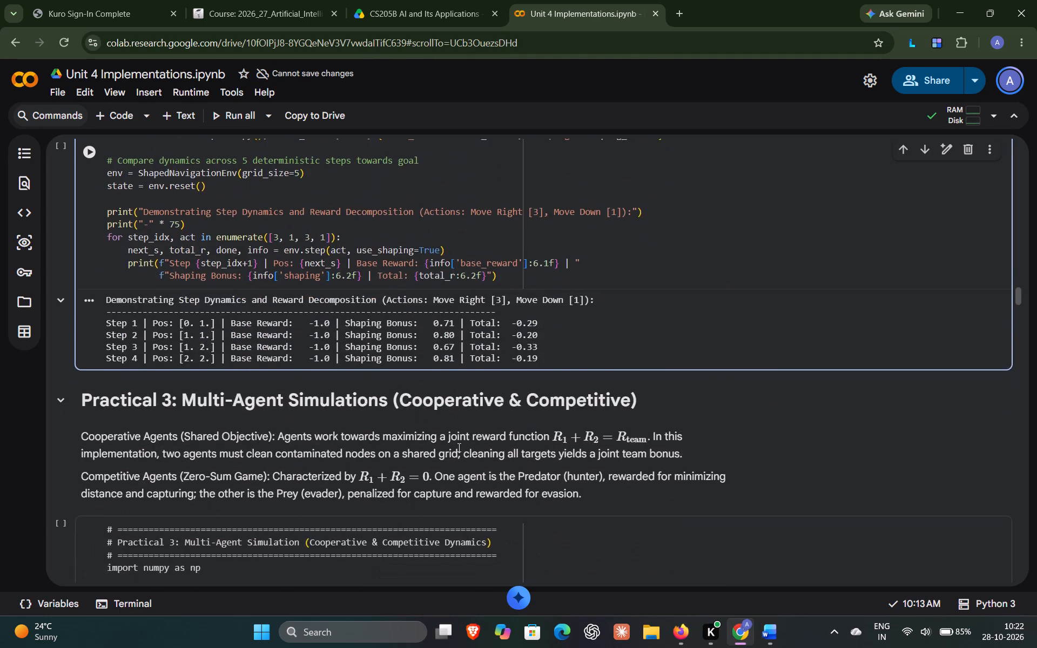
pyautogui.scroll(-4, 458, 447)
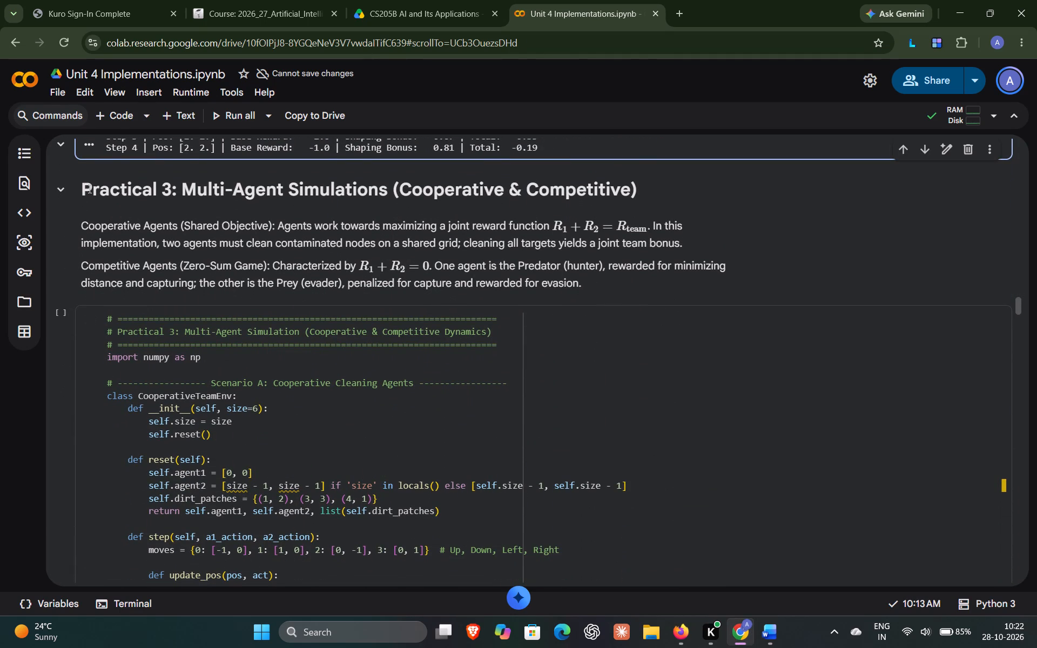
pyautogui.moveTo(79, 185); pyautogui.dragTo(644, 177)
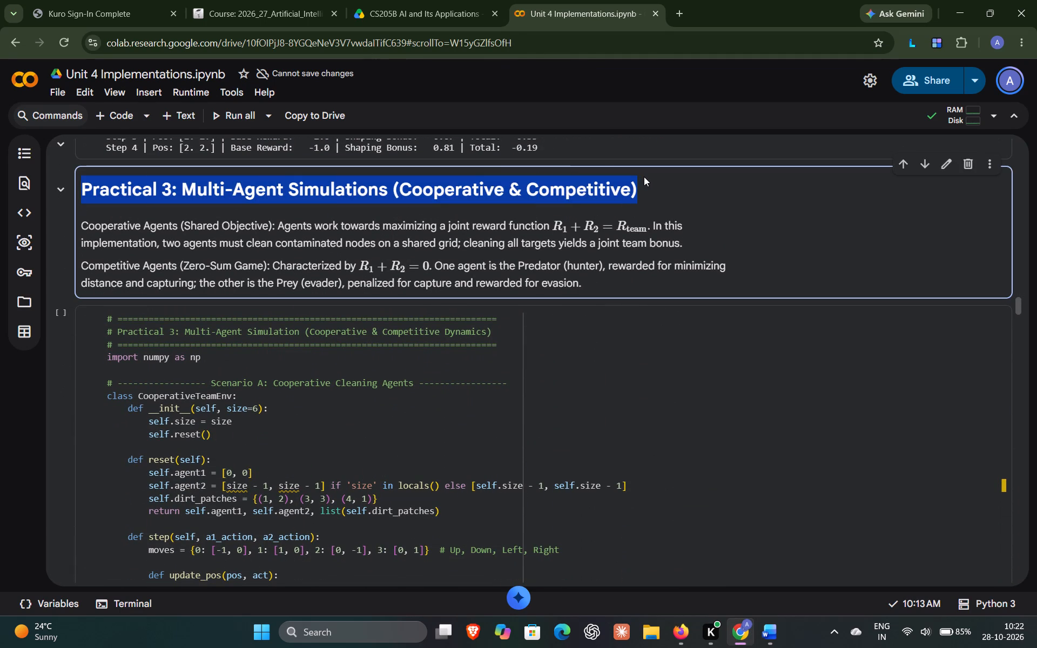
pyautogui.moveTo(644, 177); pyautogui.dragTo(645, 178)
pyautogui.hotkey('ctrl', 'c')
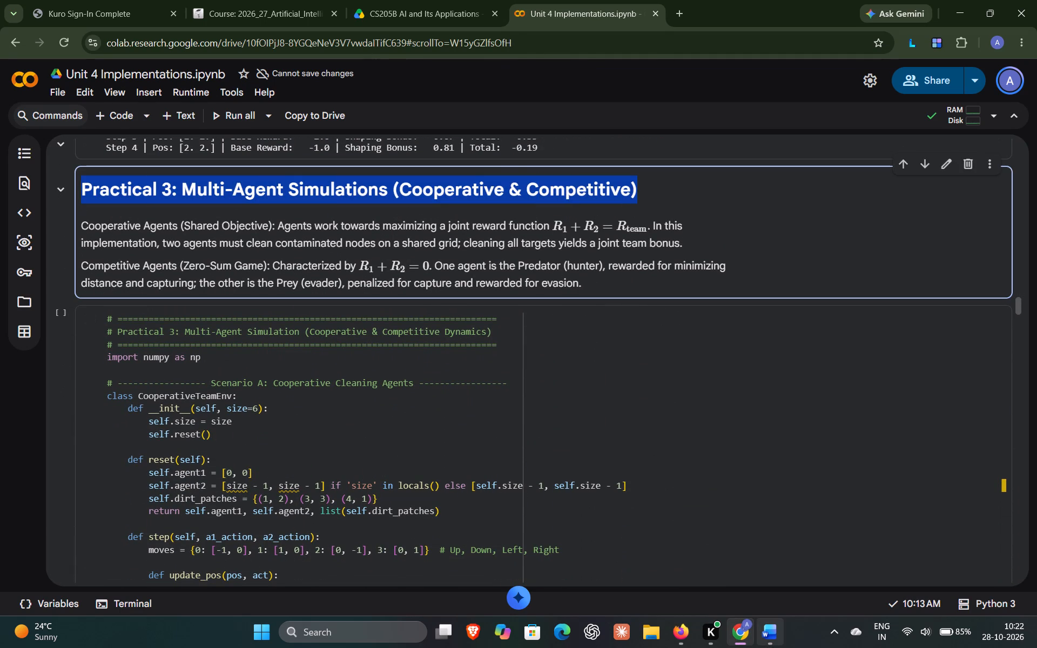
pyautogui.click(766, 643)
pyautogui.hotkey('ctrl', 'v')
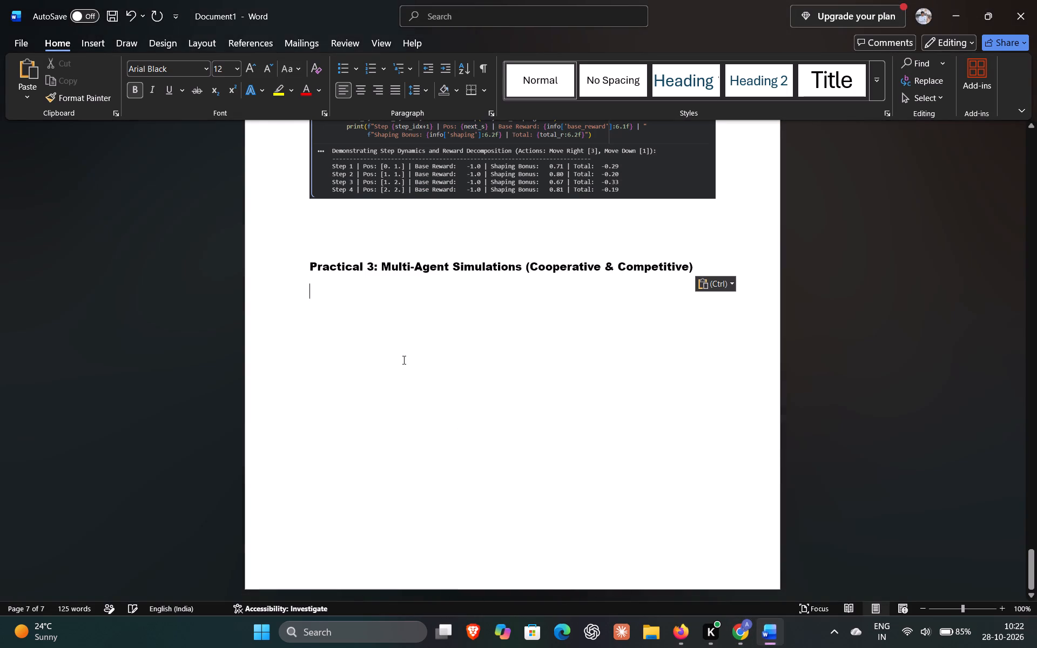
# Renumber the pasted Multi-Agent Simulations heading to Practical 21 and add two new lines below it.
pyautogui.click(373, 262)
pyautogui.press('BackSpace')
pyautogui.write('21')
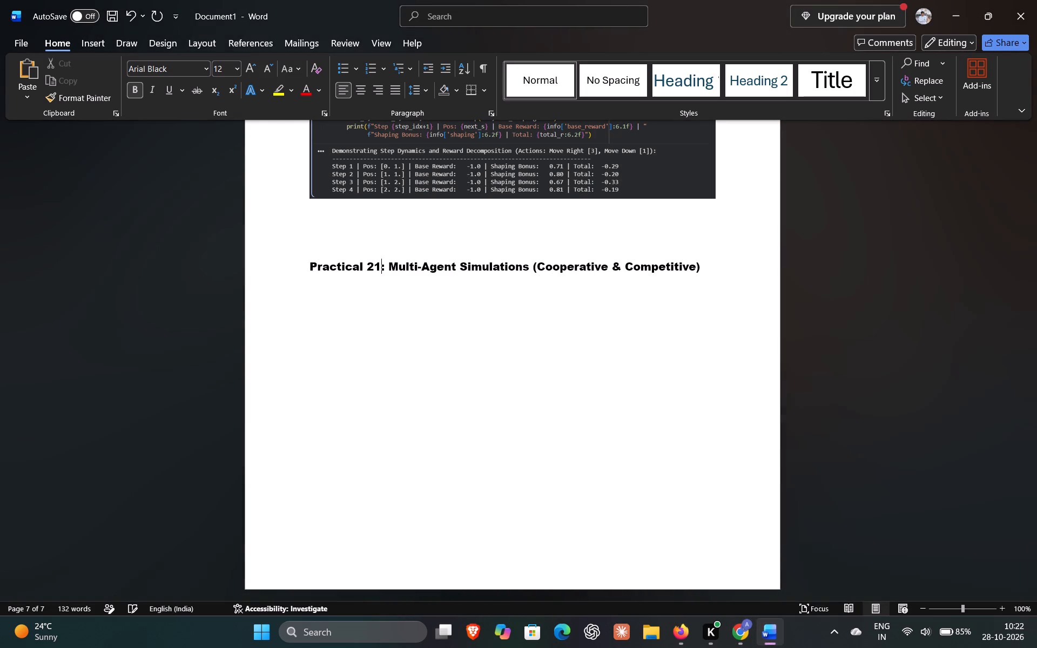
pyautogui.click(717, 265)
pyautogui.press('Return')
pyautogui.press('Return')
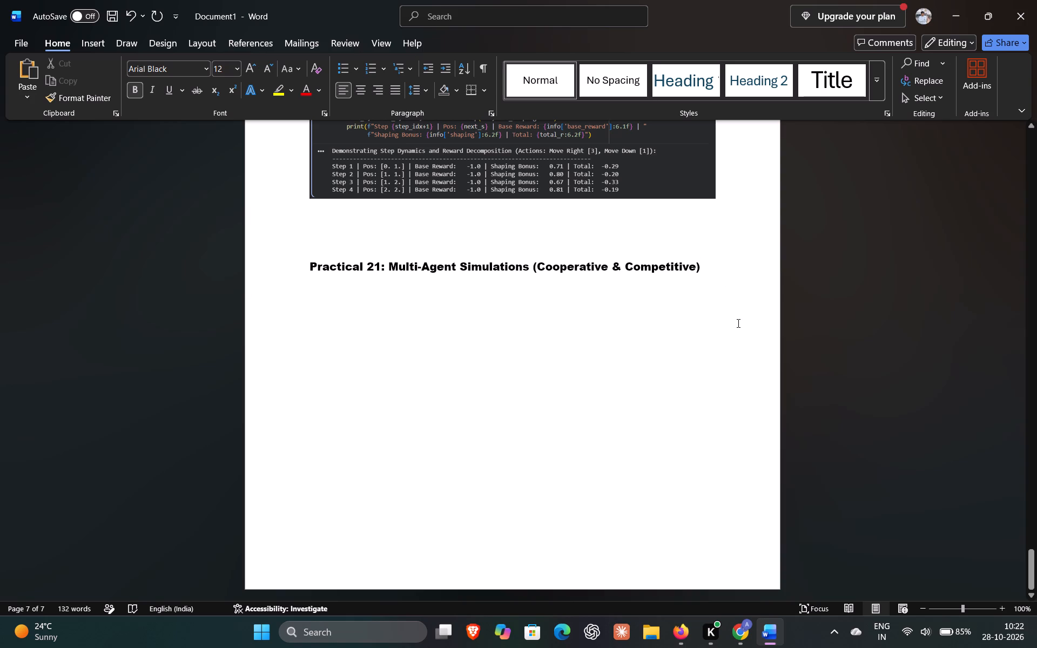
# In Chrome, snip the first part of the Practical 3 code, from its title comment down to "self.dirt_patches.remove(t_pos)".
pyautogui.click(742, 642)
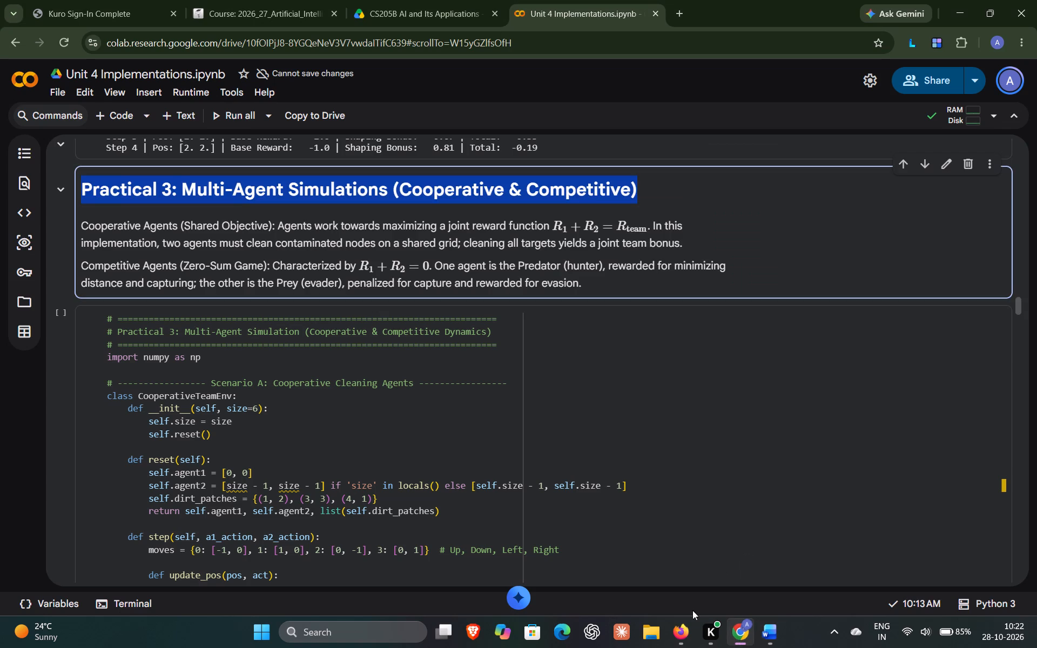
pyautogui.scroll(-4, 449, 464)
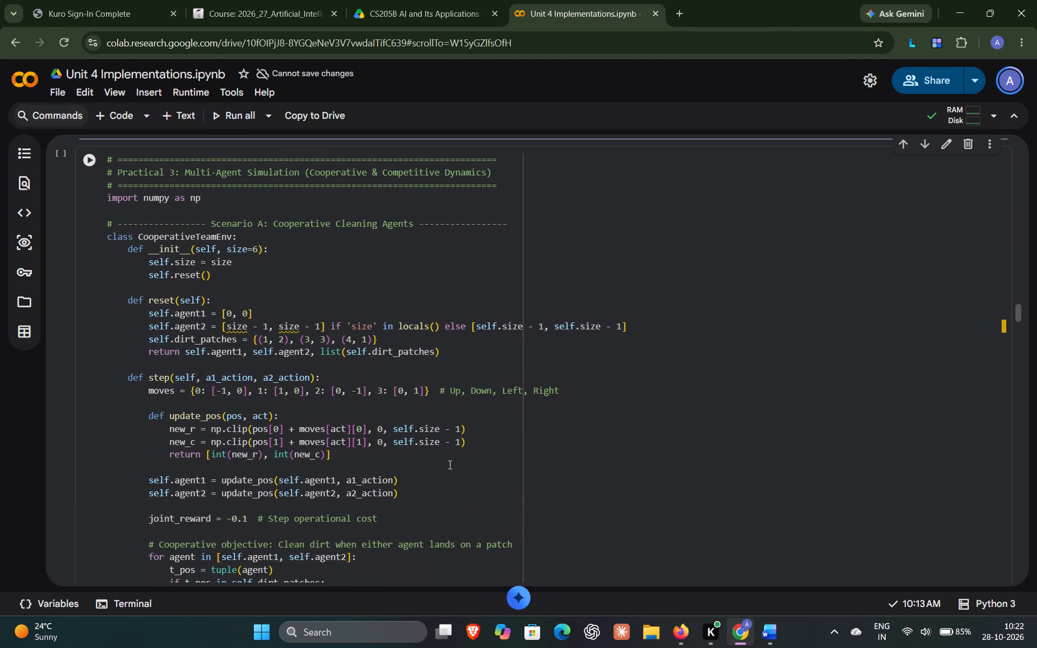
pyautogui.scroll(-1, 449, 464)
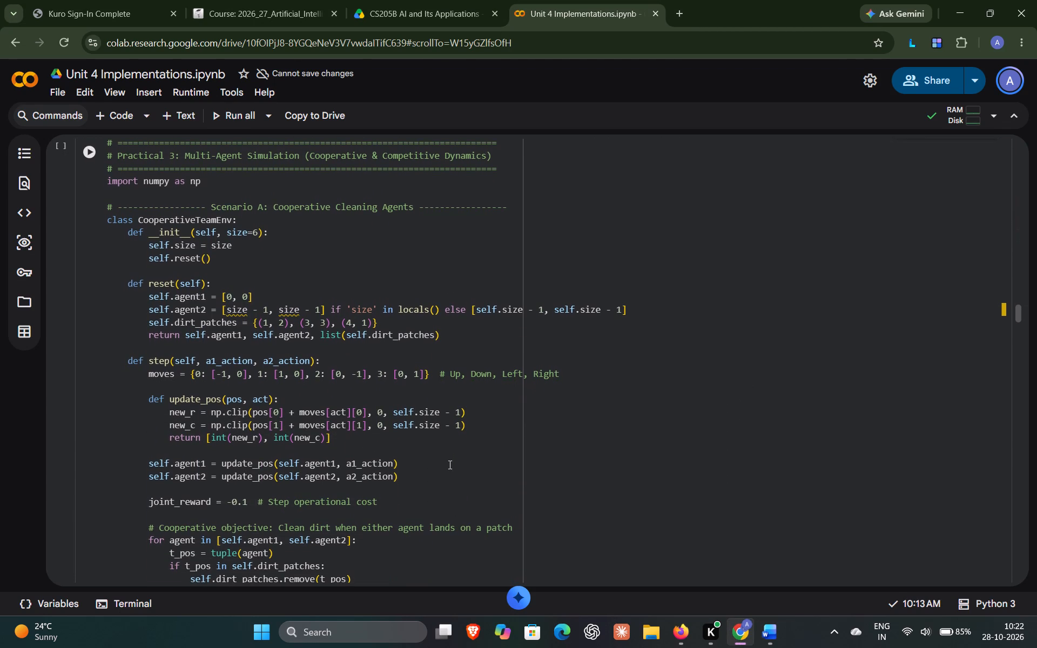
pyautogui.scroll(-1, 449, 464)
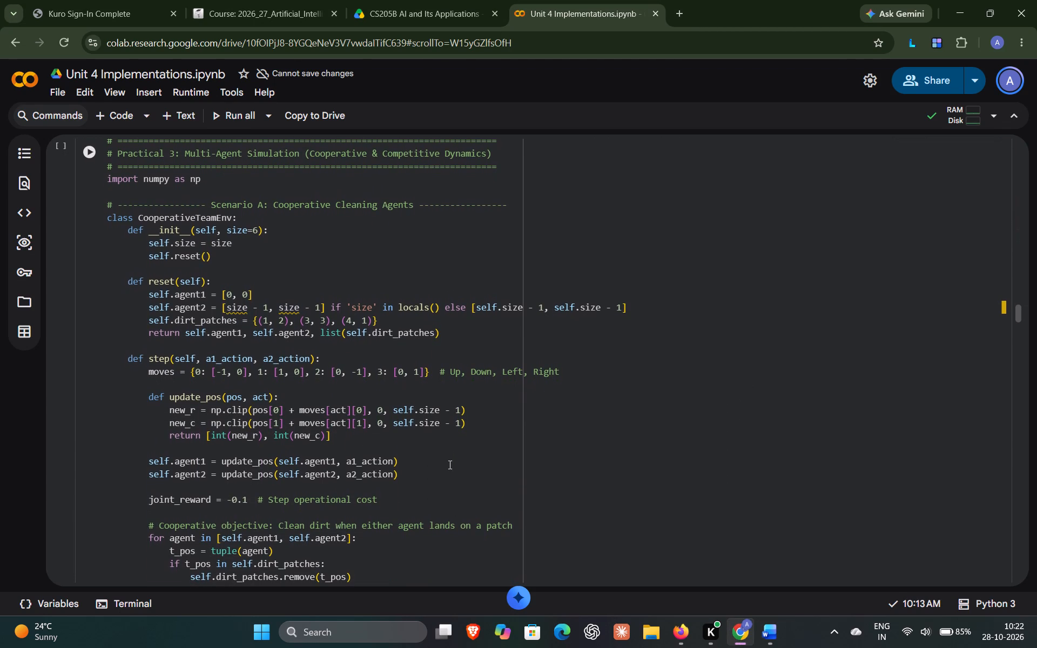
pyautogui.press('Print')
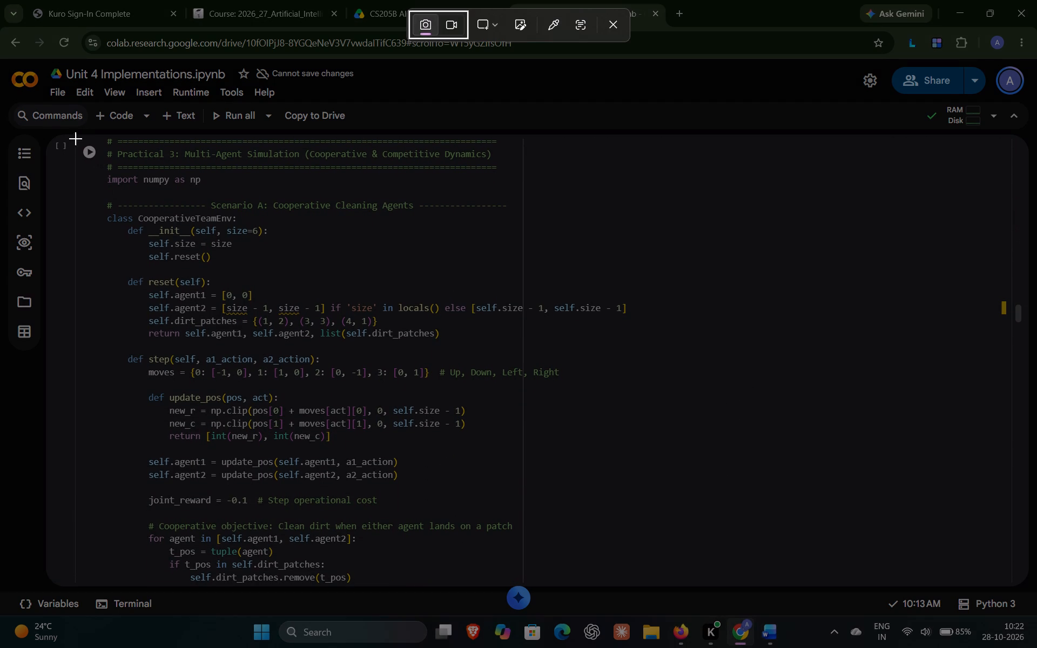
pyautogui.moveTo(76, 131); pyautogui.dragTo(651, 543)
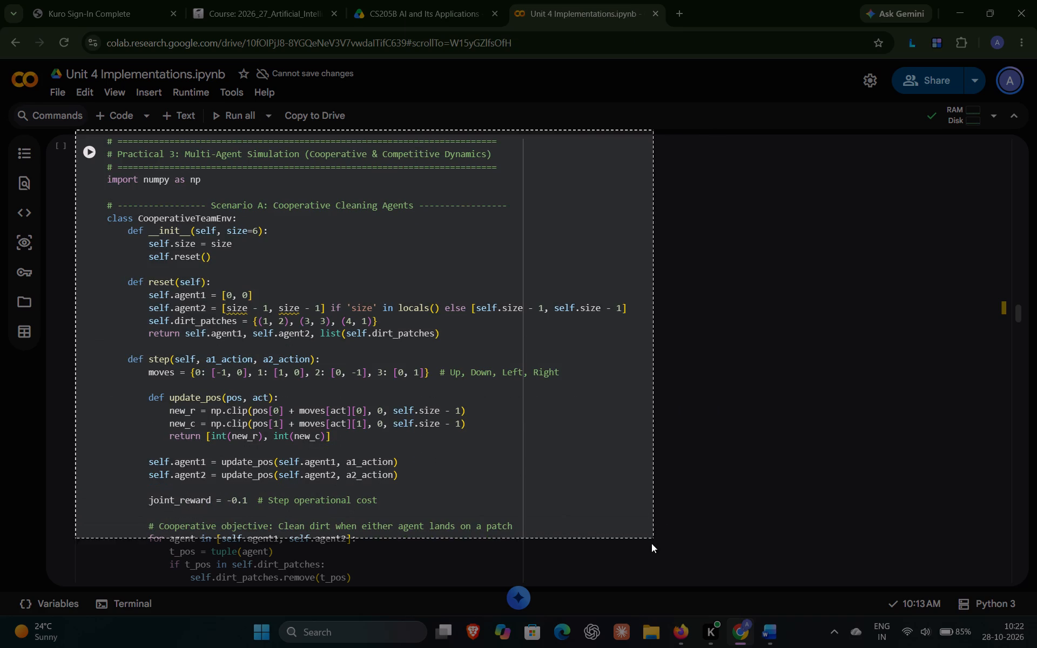
pyautogui.moveTo(651, 543); pyautogui.dragTo(609, 584)
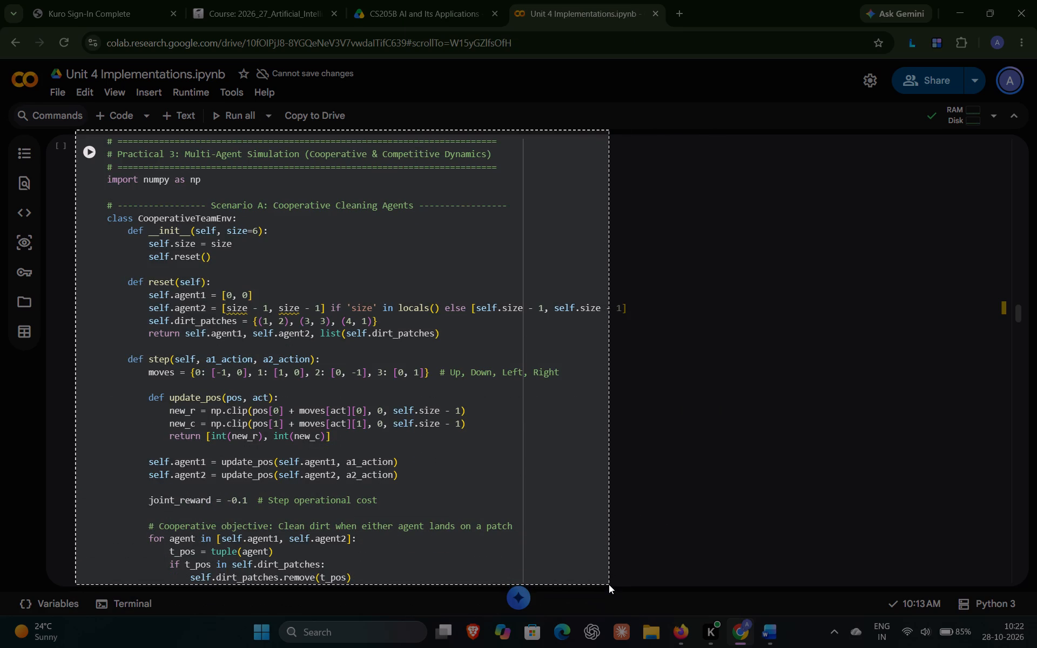
pyautogui.moveTo(609, 584); pyautogui.dragTo(630, 592)
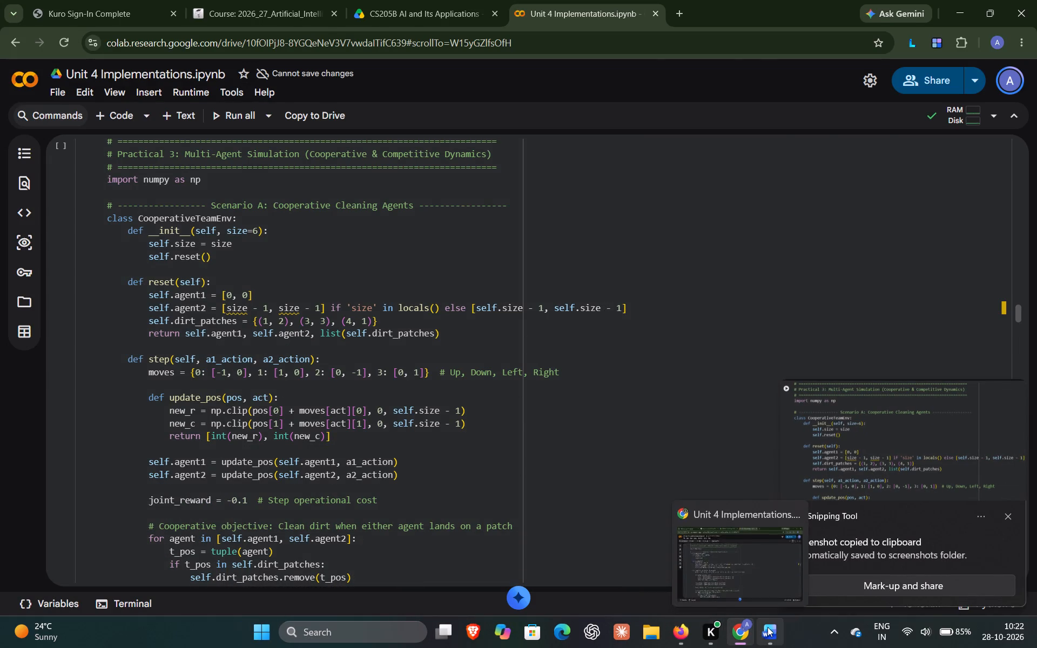
# In Word, paste the new code snip below the Practical 21 heading and check its placement.
pyautogui.click(767, 627)
pyautogui.hotkey('ctrl', 'v')
pyautogui.keyDown('ctrl'); pyautogui.click(543, 425); pyautogui.keyUp('ctrl')
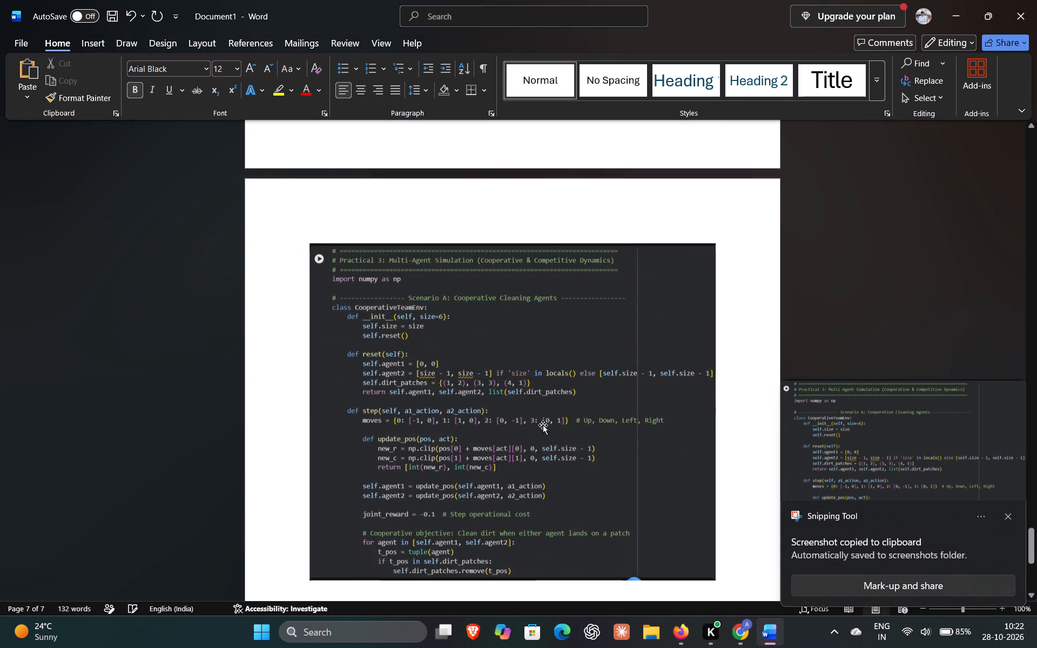
pyautogui.scroll(13, 535, 316)
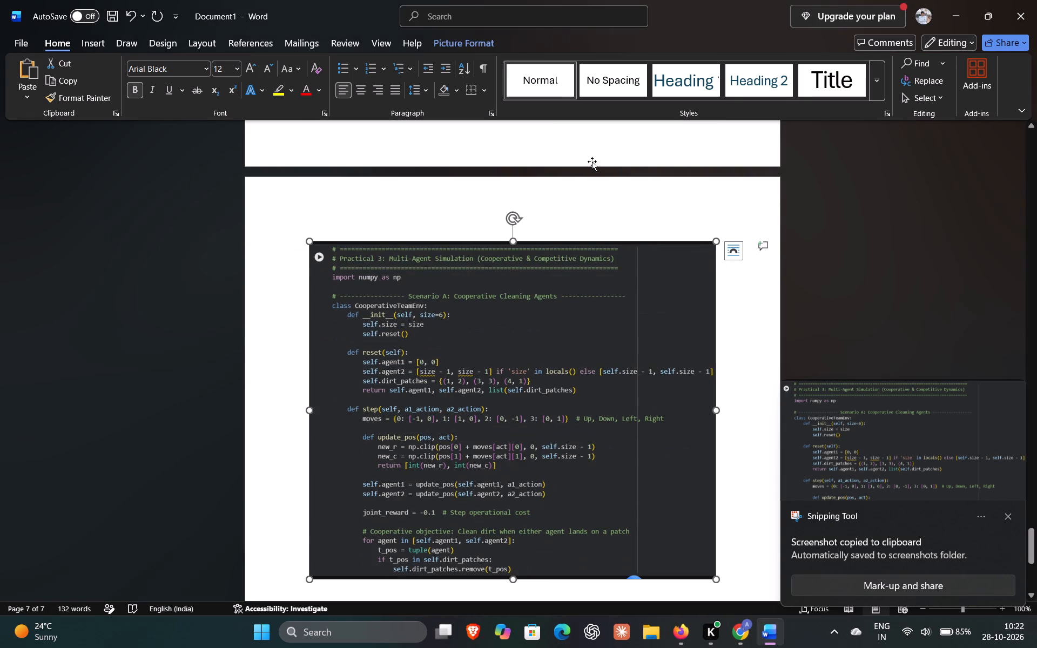
pyautogui.scroll(7, 592, 161)
pyautogui.scroll(-4, 592, 161)
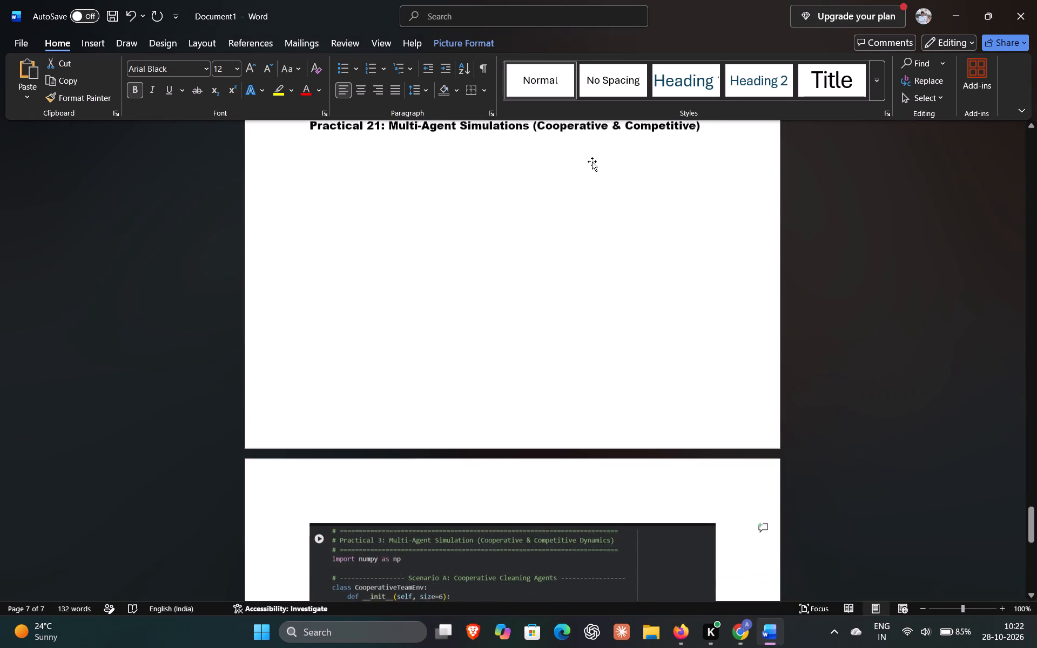
pyautogui.scroll(-5, 592, 161)
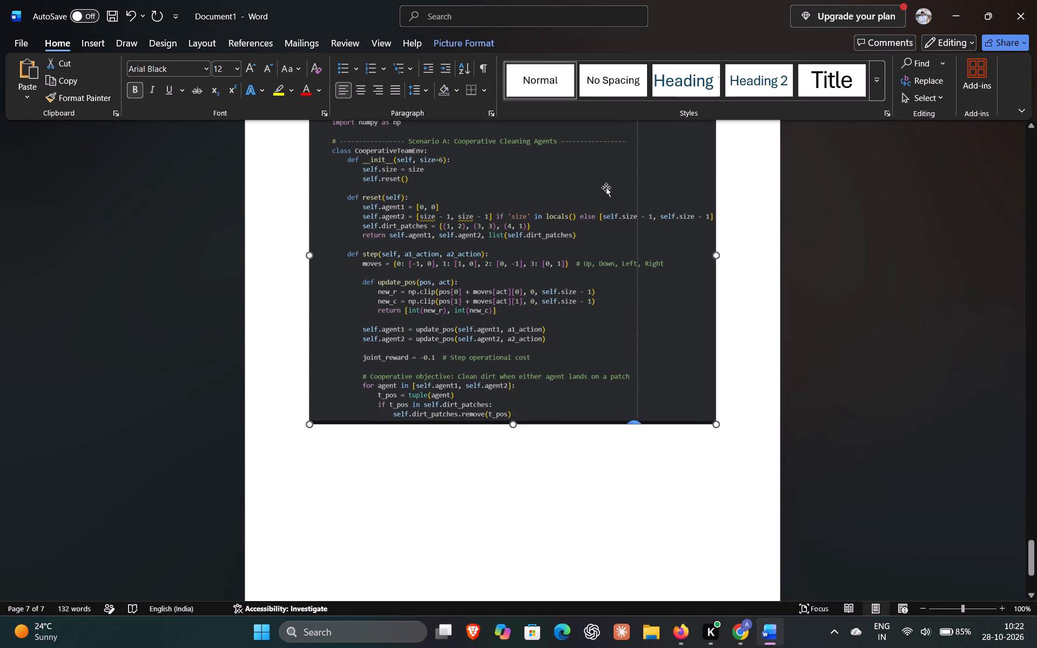
# Add two new lines below the pasted first code snip of Practical 21.
pyautogui.click(735, 404)
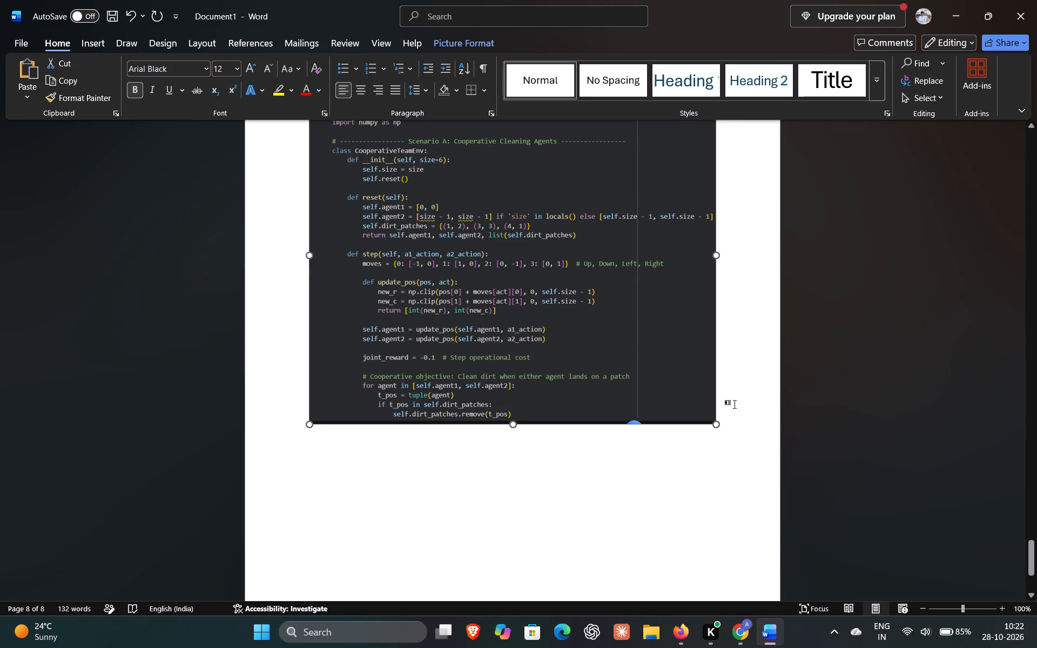
pyautogui.press('Return')
pyautogui.press('Return')
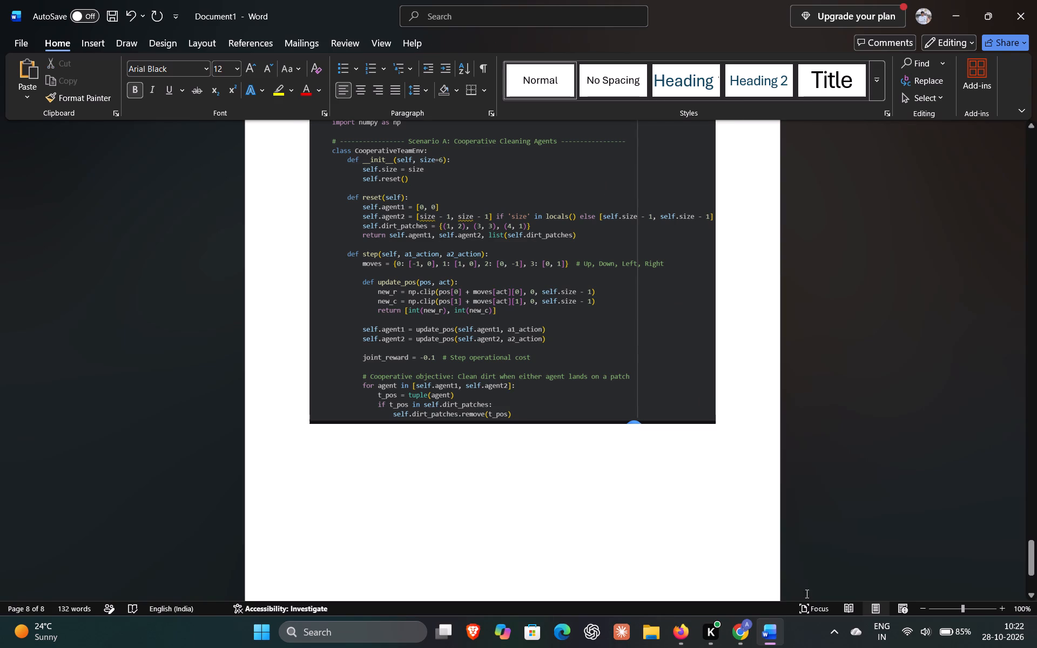
# In Chrome, snip the second part of the Practical 3 code, from "self.dirt_patches.remove(t_pos)" down to "if captured:" and the cut-off line below it.
pyautogui.click(744, 624)
pyautogui.scroll(-2, 486, 528)
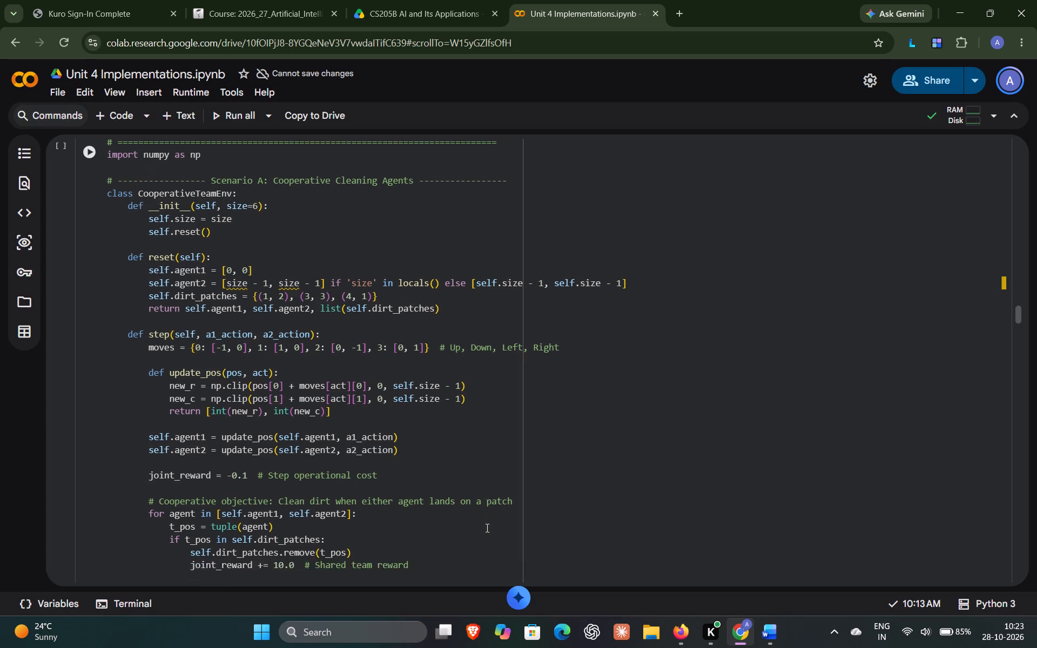
pyautogui.scroll(-4, 486, 528)
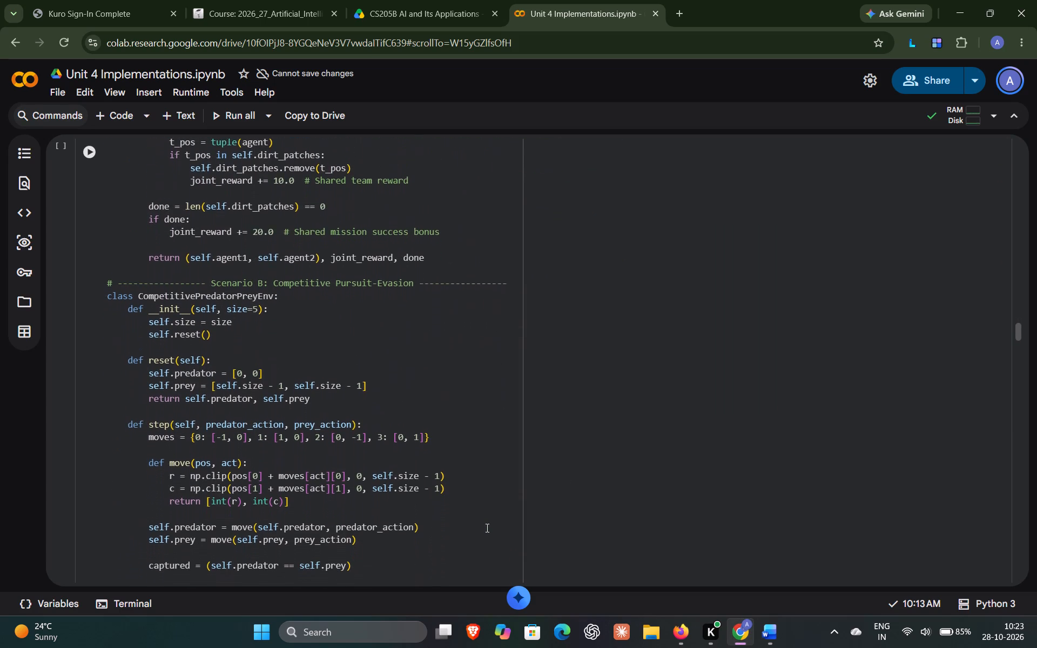
pyautogui.scroll(-1, 486, 528)
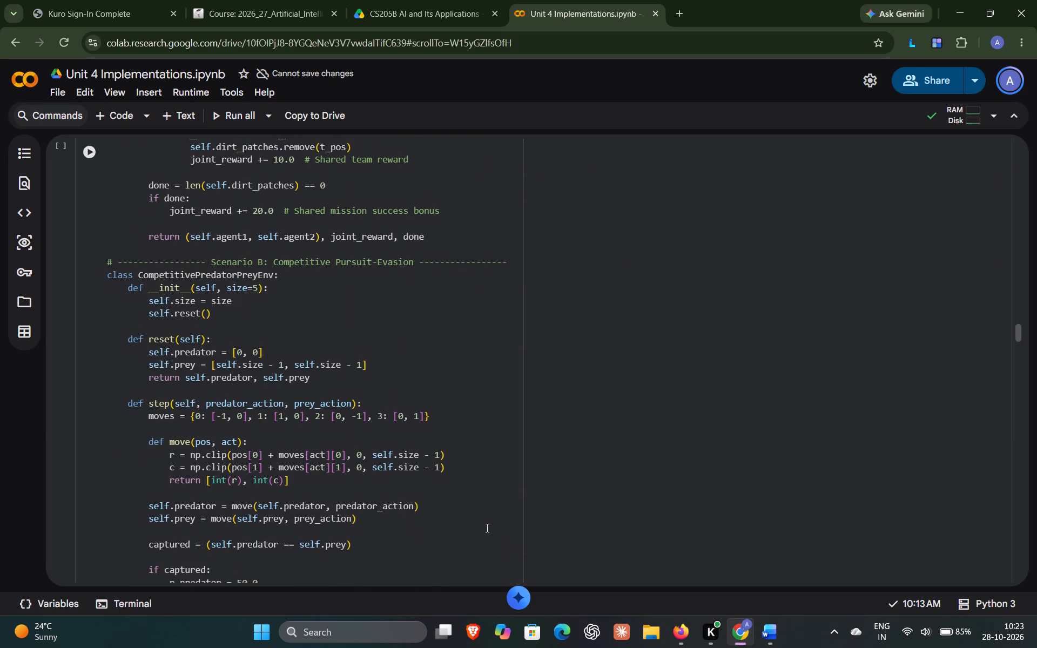
pyautogui.scroll(-1, 486, 528)
pyautogui.press('Print')
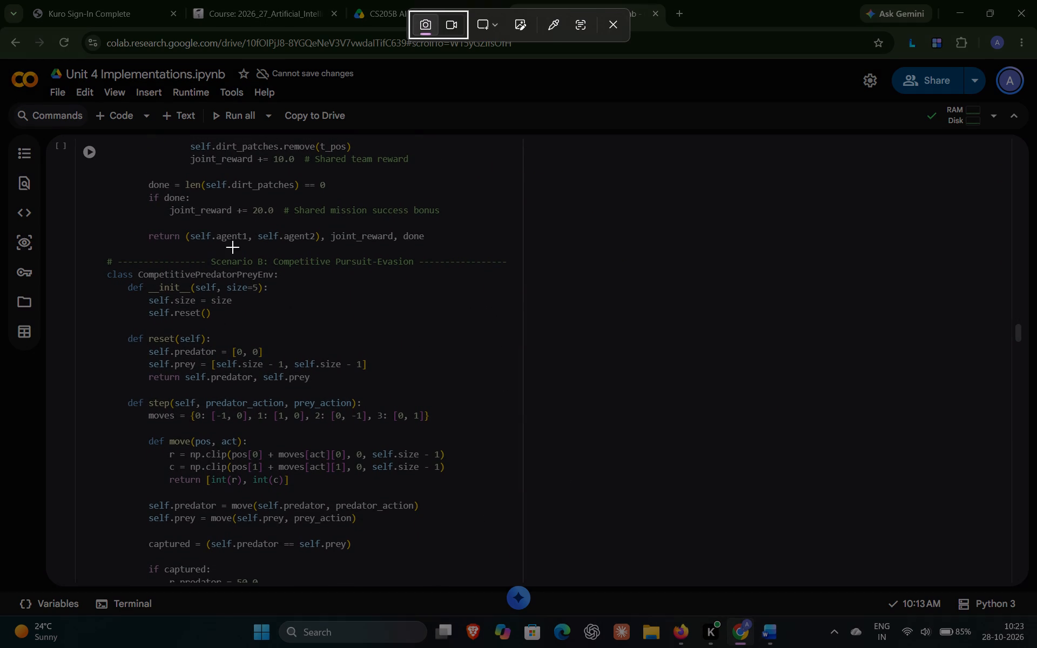
pyautogui.moveTo(73, 133); pyautogui.dragTo(515, 465)
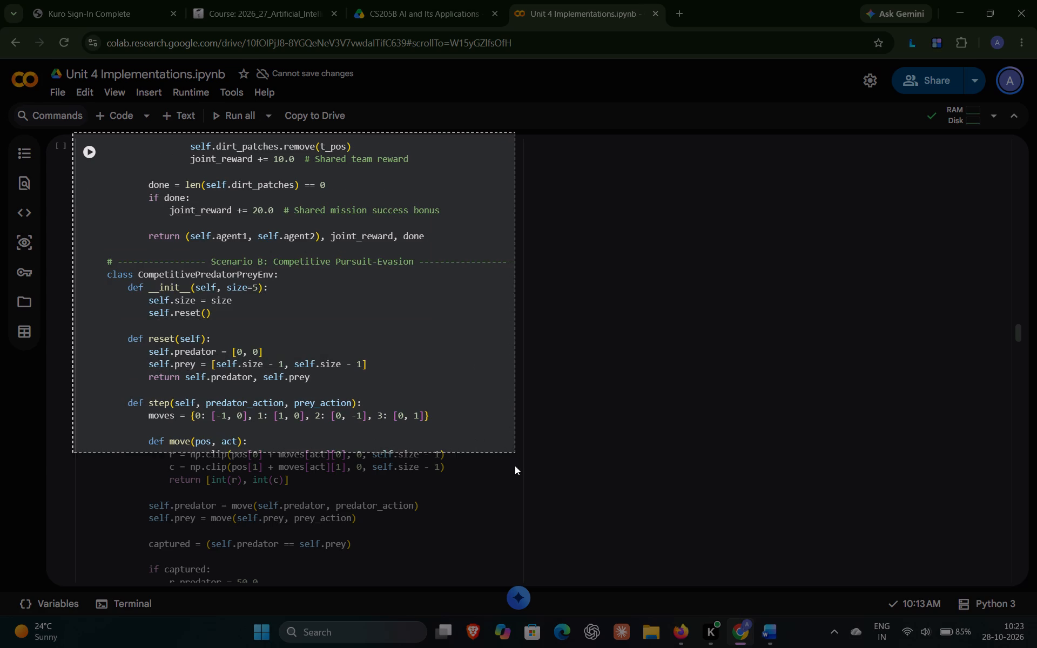
pyautogui.moveTo(515, 465); pyautogui.dragTo(526, 577)
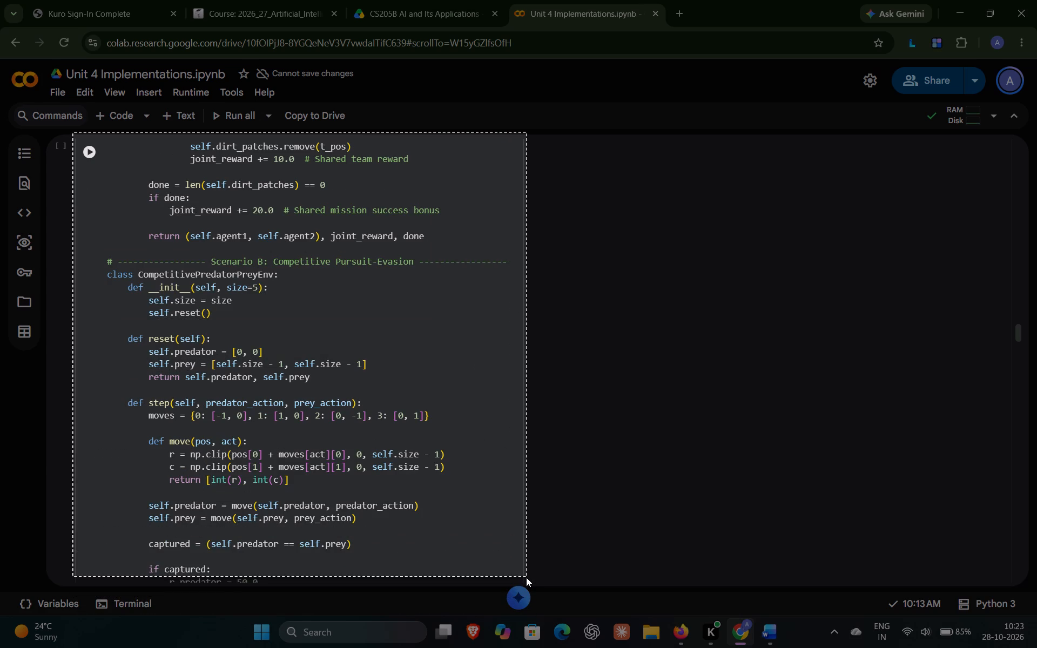
pyautogui.moveTo(526, 577); pyautogui.dragTo(523, 583)
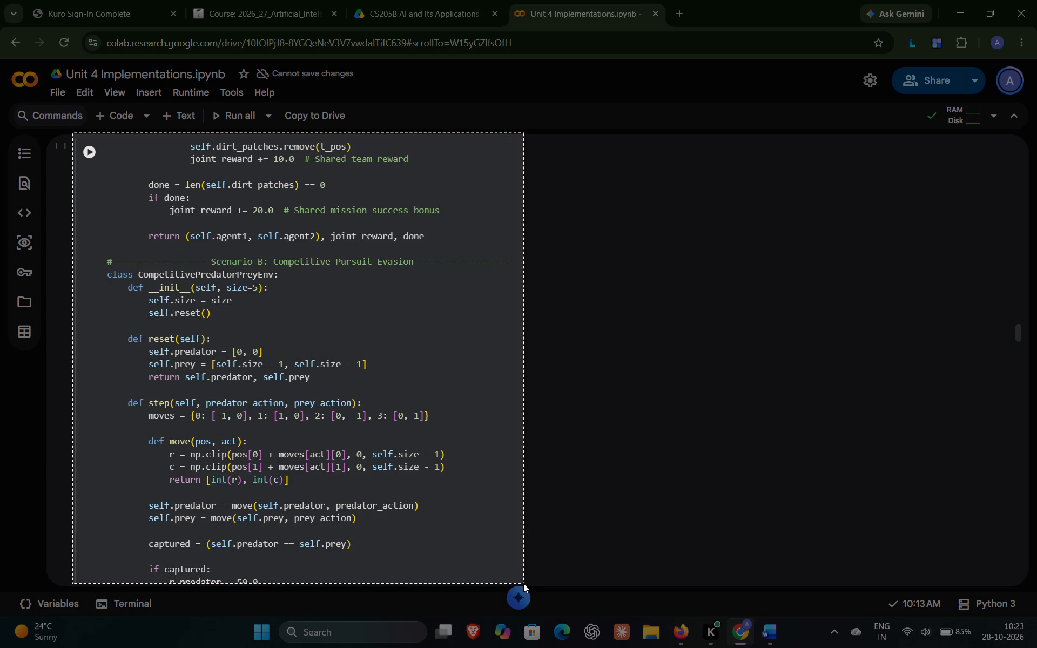
pyautogui.moveTo(523, 583); pyautogui.dragTo(523, 585)
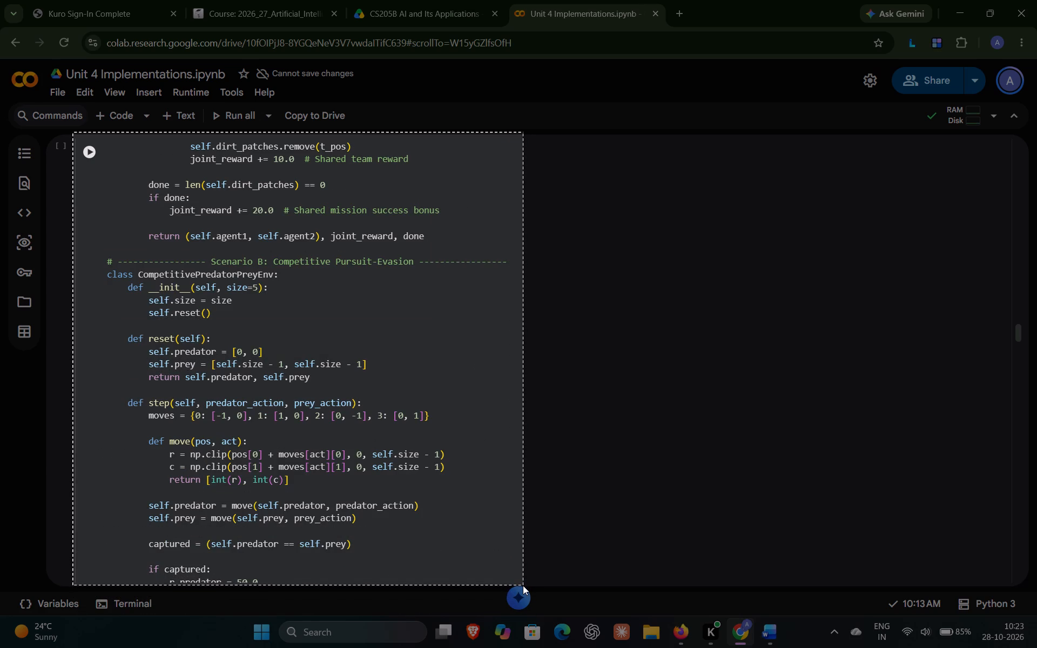
pyautogui.moveTo(523, 585); pyautogui.dragTo(523, 585)
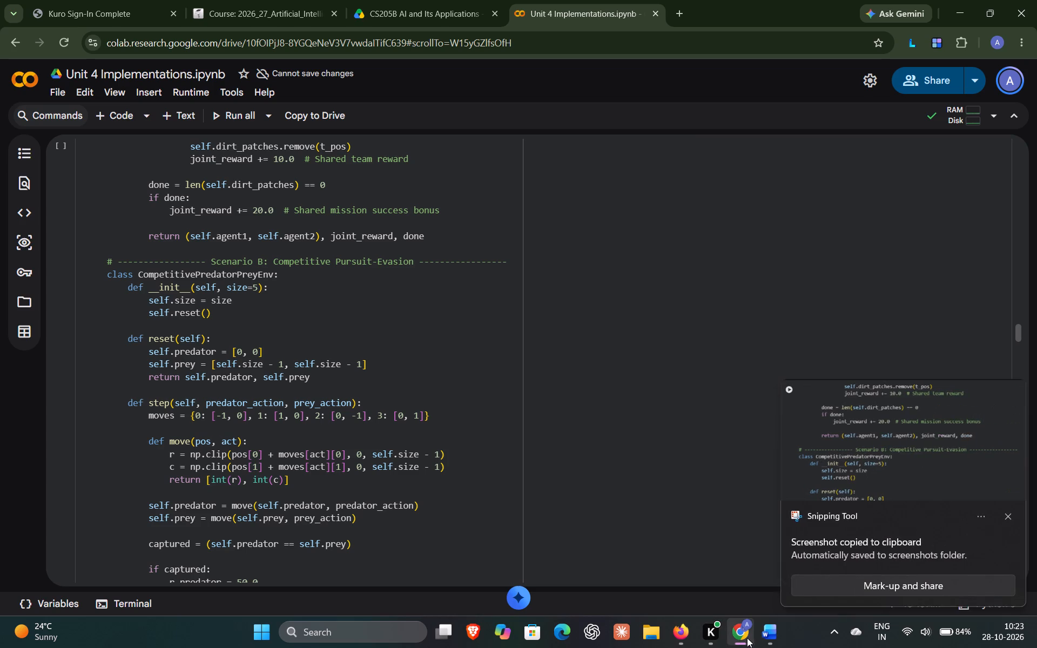
# In Word, paste the second code snip below the first one of Practical 21.
pyautogui.click(761, 634)
pyautogui.hotkey('ctrl', 'v')
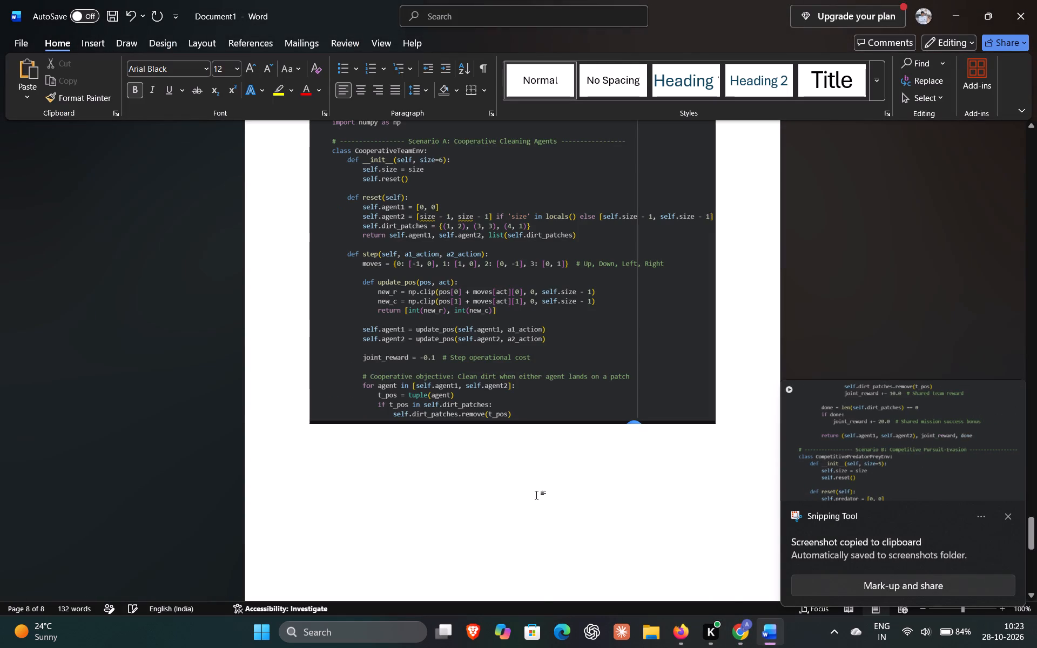
# In Chrome, snip the rest of the Practical 3 code, from "if captured:" to the final print statement above the output.
pyautogui.click(747, 624)
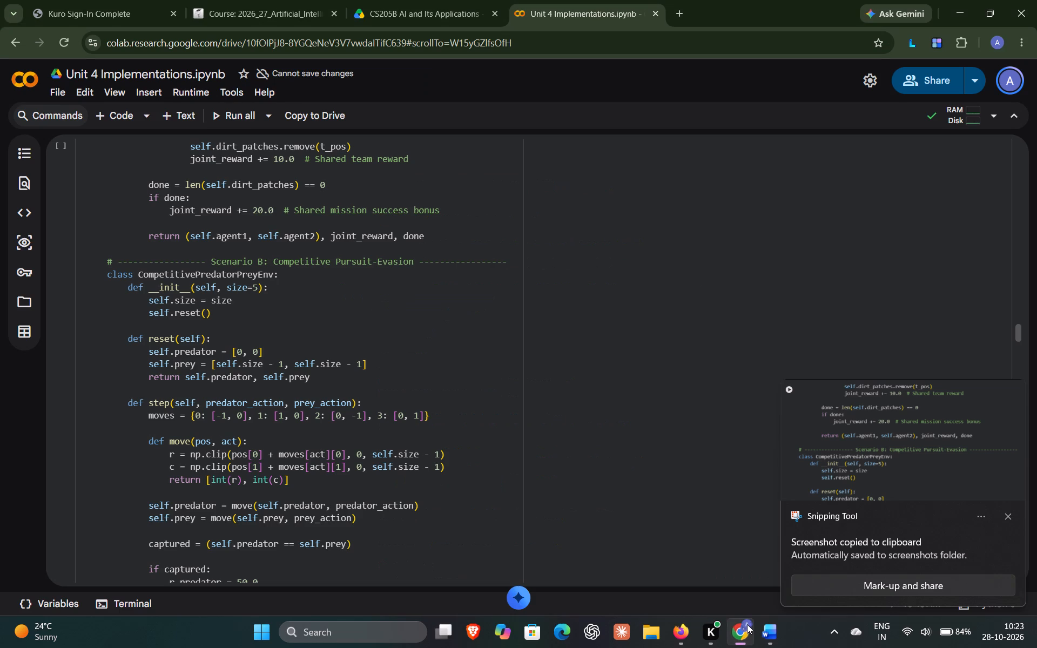
pyautogui.scroll(-7, 351, 380)
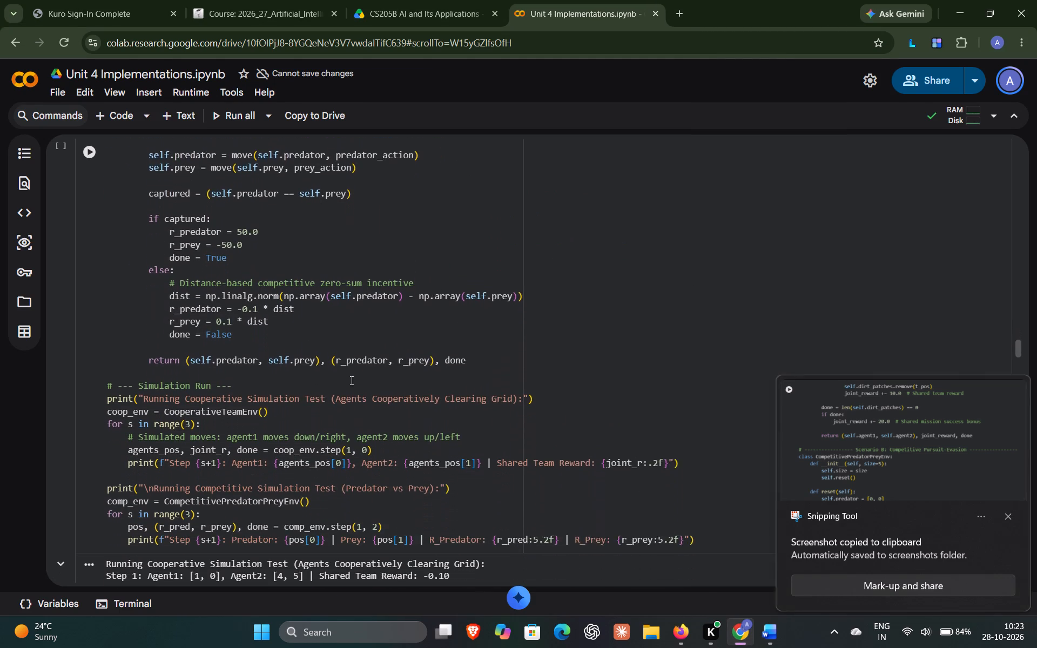
pyautogui.scroll(-1, 351, 380)
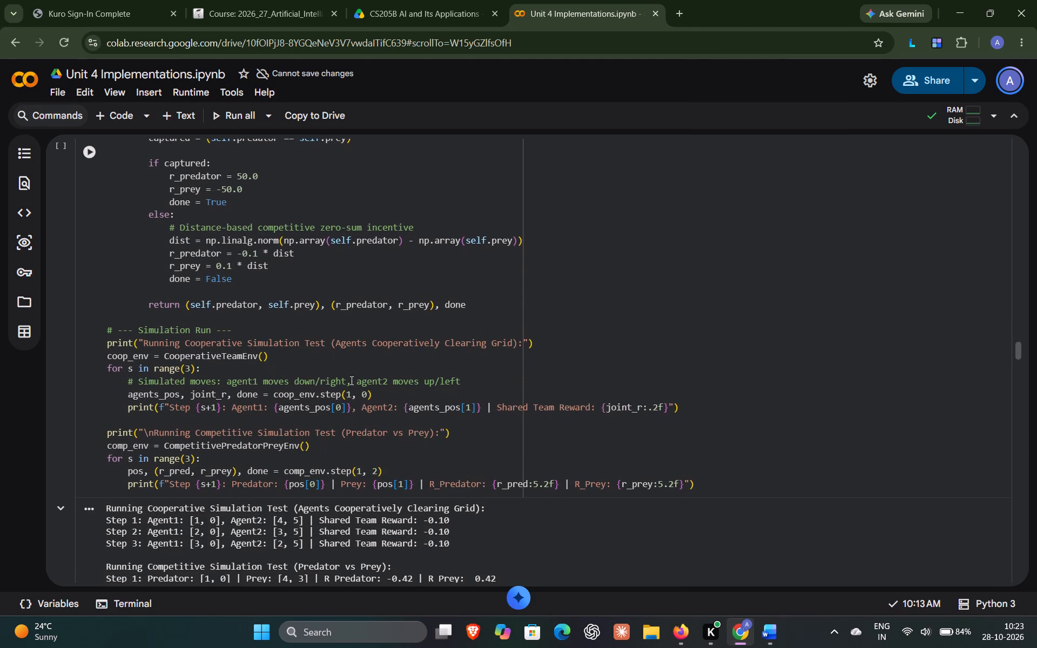
pyautogui.scroll(-1, 351, 380)
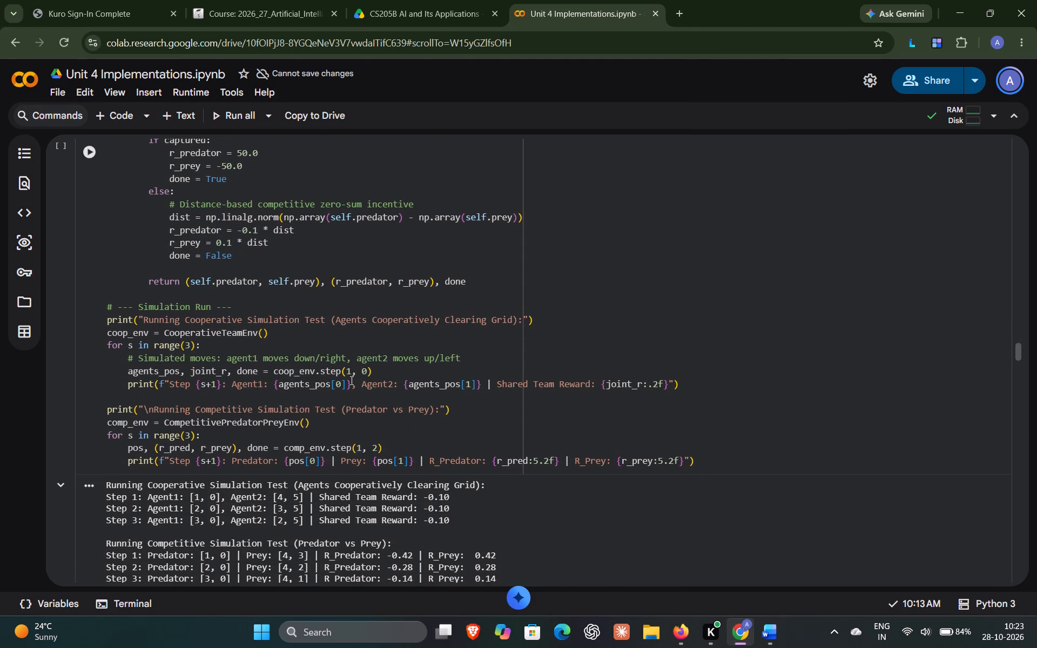
pyautogui.scroll(-1, 351, 380)
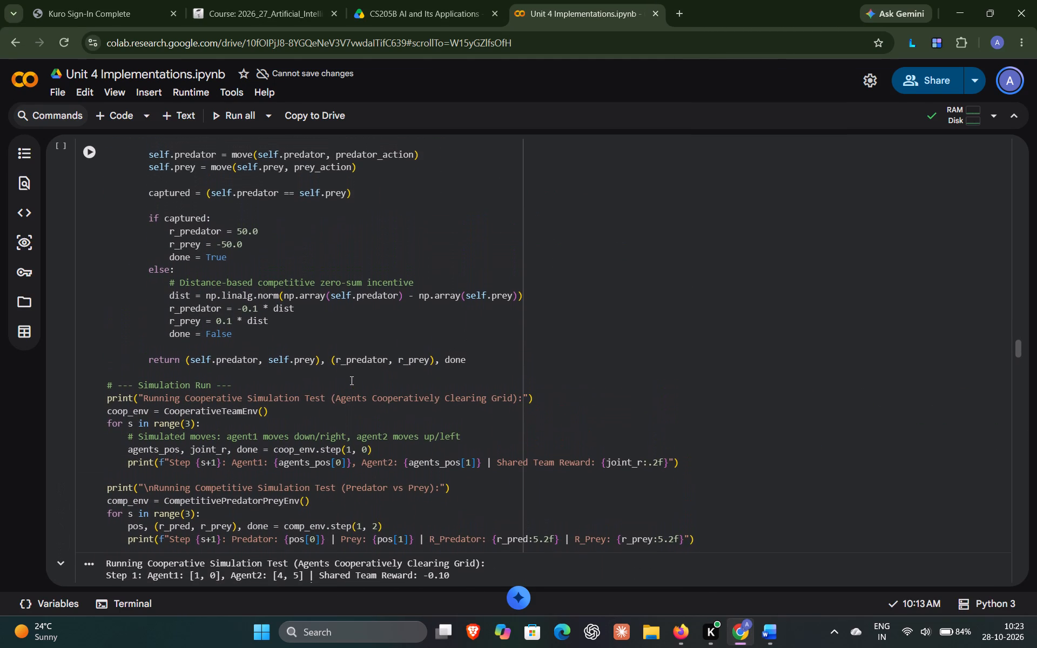
pyautogui.press('Print')
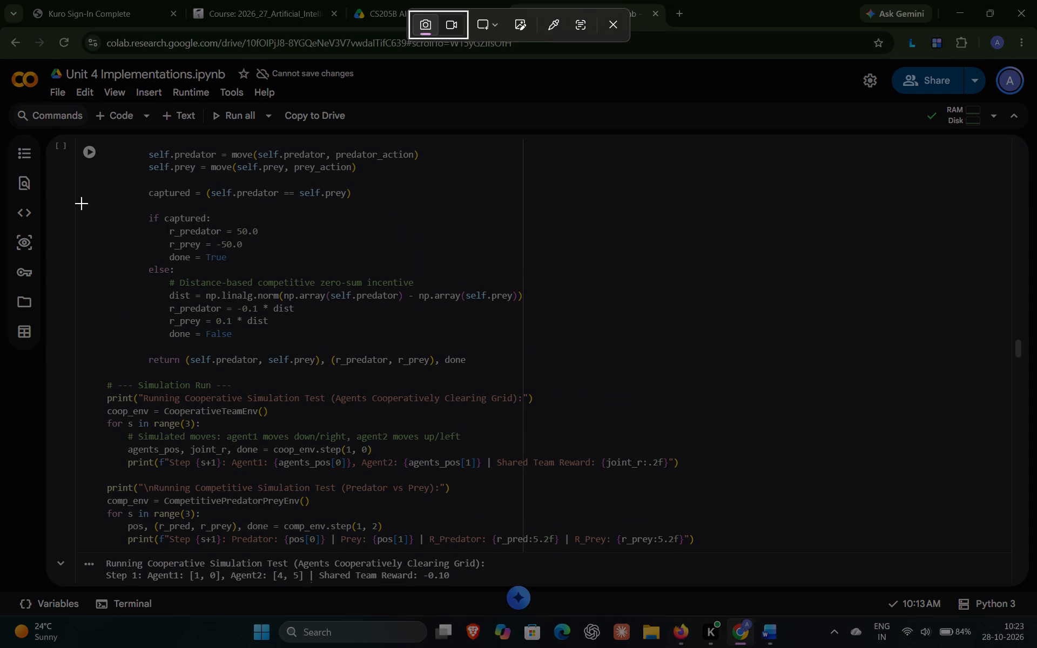
pyautogui.moveTo(76, 206); pyautogui.dragTo(690, 588)
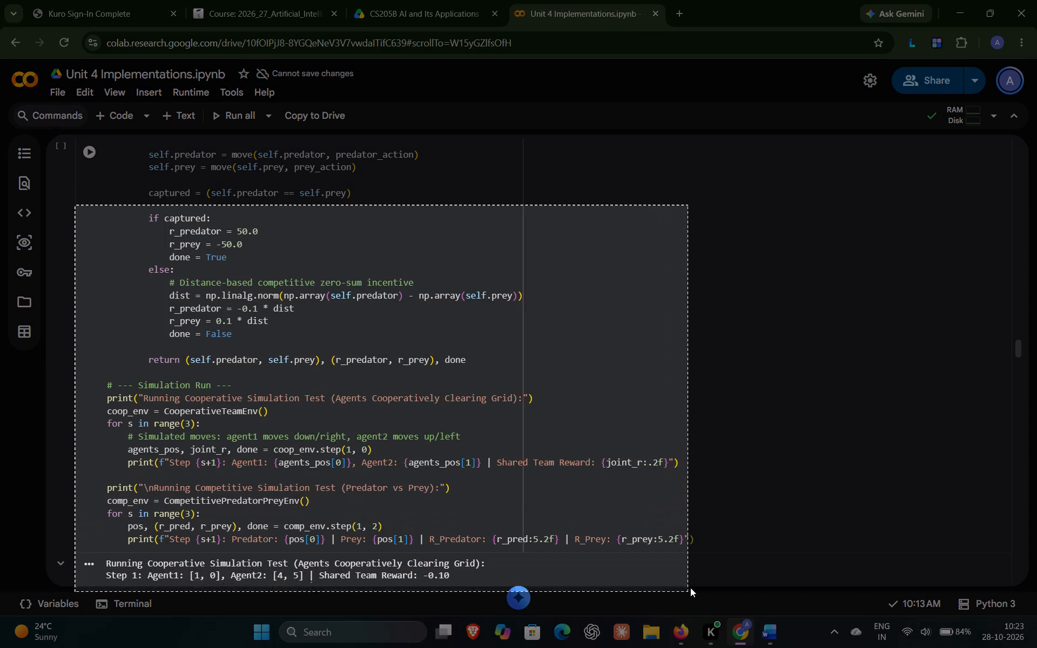
pyautogui.moveTo(690, 588); pyautogui.dragTo(705, 556)
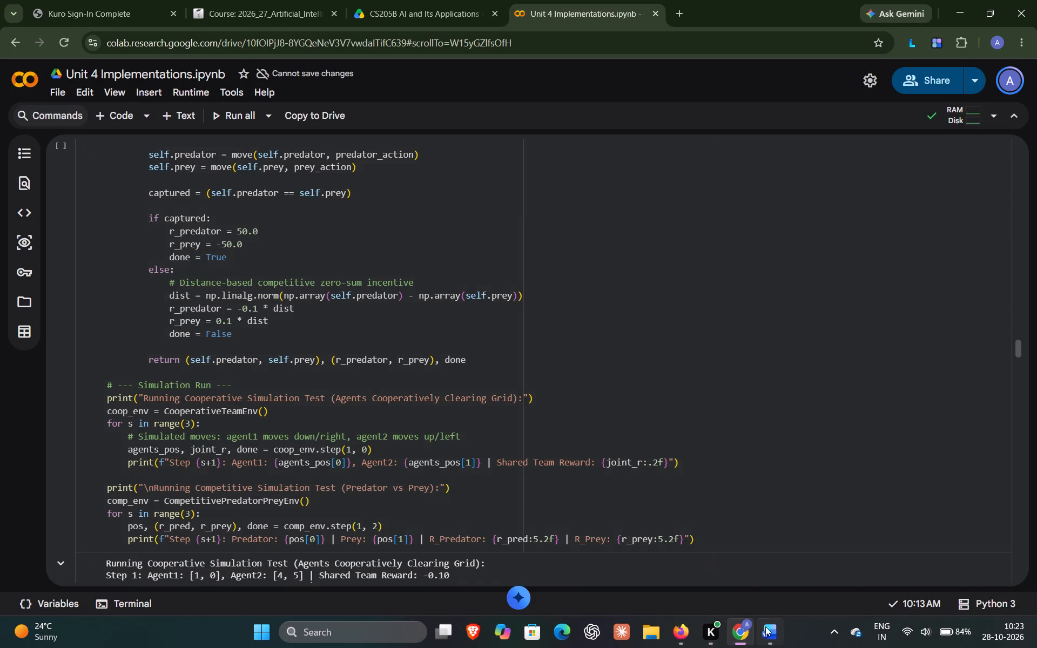
# In Word, add two new lines below the second code snip and paste the third snip there.
pyautogui.click(768, 629)
pyautogui.click(749, 550)
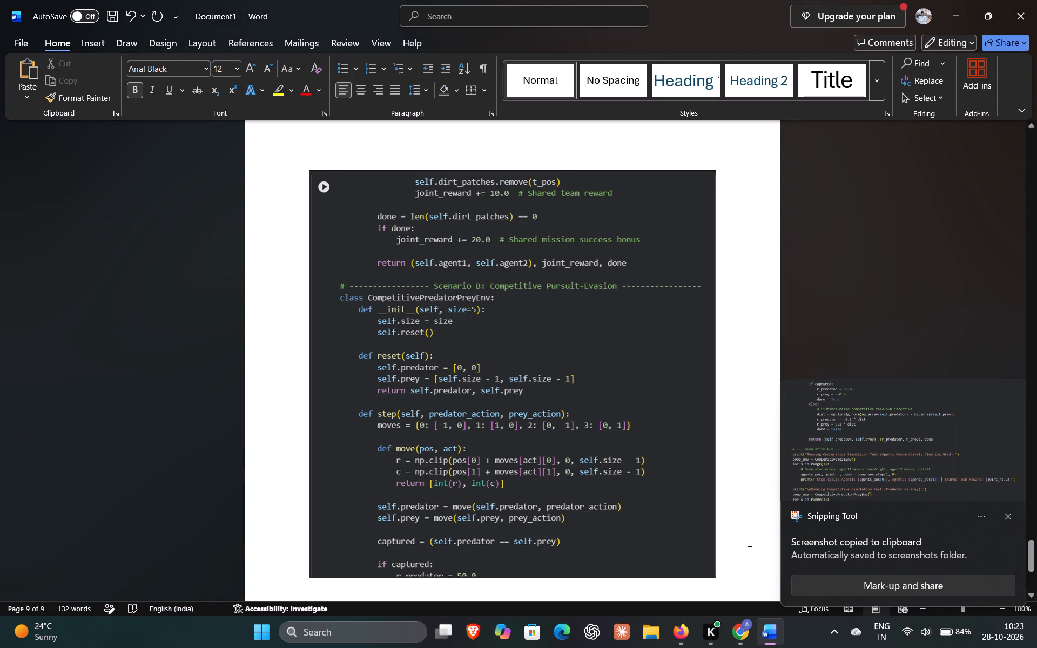
pyautogui.press('Return')
pyautogui.press('Return')
pyautogui.hotkey('ctrl', 'v')
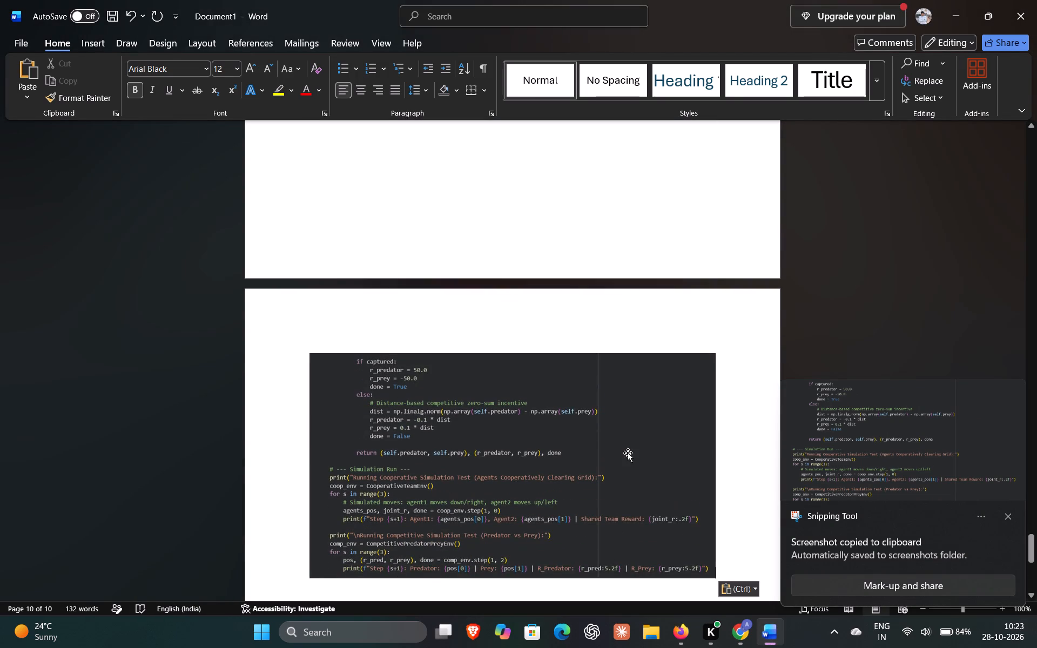
# Reduce the height of the third code snip so it fits on the same page below the second one.
pyautogui.click(580, 454)
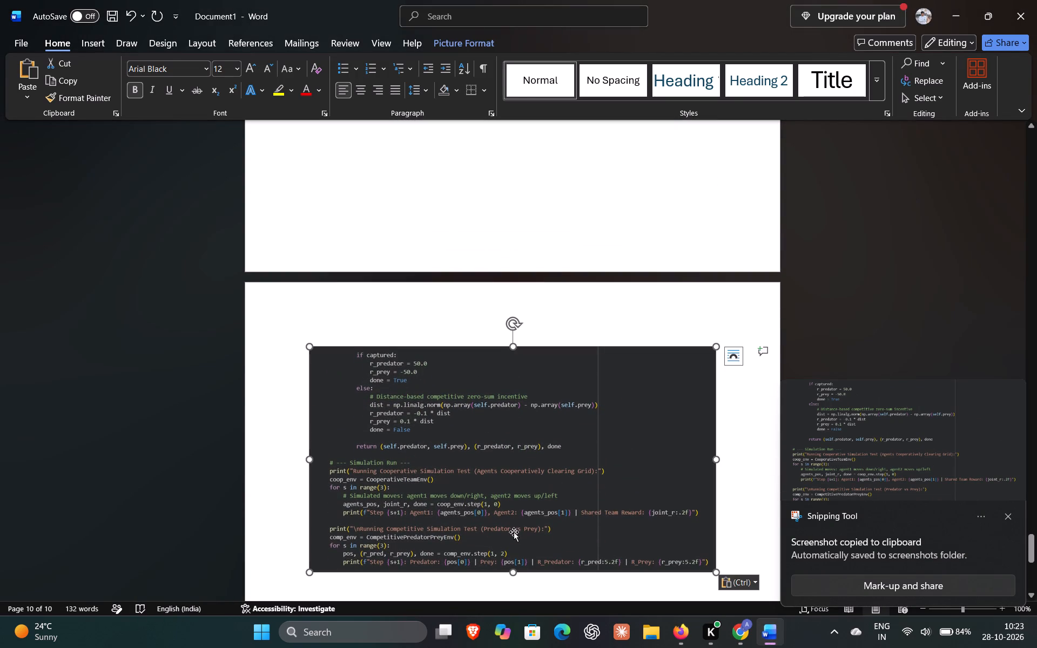
pyautogui.moveTo(514, 571); pyautogui.dragTo(514, 516)
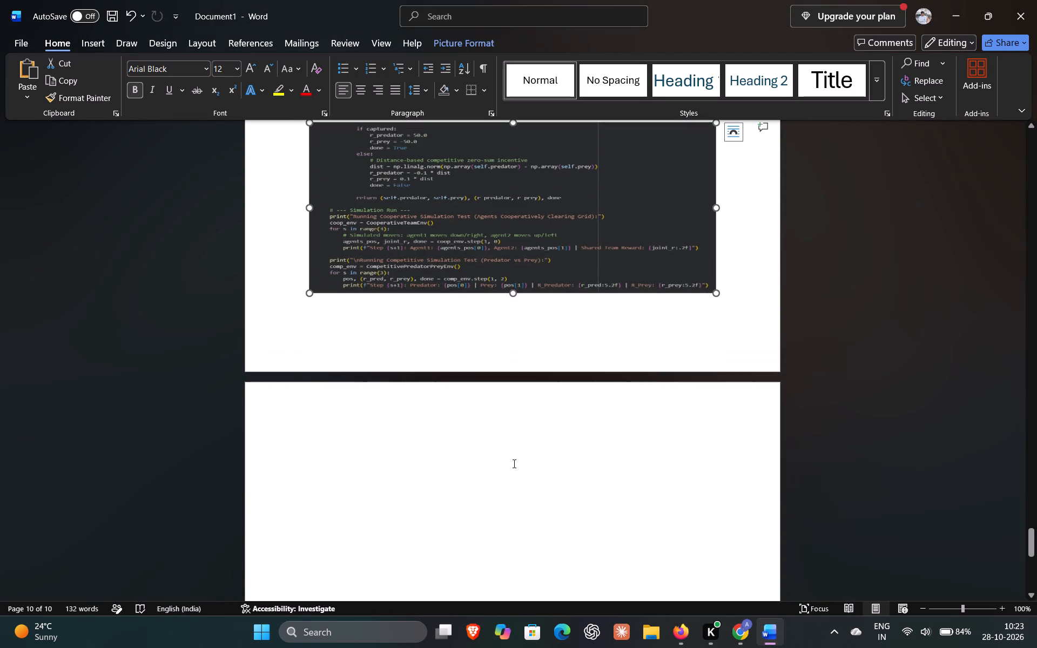
pyautogui.scroll(1, 513, 454)
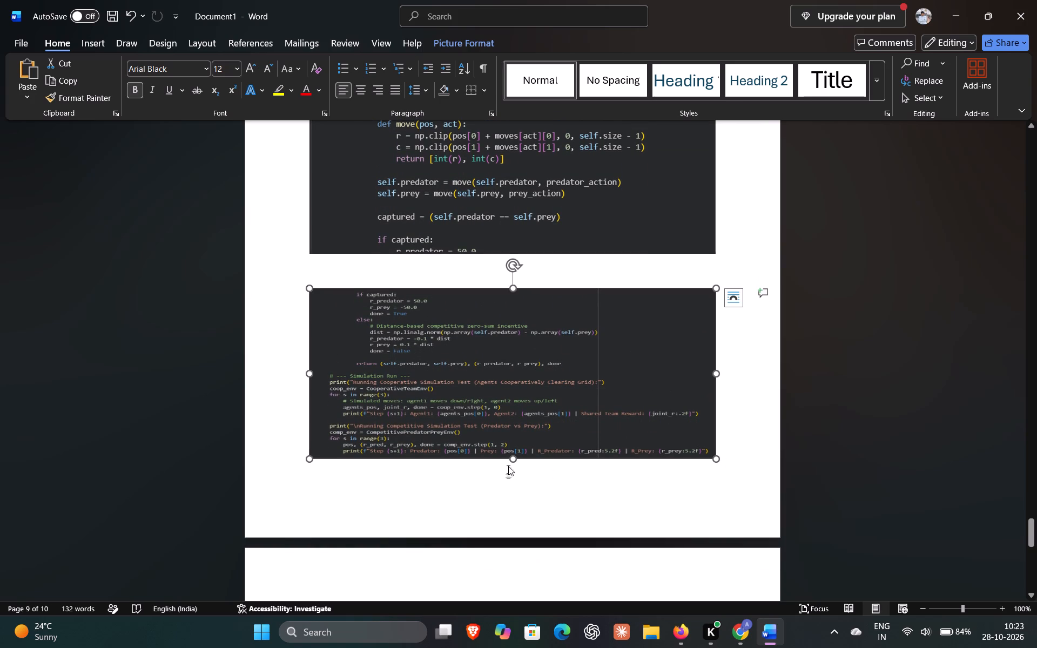
pyautogui.moveTo(513, 457); pyautogui.dragTo(515, 472)
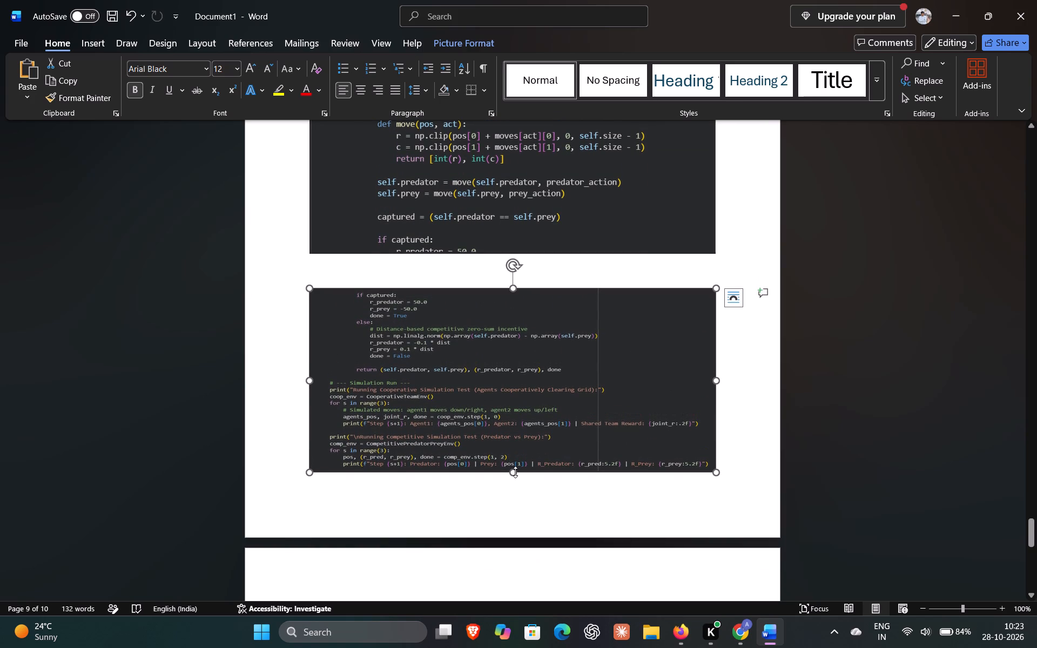
# Add the label "Output:" on a new line below the third code snip, followed by a new line.
pyautogui.click(725, 467)
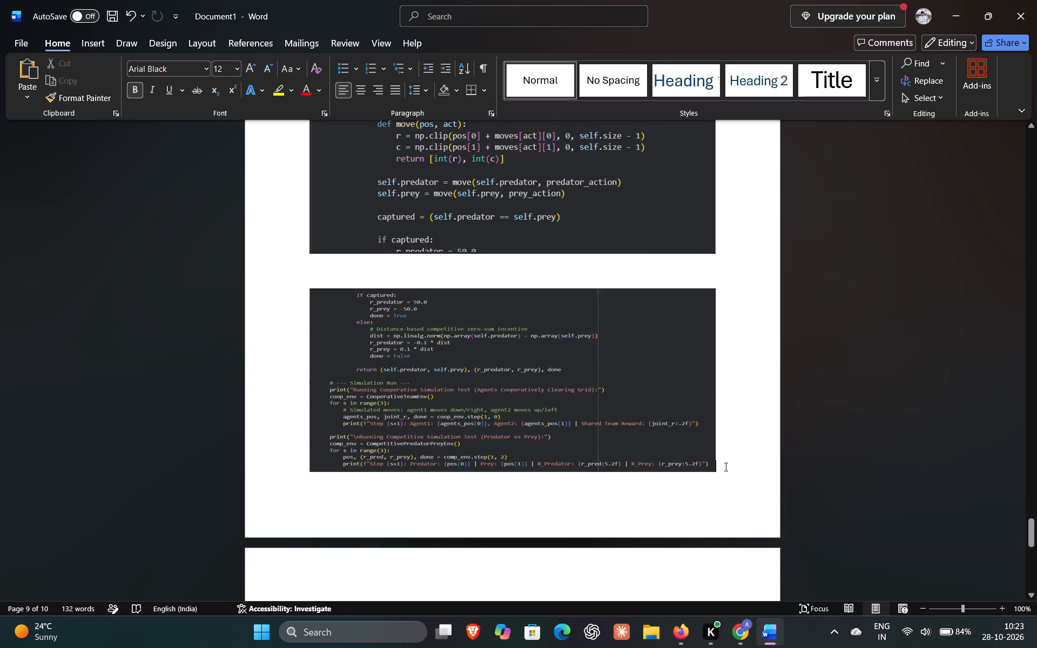
pyautogui.press('Return')
pyautogui.write('output:')
pyautogui.press('Return')
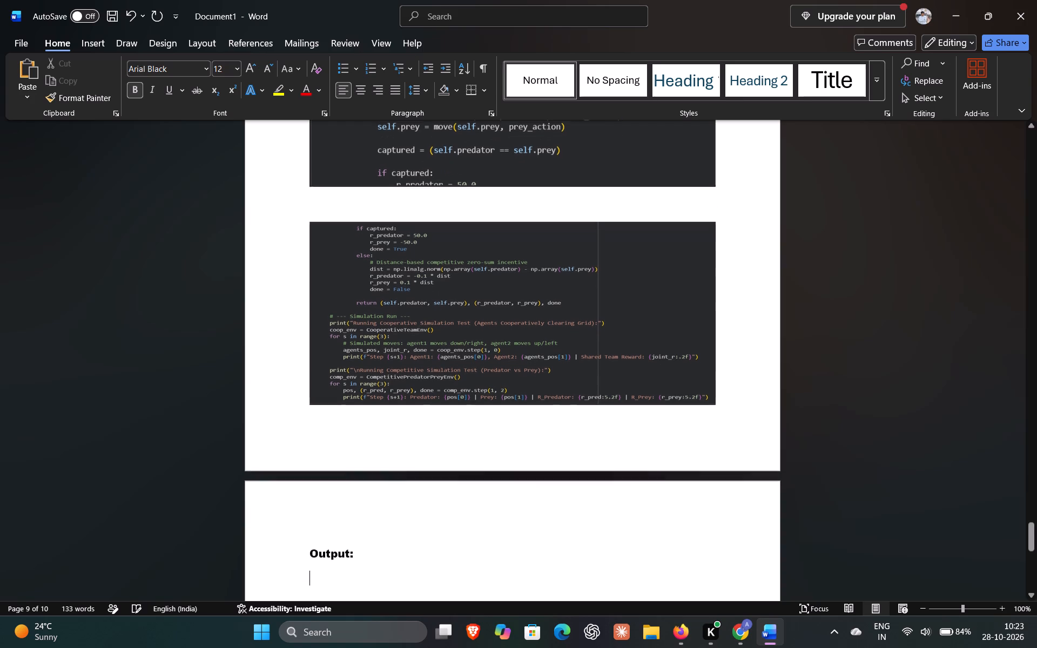
# In Chrome, snip the Practical 3 output showing the cooperative and competitive simulation test results.
pyautogui.click(743, 624)
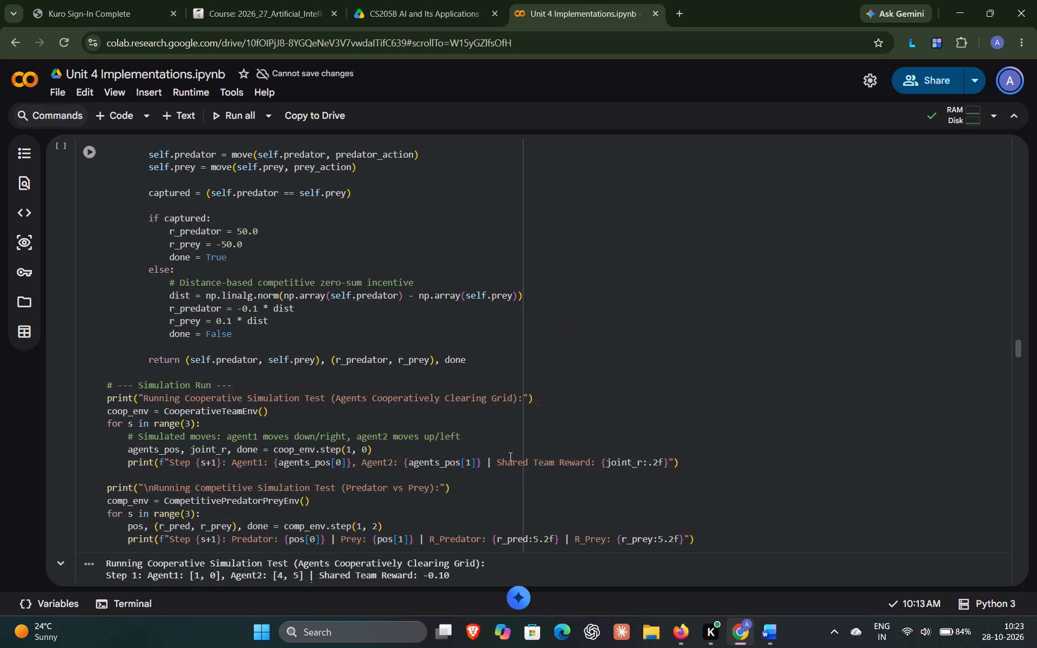
pyautogui.scroll(-6, 509, 456)
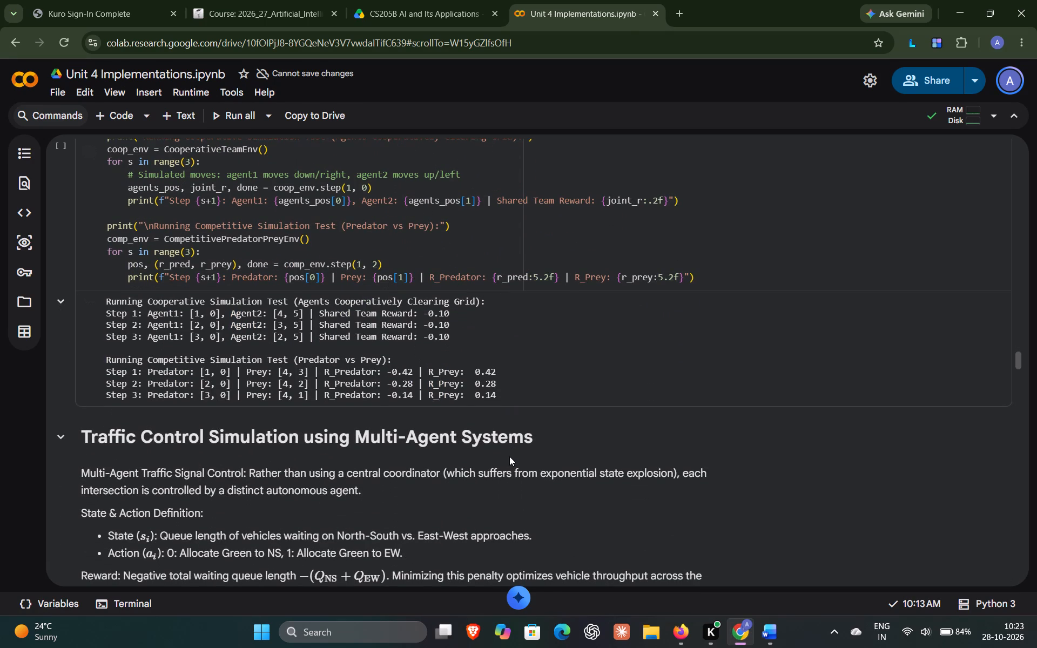
pyautogui.press('Print')
pyautogui.moveTo(73, 292); pyautogui.dragTo(150, 305)
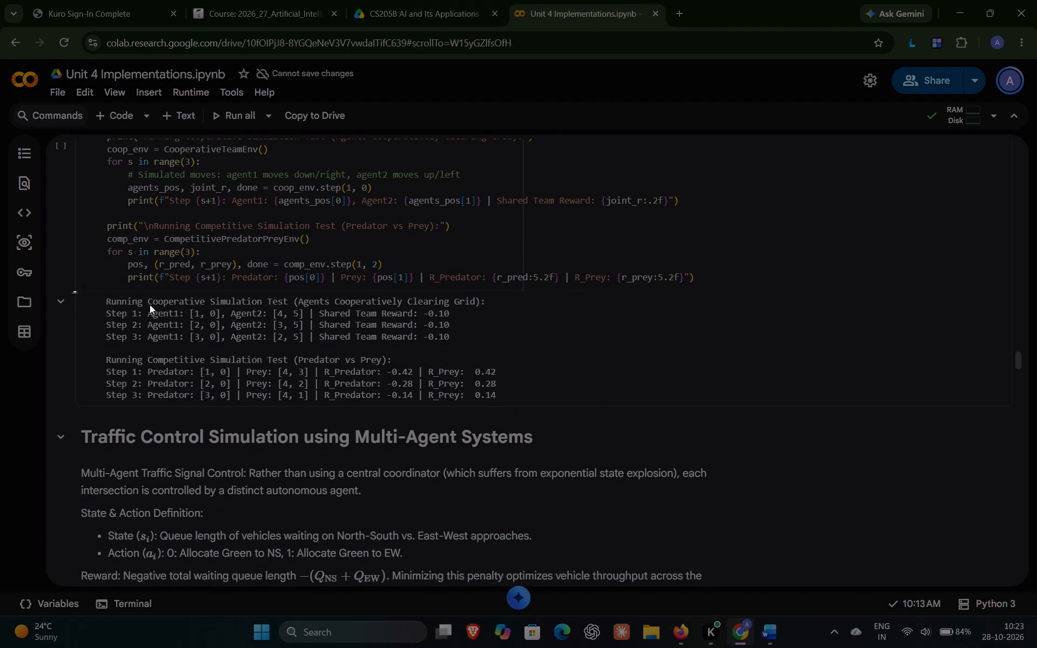
pyautogui.moveTo(150, 305); pyautogui.dragTo(602, 416)
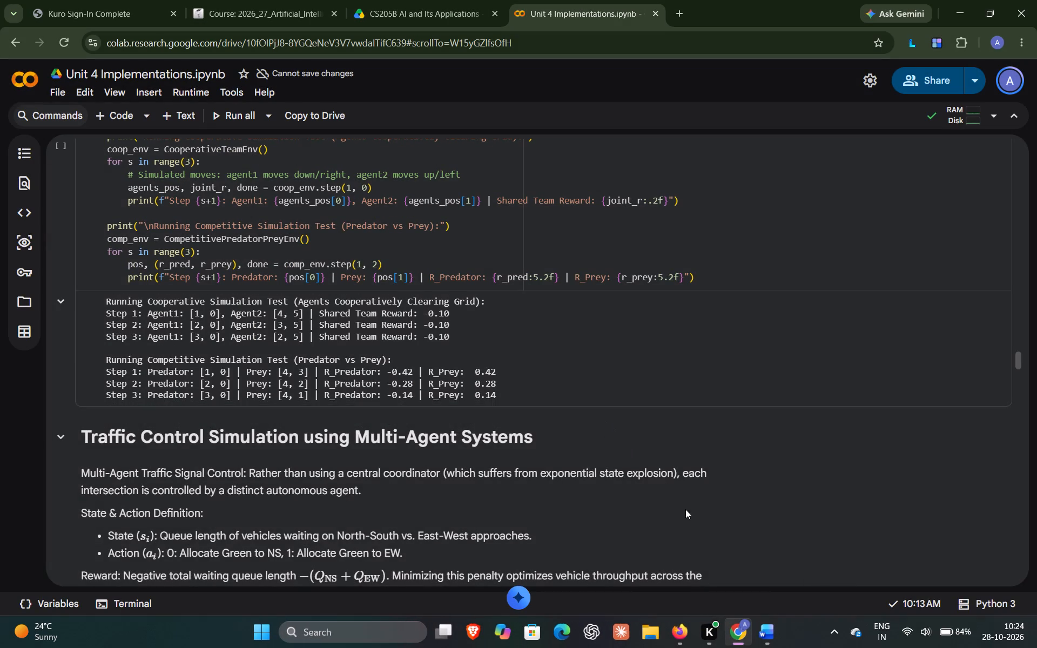
# In Word, paste the output snip below the "Output:" label and add two new lines after it.
pyautogui.click(766, 624)
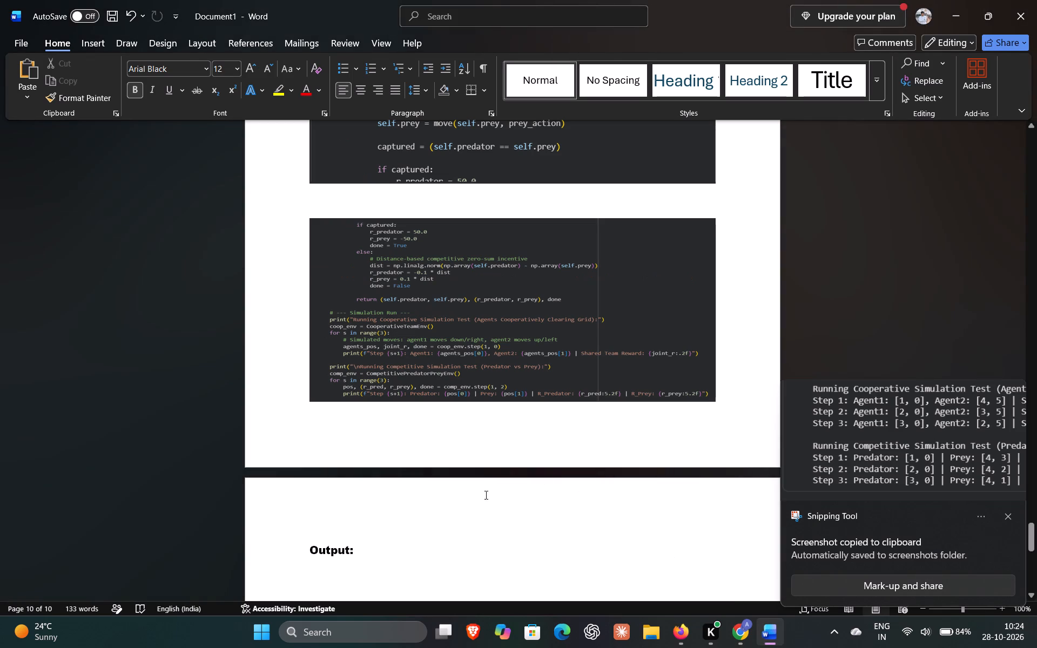
pyautogui.hotkey('ctrl', 'v')
pyautogui.click(731, 555)
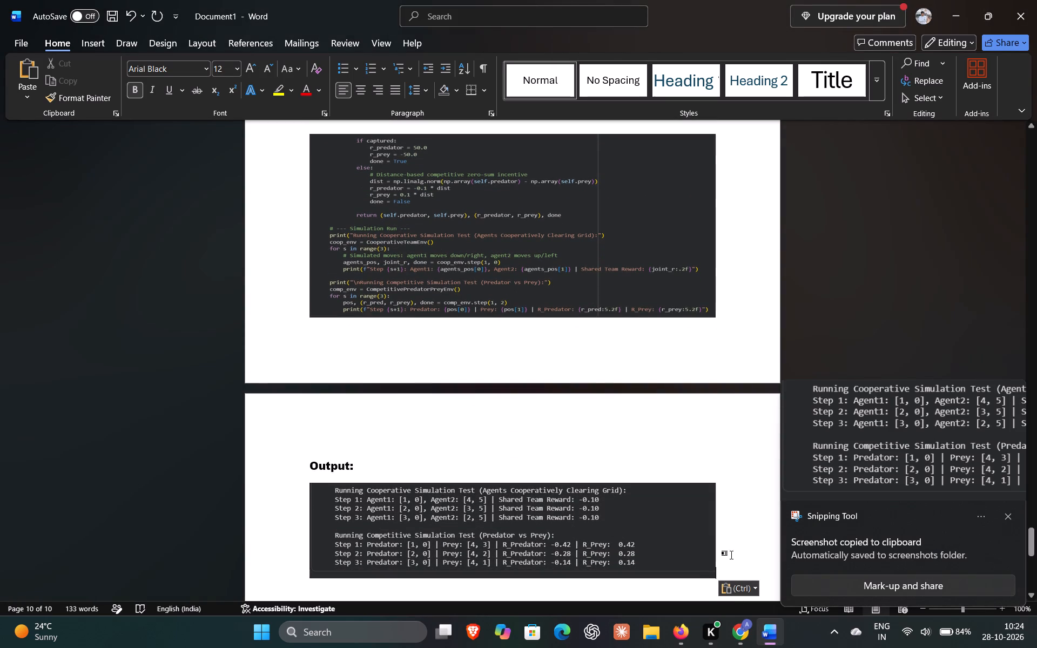
pyautogui.press('Return')
pyautogui.press('Return')
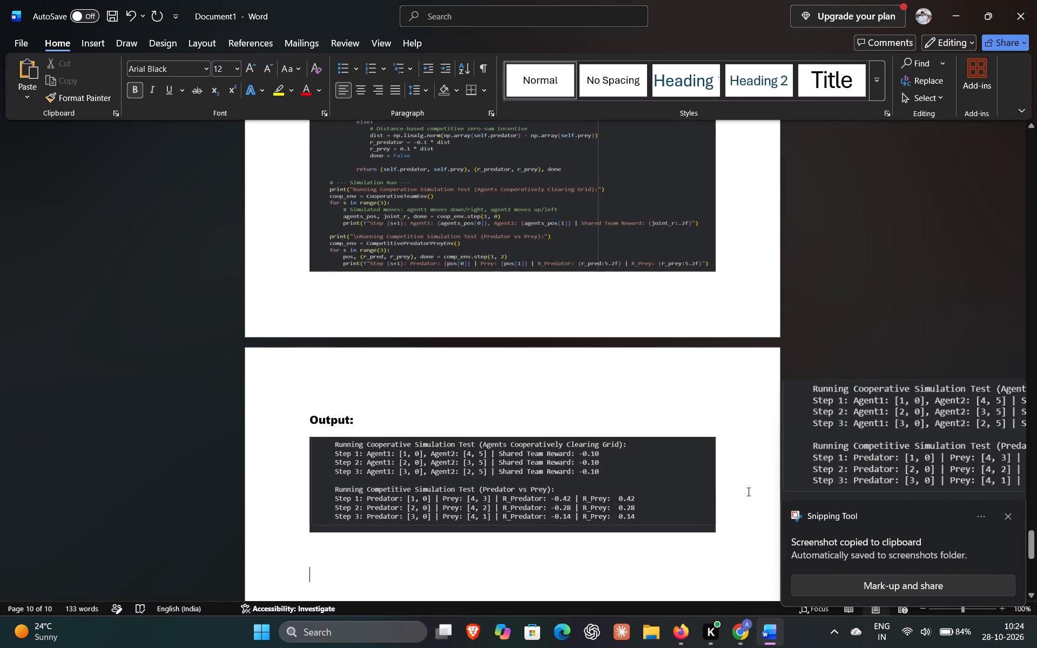
# Copy the heading "Traffic Control Simulation using Multi-Agent Systems" from the Colab notebook in Chrome and paste it below the Practical 21 output snip in Word.
pyautogui.click(727, 647)
pyautogui.scroll(-2, 381, 346)
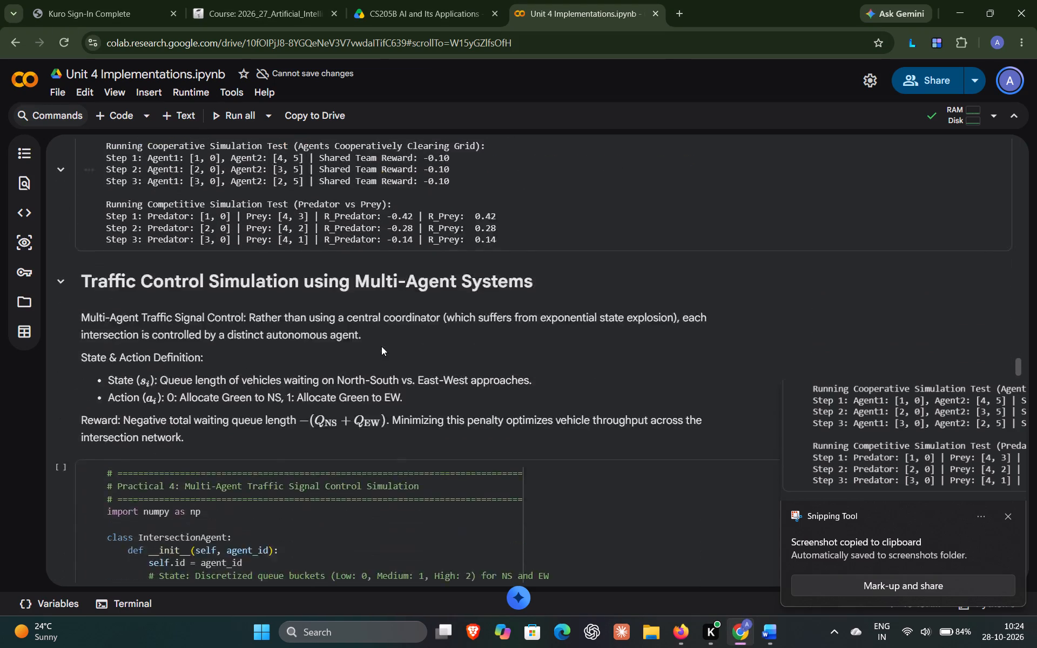
pyautogui.scroll(-3, 381, 346)
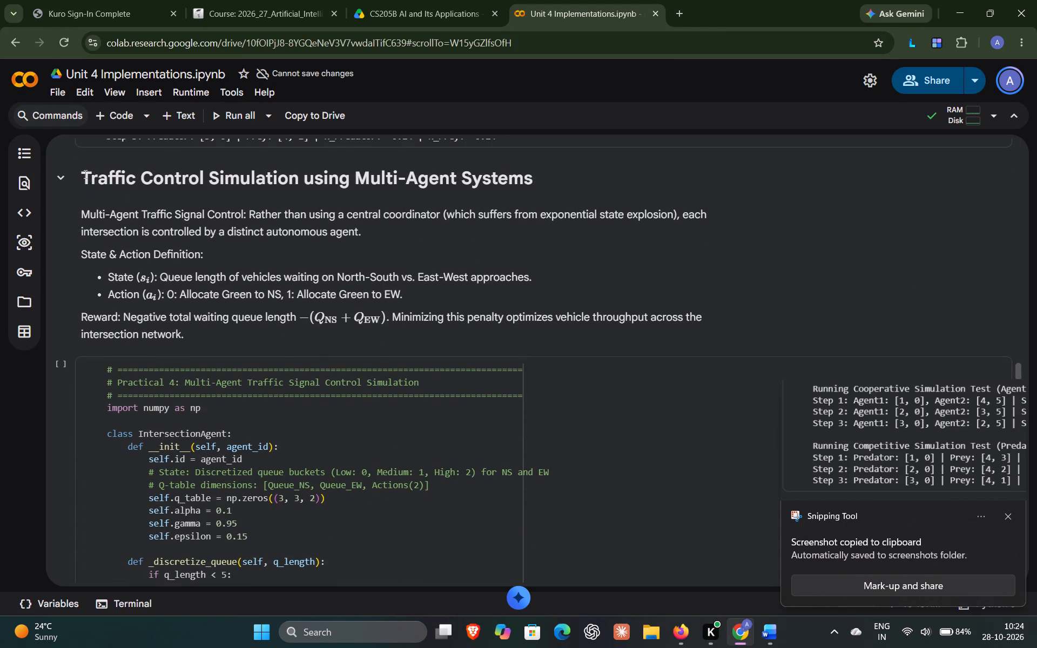
pyautogui.moveTo(83, 173); pyautogui.dragTo(445, 334)
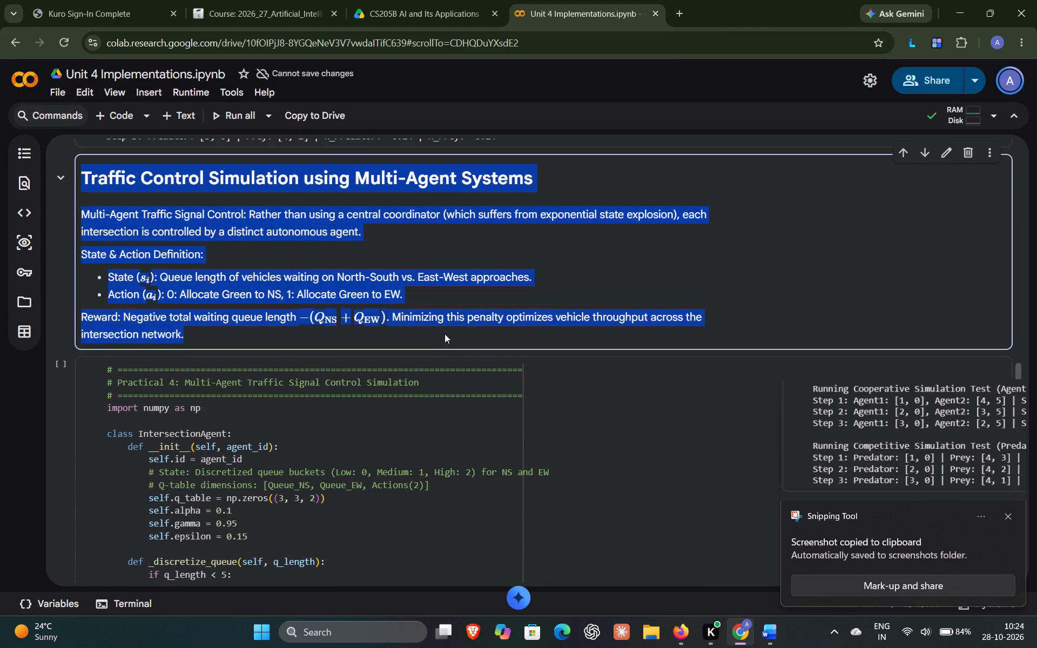
pyautogui.moveTo(445, 334); pyautogui.dragTo(540, 172)
pyautogui.hotkey('ctrl', 'c')
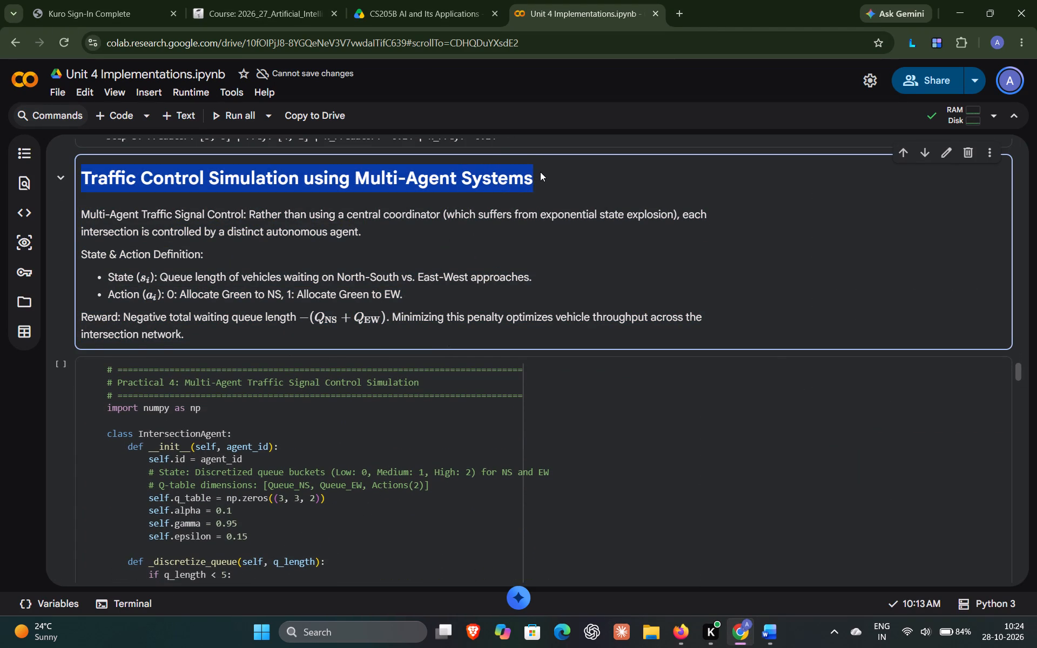
pyautogui.click(767, 620)
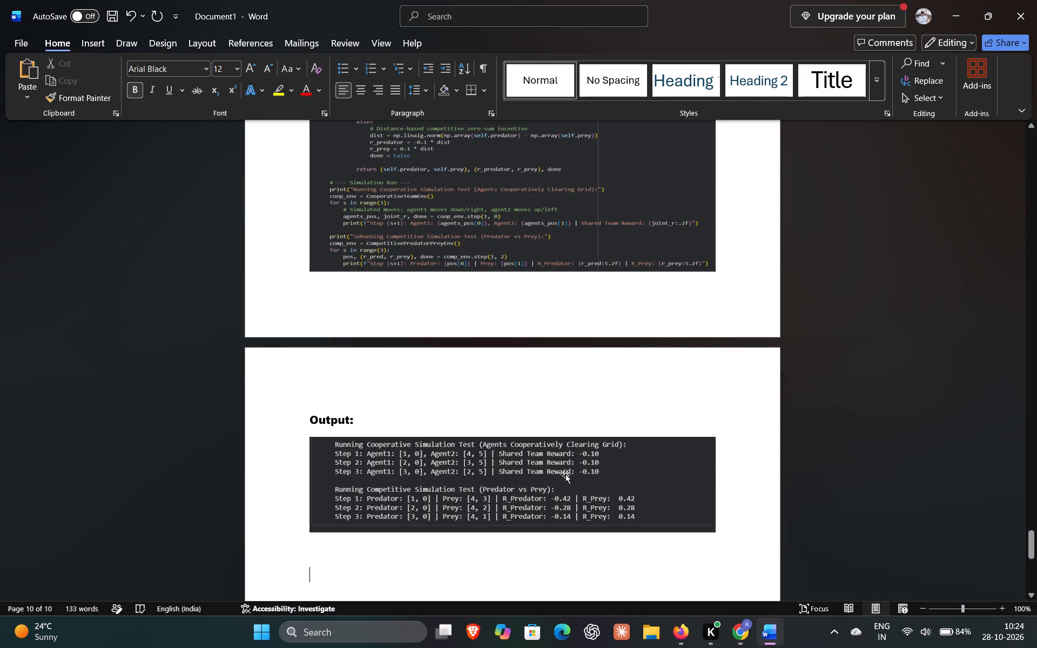
pyautogui.hotkey('ctrl', 'v')
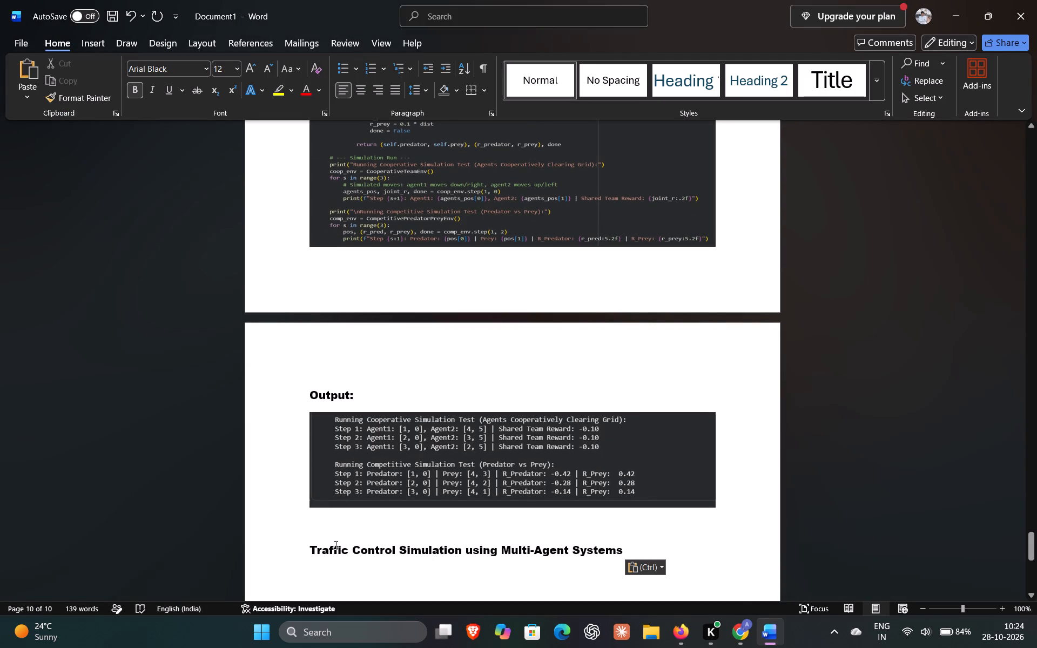
# Copy the prefix "Practical 21:" from the earlier multi-agent heading and paste it before the Traffic Control Simulation heading.
pyautogui.click(305, 544)
pyautogui.scroll(8, 405, 462)
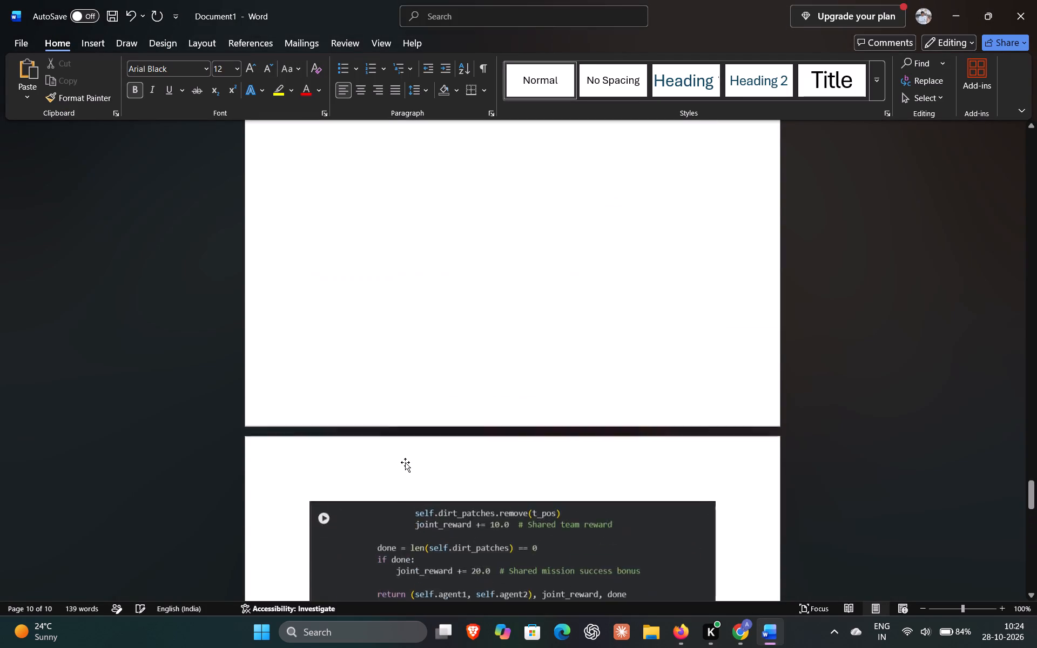
pyautogui.scroll(7, 405, 462)
pyautogui.scroll(-1, 405, 462)
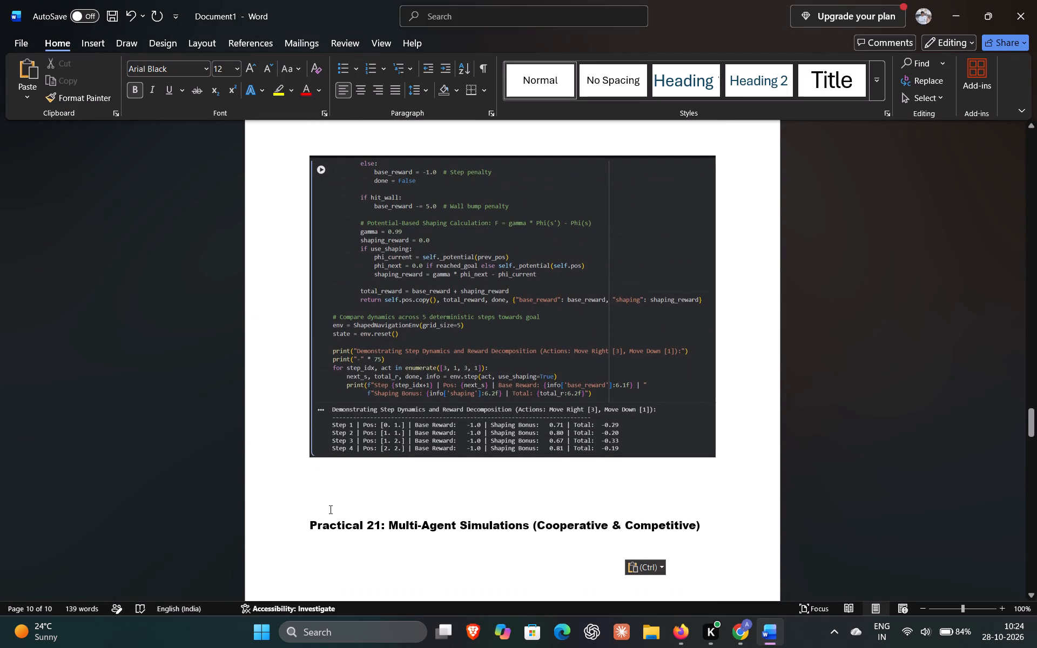
pyautogui.moveTo(308, 525); pyautogui.dragTo(387, 532)
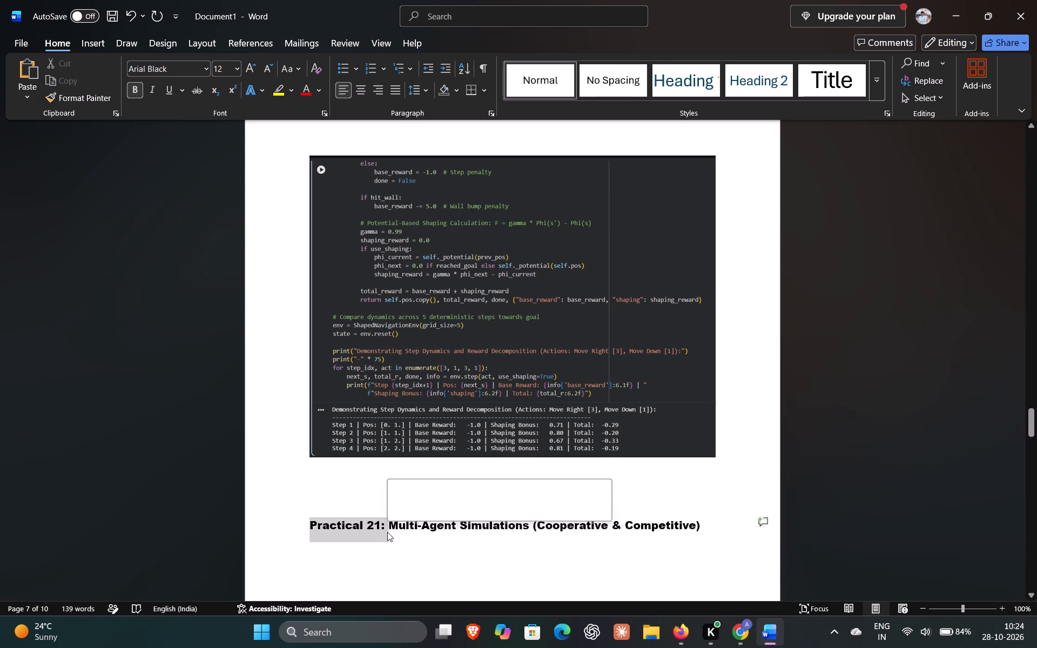
pyautogui.hotkey('ctrl', 'c')
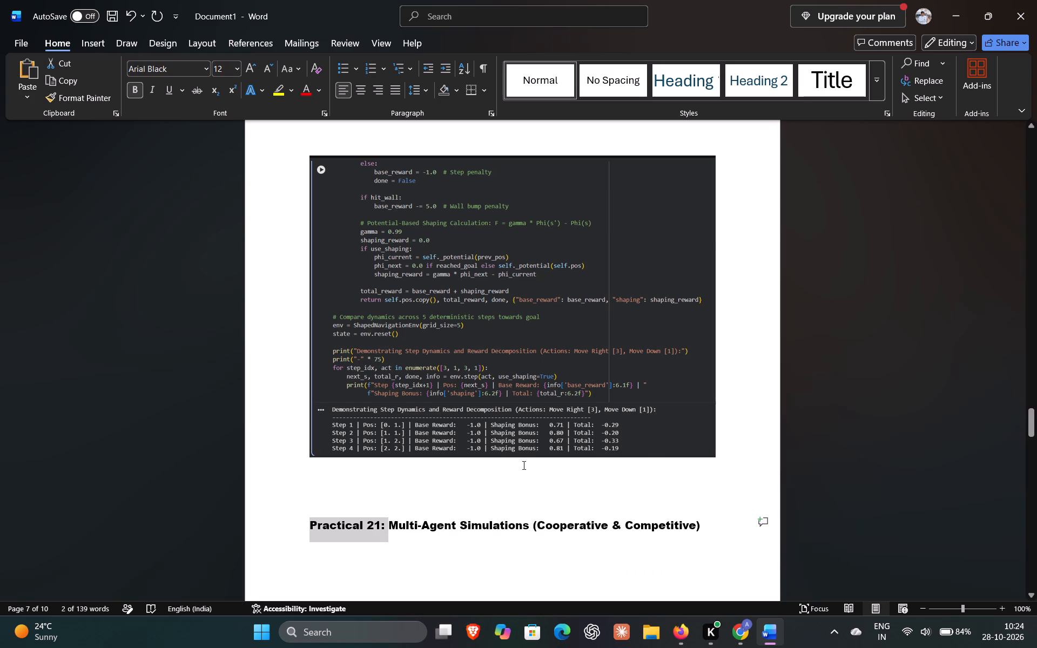
pyautogui.scroll(-14, 523, 465)
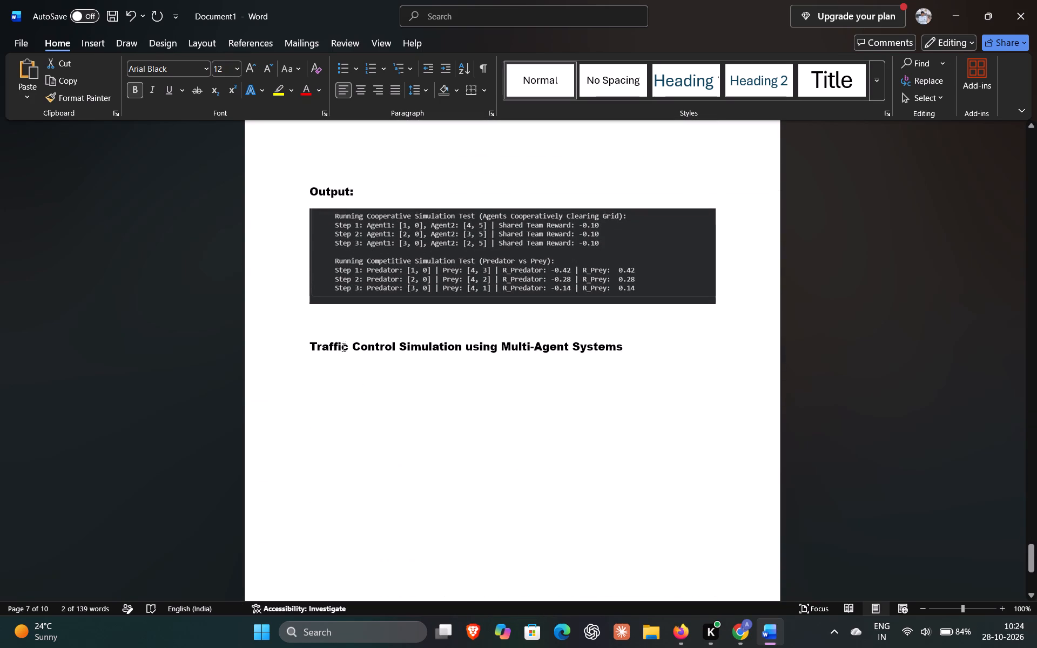
pyautogui.click(307, 340)
pyautogui.hotkey('ctrl', 'v')
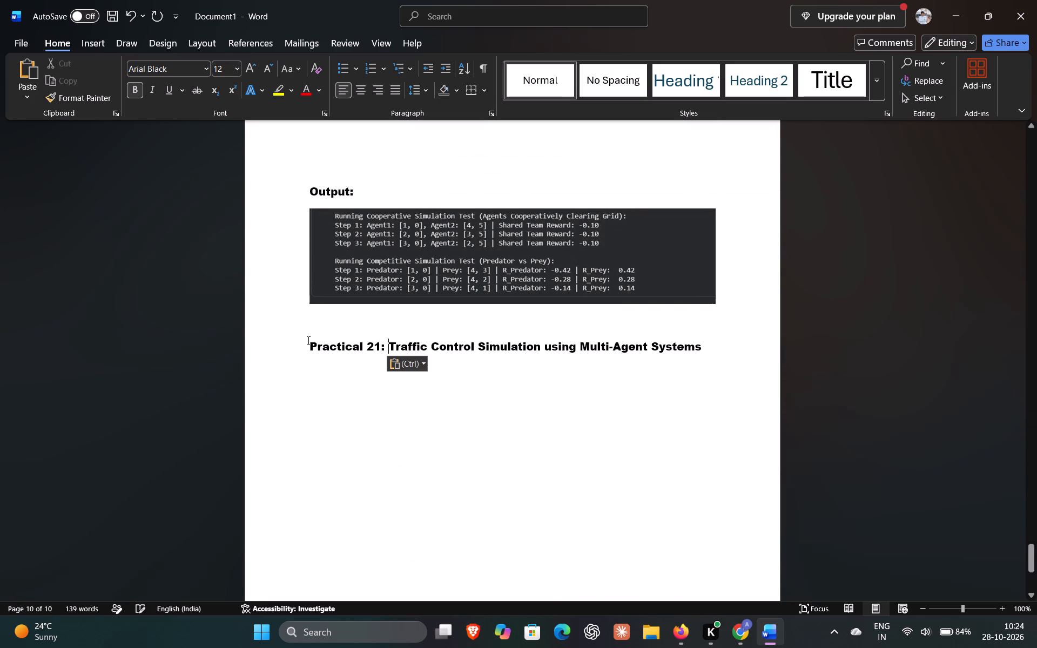
# Change the Traffic Control Simulation heading's practical number to 22 and add a new line below the heading.
pyautogui.click(381, 342)
pyautogui.press('BackSpace')
pyautogui.press('2')
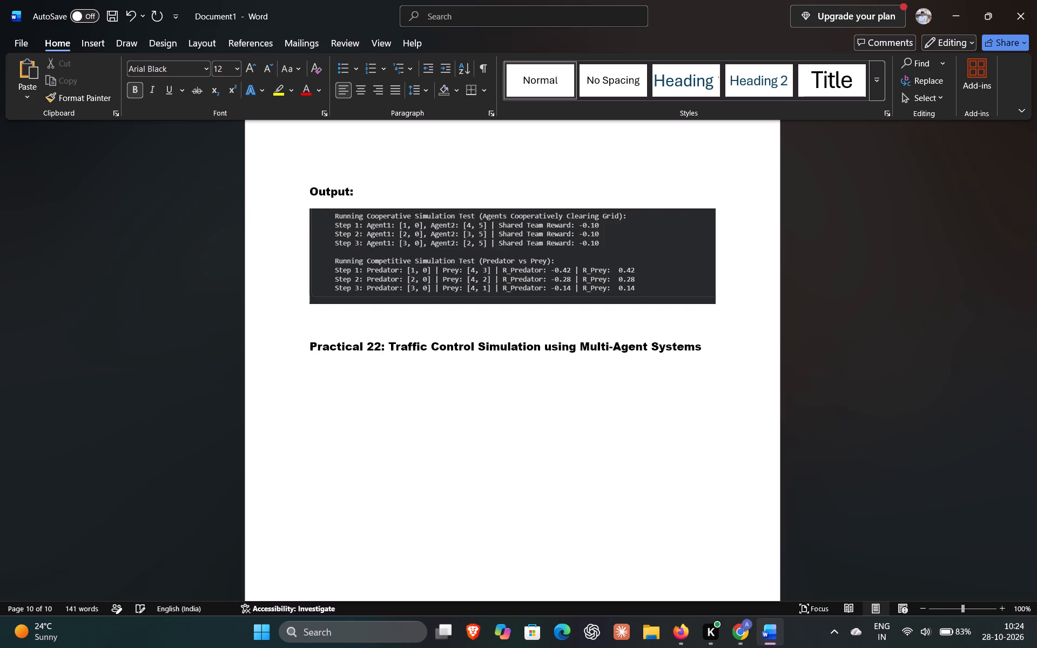
pyautogui.click(728, 346)
pyautogui.press('Return')
# In Chrome, snip the first part of the Practical 4 code, from "import numpy as np" through the end of the update method.
pyautogui.click(739, 640)
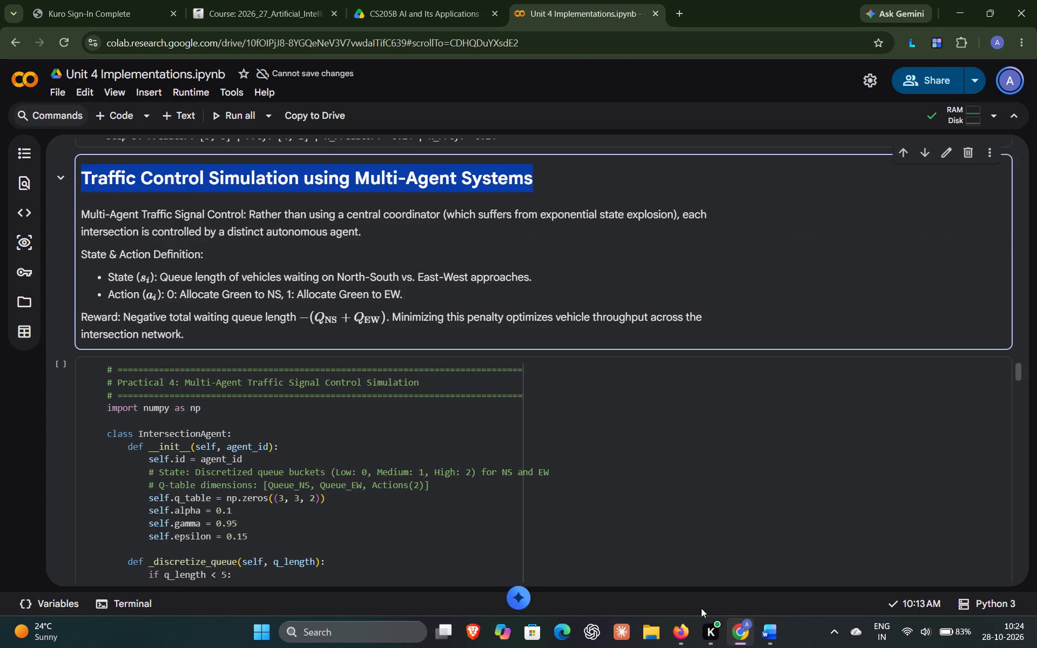
pyautogui.scroll(-6, 442, 414)
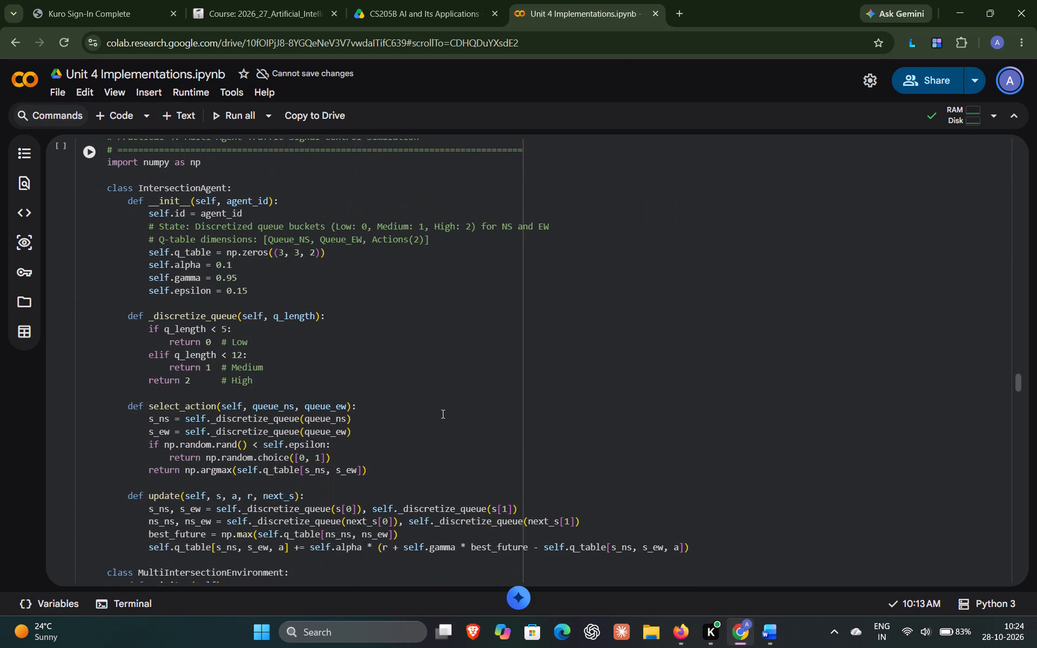
pyautogui.scroll(-1, 442, 414)
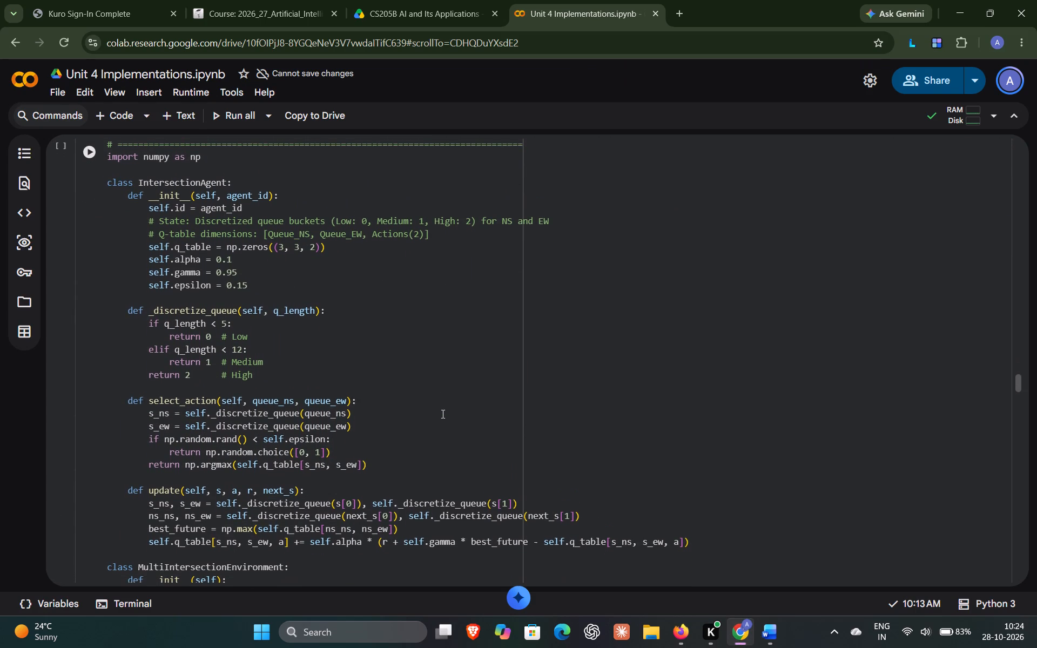
pyautogui.scroll(-1, 442, 414)
pyautogui.press('Print')
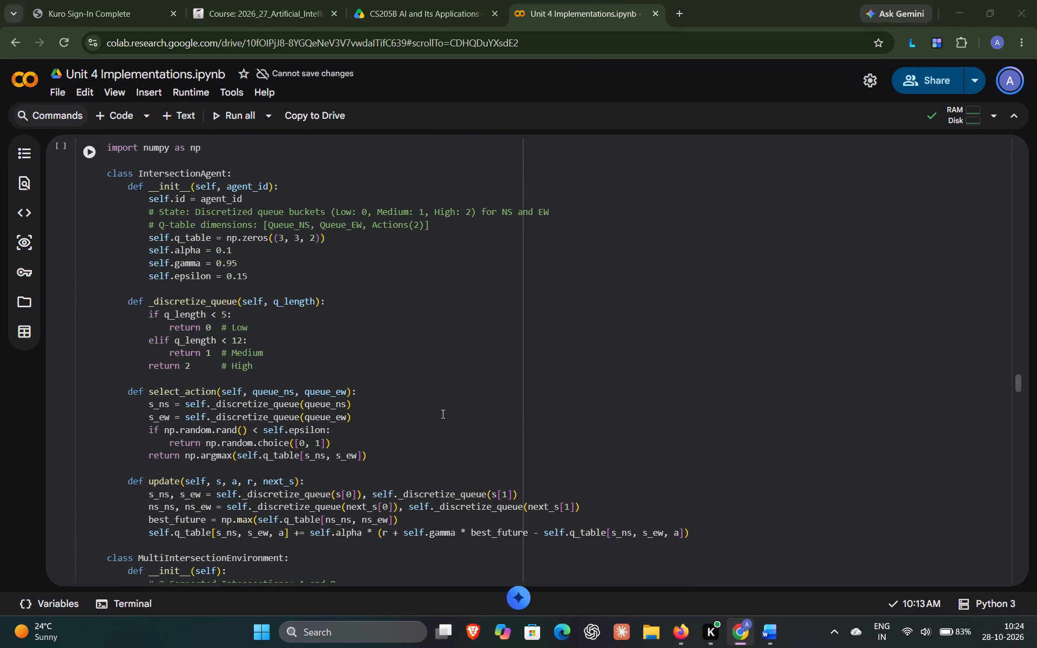
pyautogui.moveTo(66, 129); pyautogui.dragTo(515, 302)
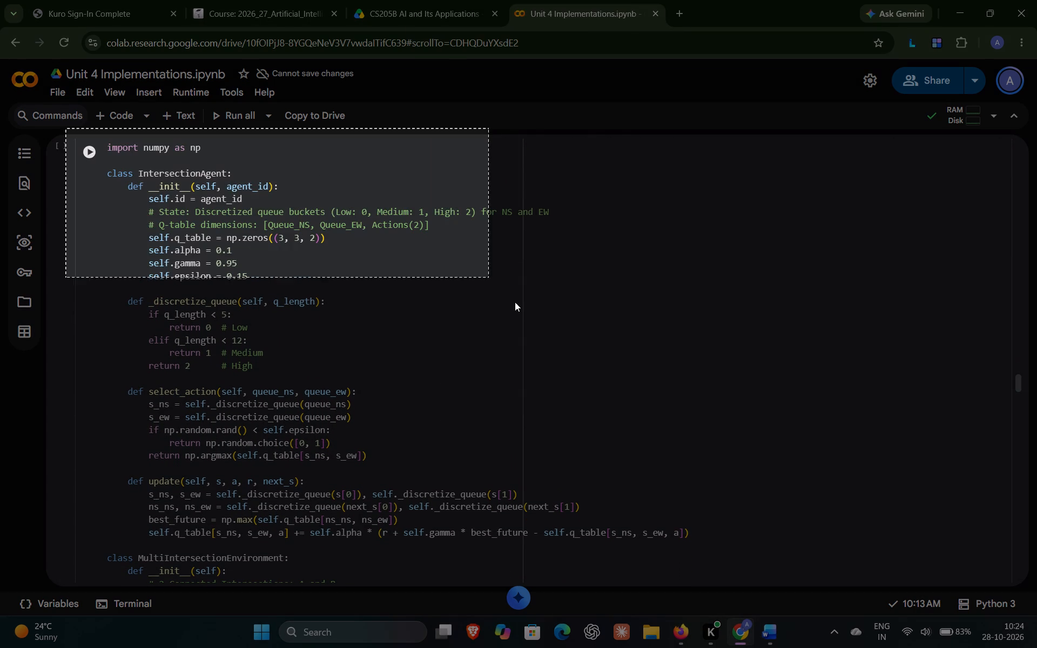
pyautogui.moveTo(515, 302); pyautogui.dragTo(689, 554)
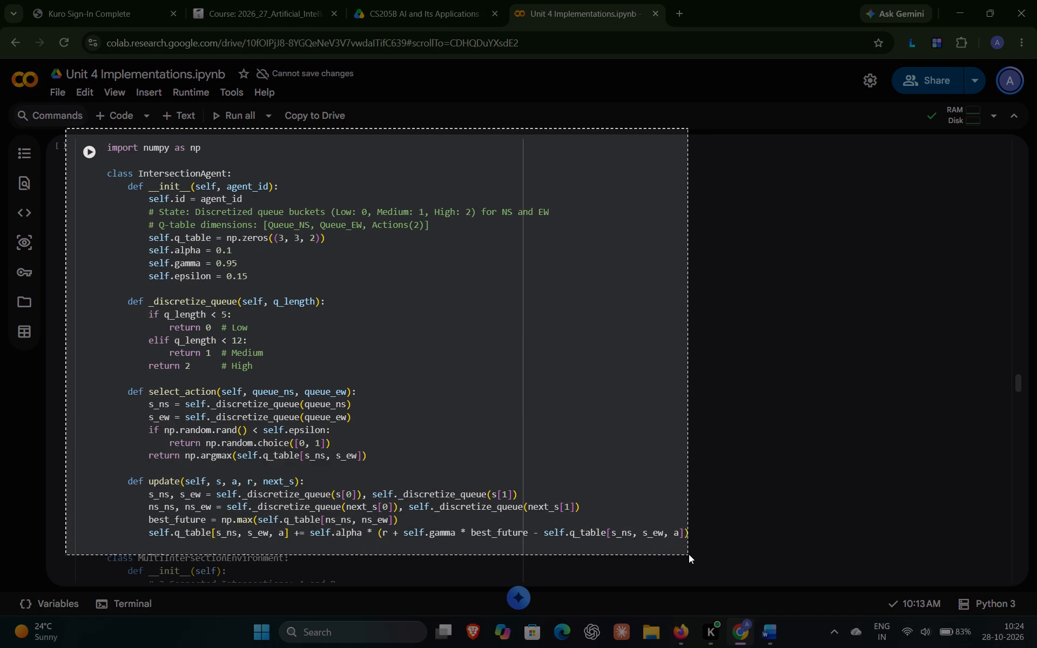
pyautogui.moveTo(689, 554); pyautogui.dragTo(700, 553)
# In Word, paste the code snip below the Practical 22 heading and stretch it taller.
pyautogui.click(771, 642)
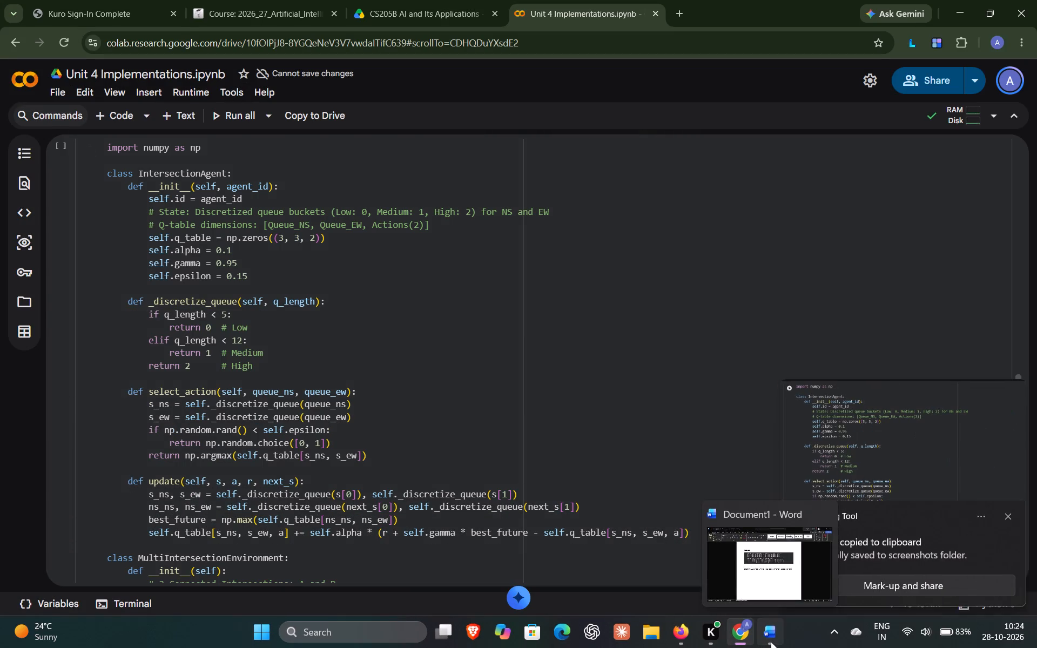
pyautogui.hotkey('ctrl', 'v')
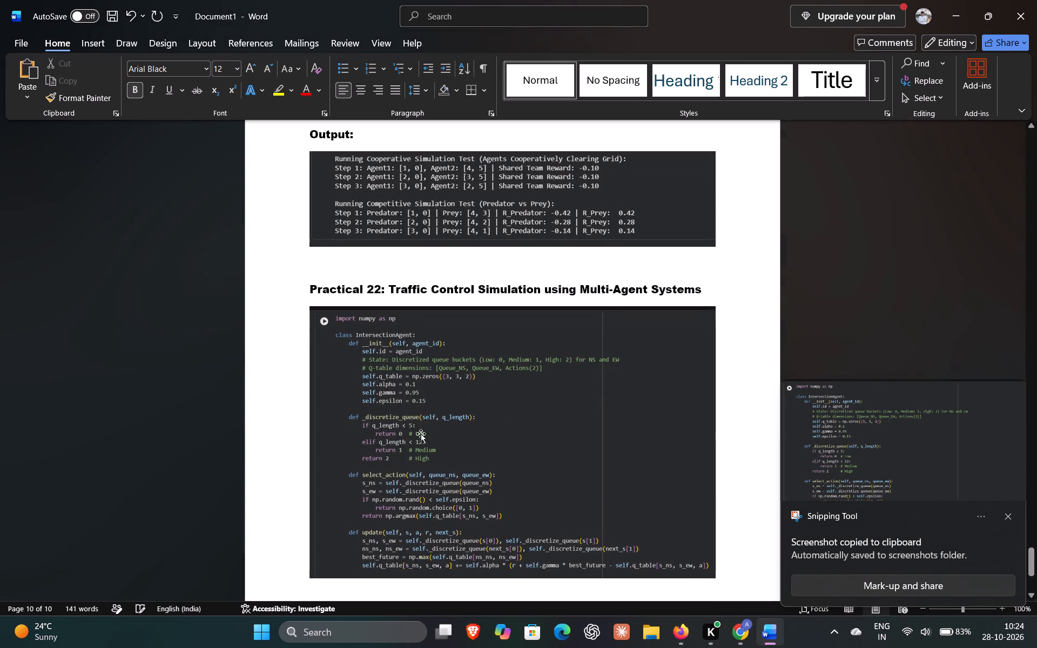
pyautogui.click(680, 568)
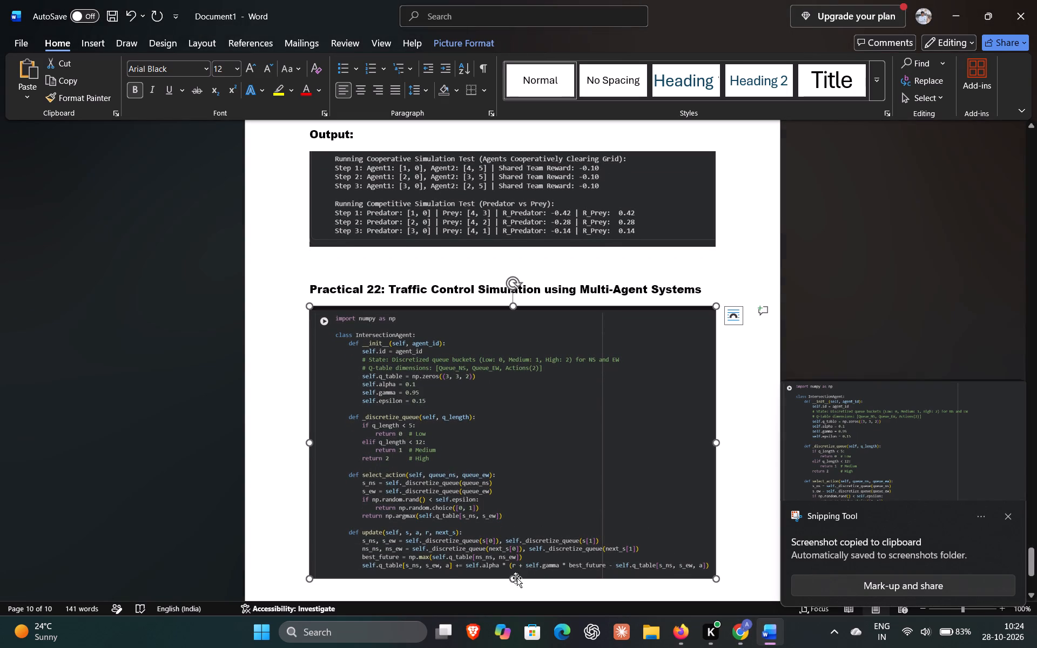
pyautogui.moveTo(513, 578); pyautogui.dragTo(514, 617)
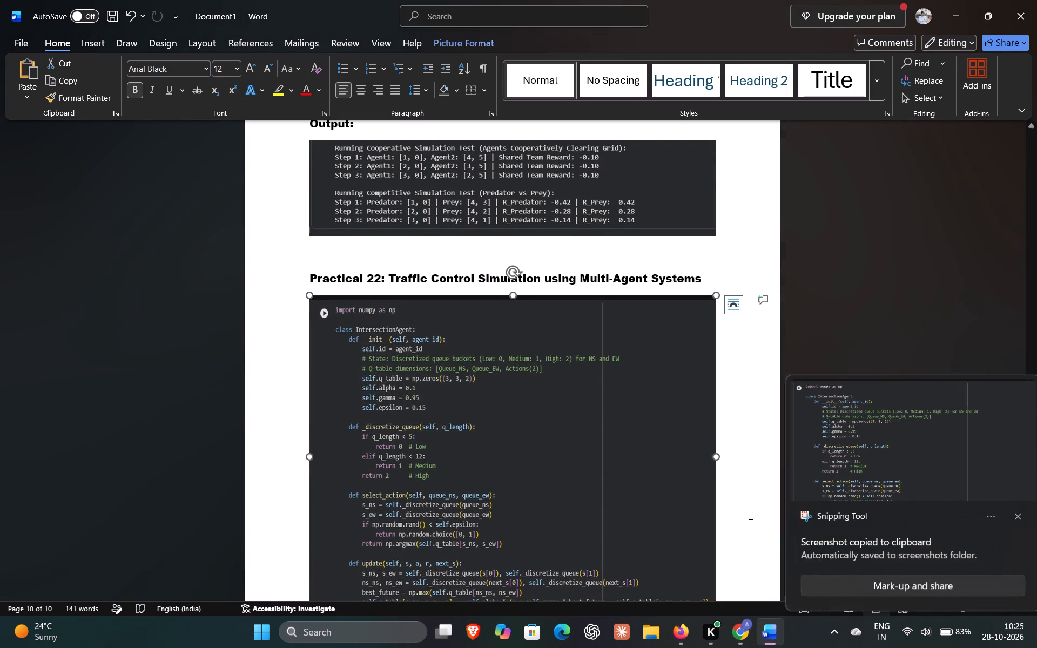
# Add three new lines after the Practical 22 code snip.
pyautogui.scroll(-5, 750, 523)
pyautogui.click(731, 371)
pyautogui.press('Return')
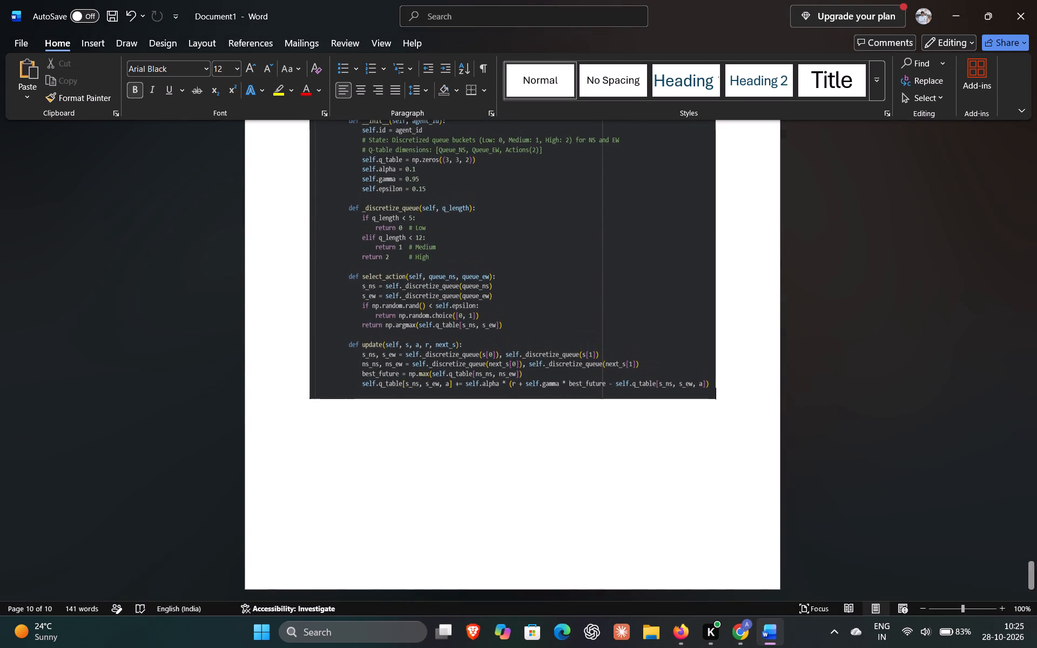
pyautogui.press('Return')
pyautogui.press('Return')
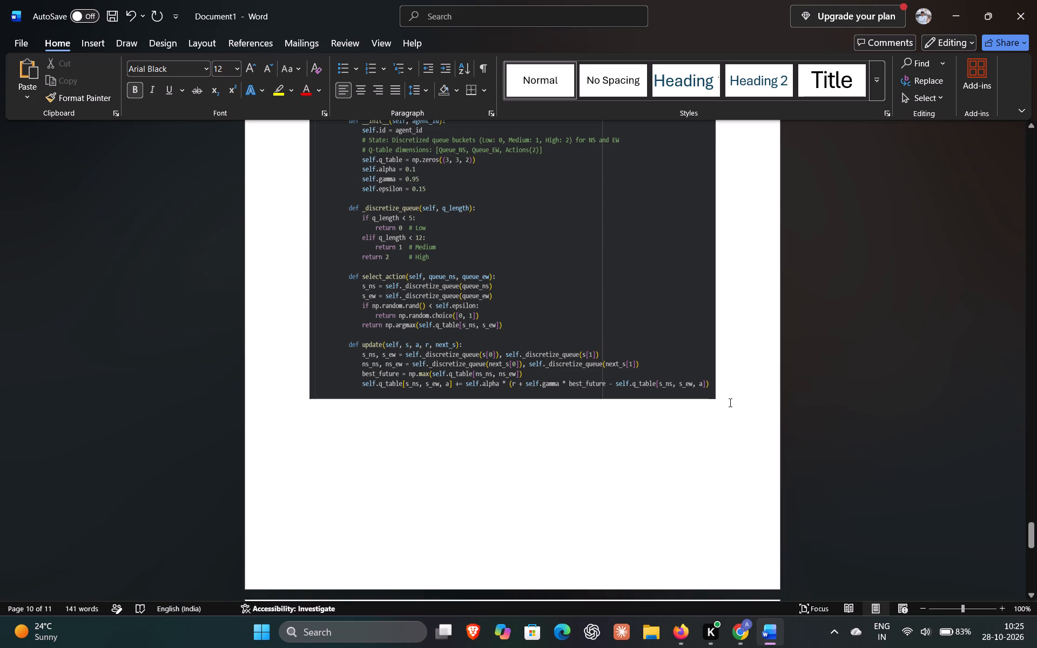
pyautogui.scroll(-4, 729, 404)
pyautogui.click(480, 380)
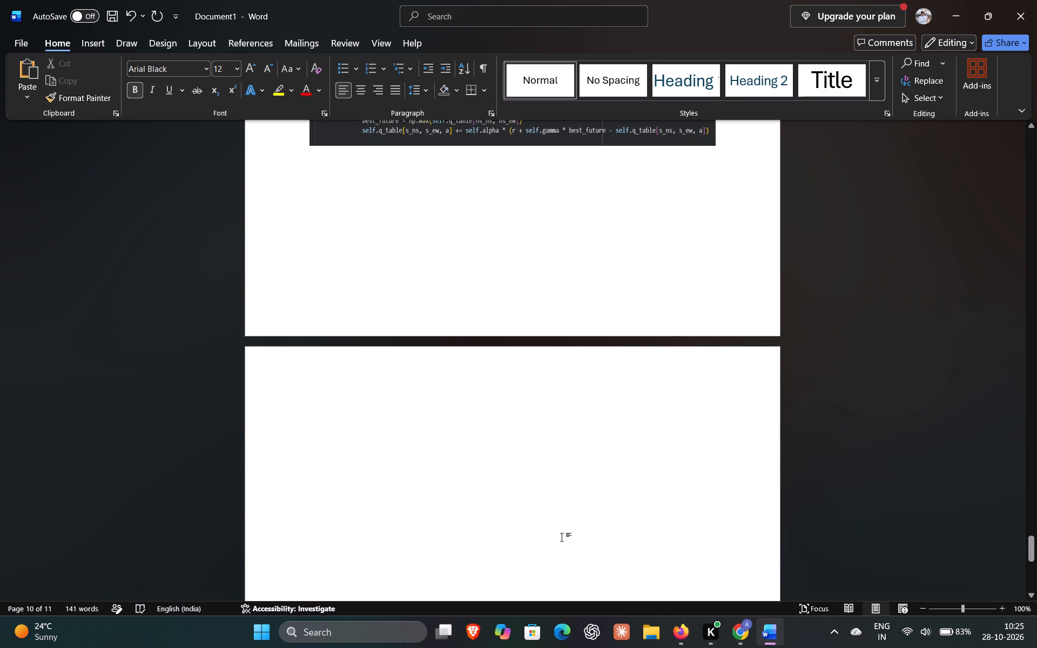
# In Chrome, copy the traffic signal control description, from "Multi-Agent Traffic Signal Control" through the Reward paragraph, leaving out the heading.
pyautogui.click(736, 624)
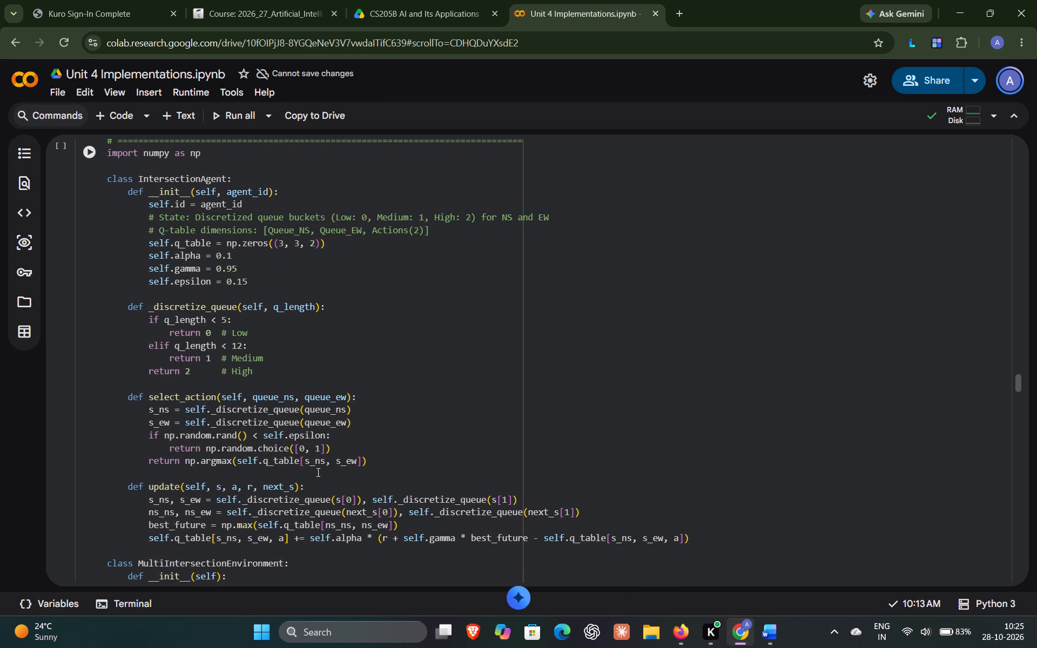
pyautogui.scroll(2, 317, 472)
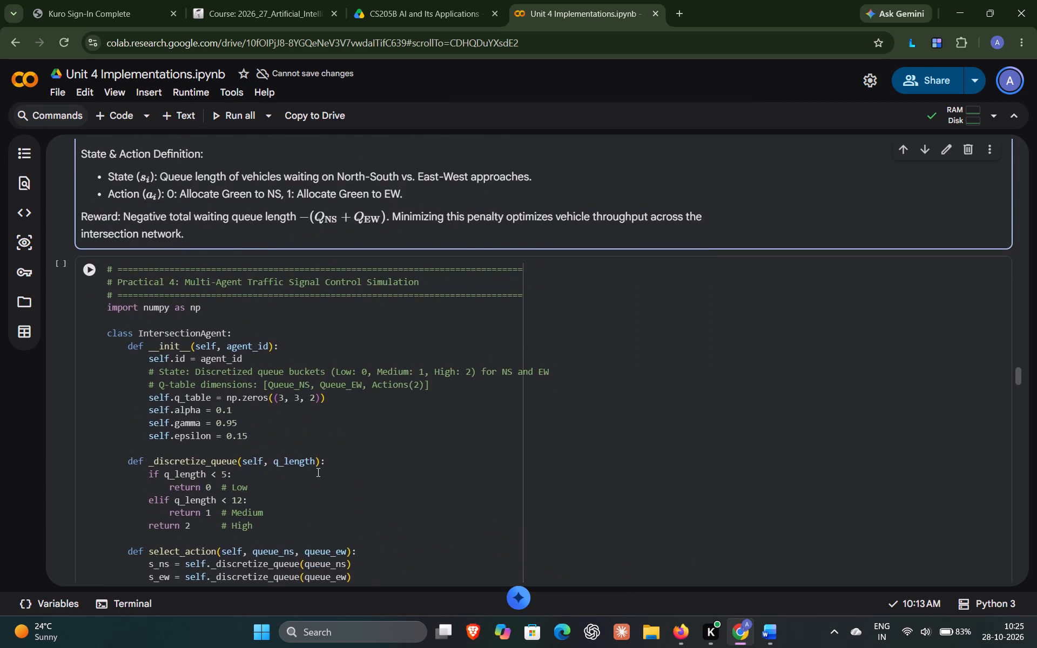
pyautogui.scroll(2, 317, 472)
pyautogui.scroll(-9, 317, 472)
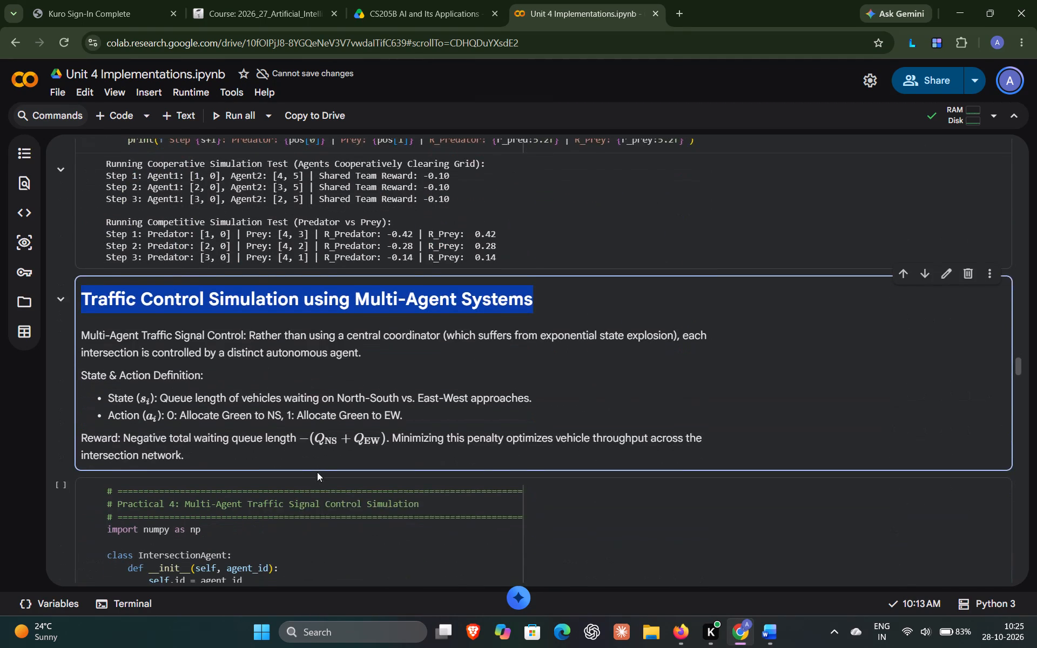
pyautogui.scroll(-2, 317, 472)
pyautogui.click(464, 340)
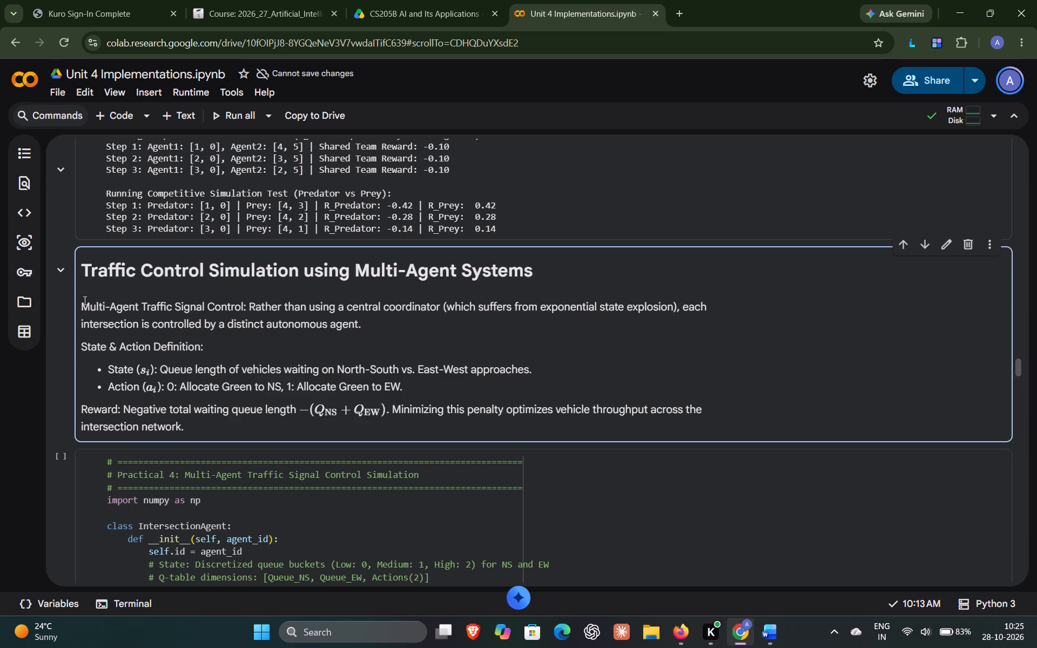
pyautogui.moveTo(77, 300); pyautogui.dragTo(248, 424)
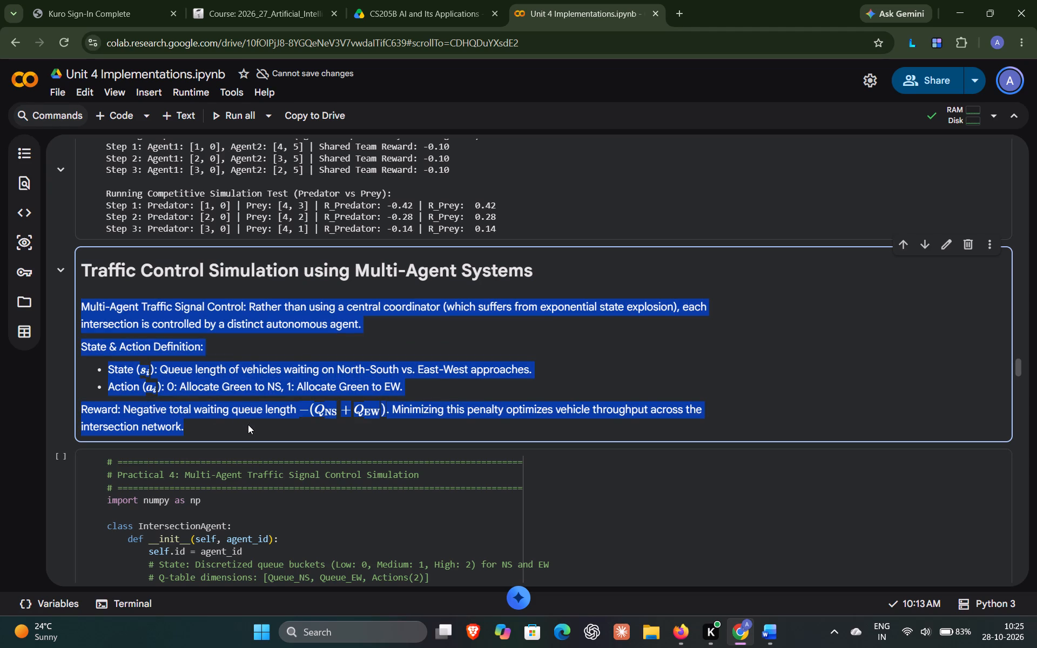
pyautogui.hotkey('ctrl', 'c')
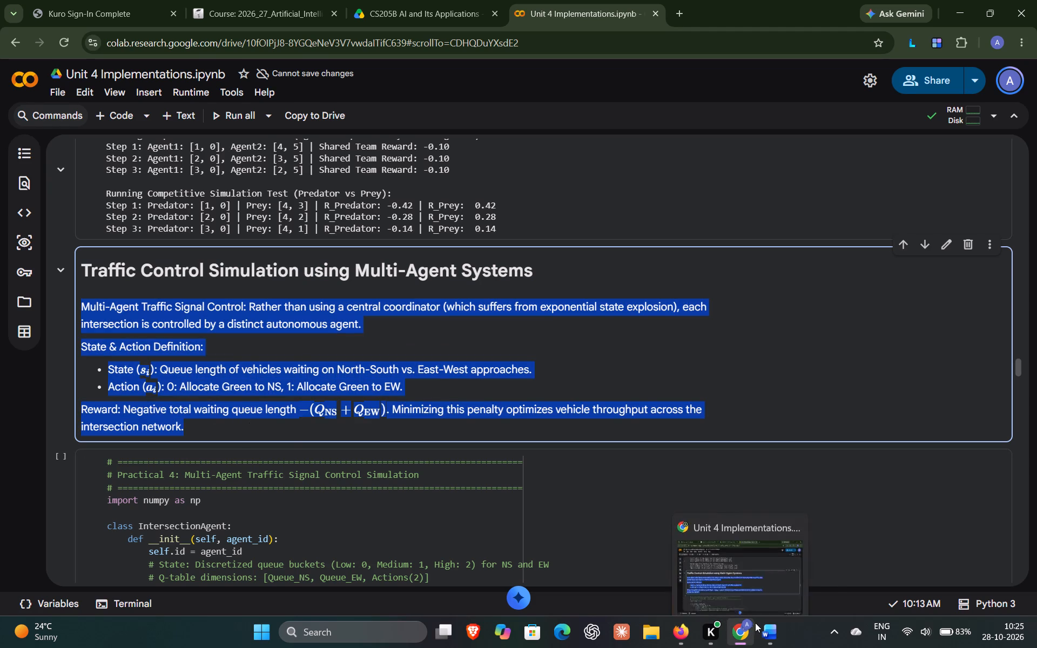
# In Word, paste the copied traffic signal control description on a new line below the Practical 22 heading.
pyautogui.click(759, 625)
pyautogui.scroll(8, 488, 382)
pyautogui.scroll(-1, 488, 382)
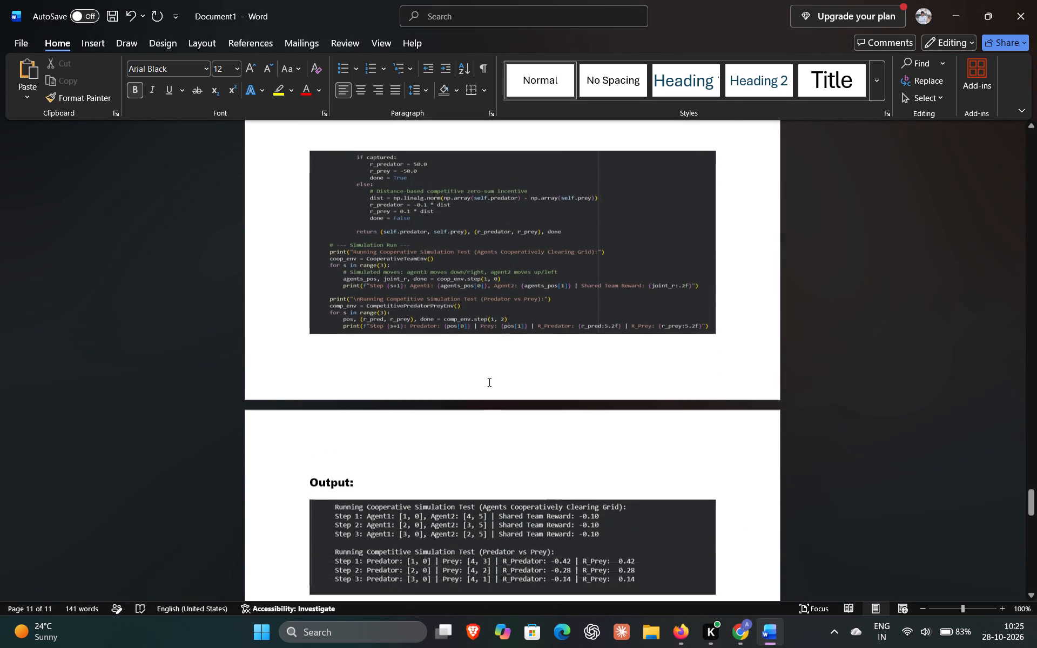
pyautogui.scroll(-2, 488, 382)
pyautogui.click(708, 325)
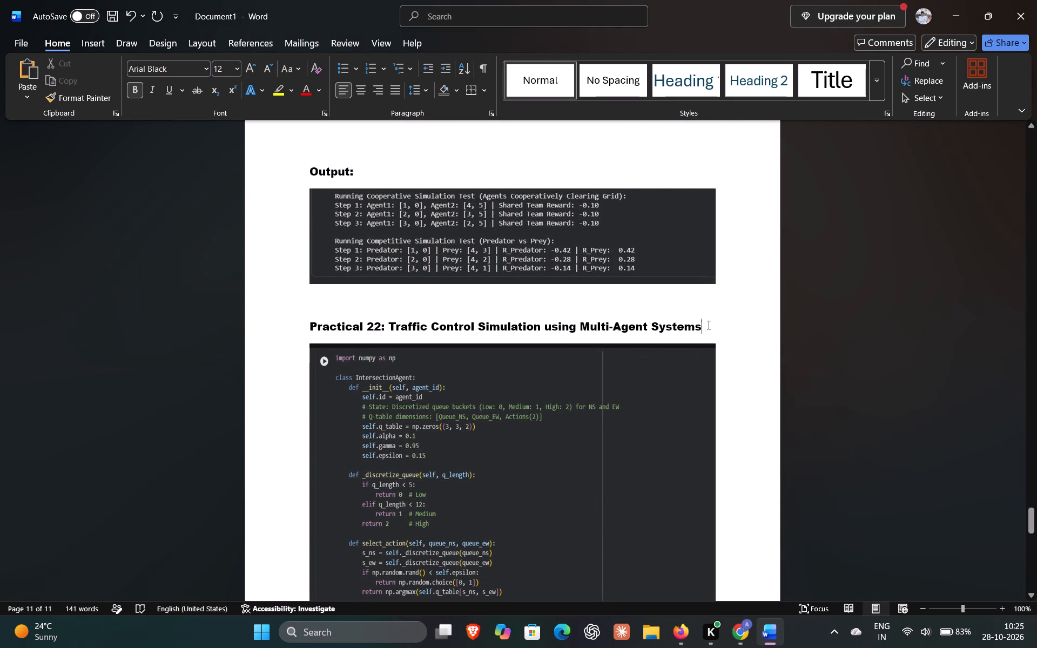
pyautogui.press('Return')
pyautogui.hotkey('ctrl', 'v')
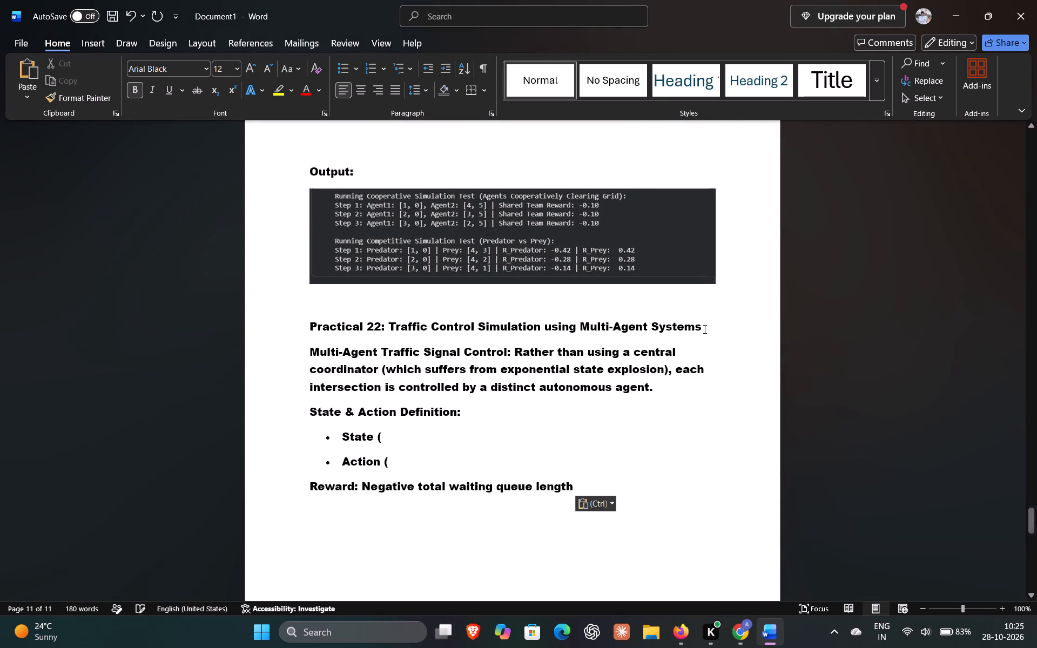
# Remove the bold from the pasted Practical 22 description and set its font to Arial.
pyautogui.scroll(-5, 667, 369)
pyautogui.scroll(4, 667, 369)
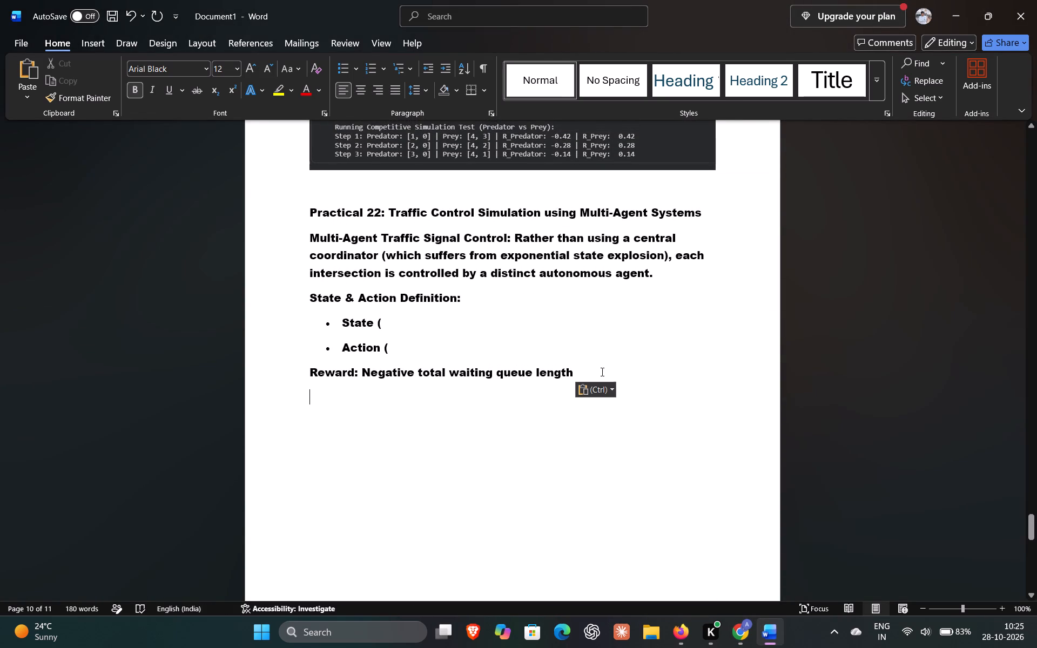
pyautogui.moveTo(583, 371); pyautogui.dragTo(313, 240)
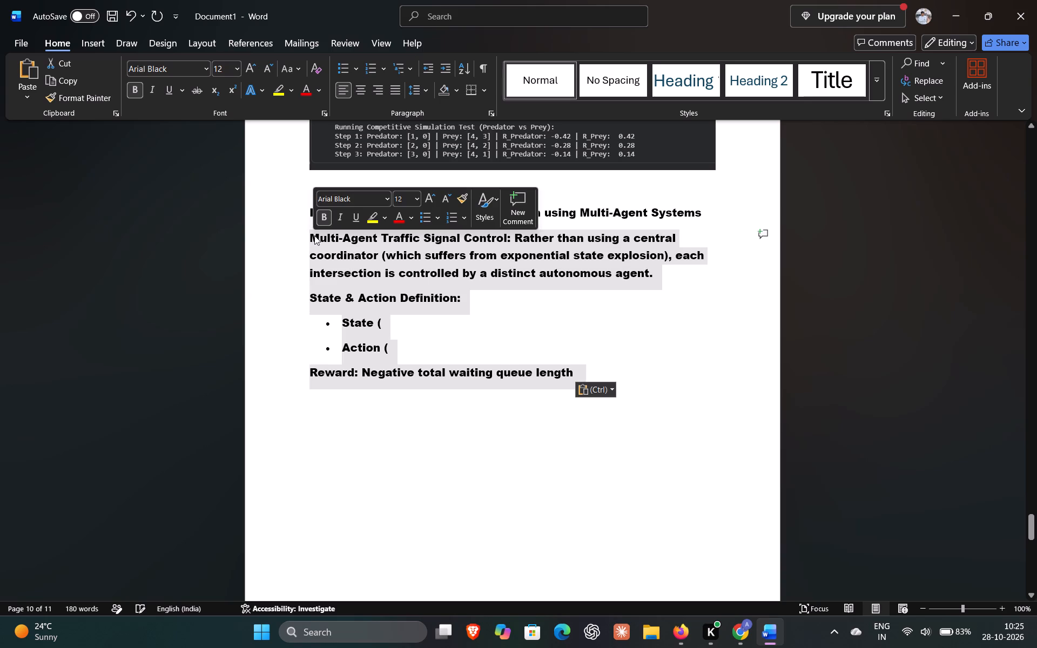
pyautogui.click(324, 214)
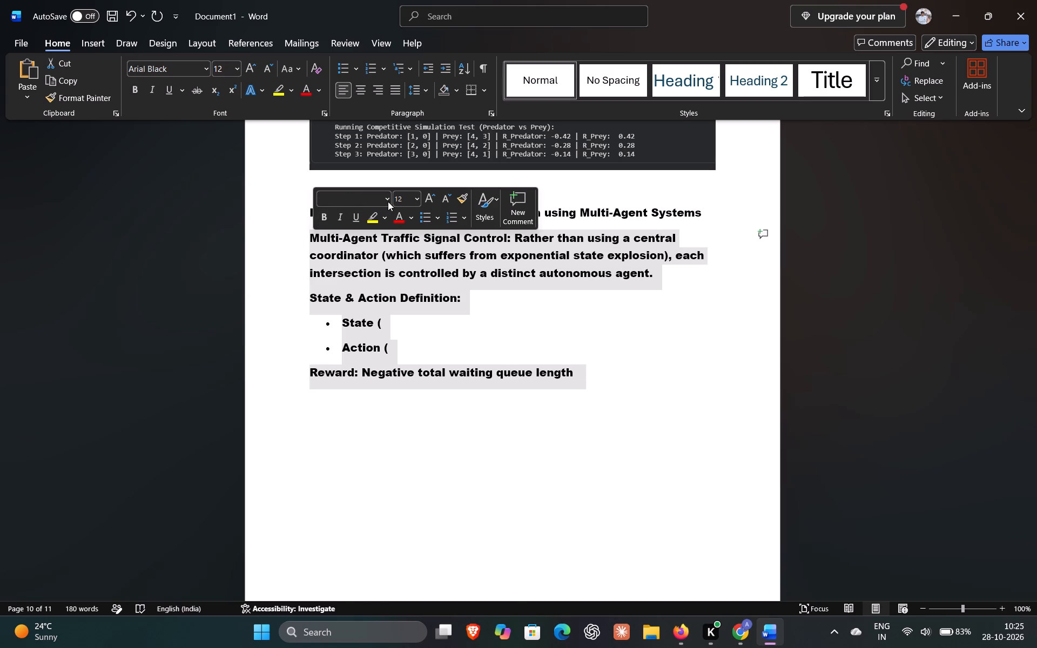
pyautogui.click(388, 201)
pyautogui.click(351, 291)
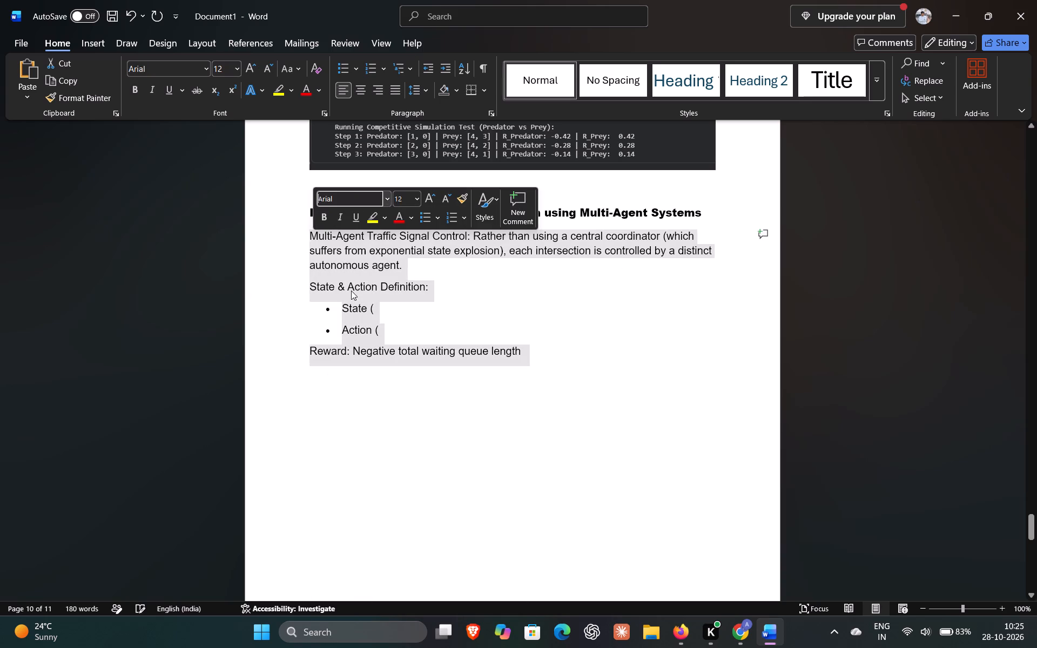
pyautogui.click(452, 297)
# Reduce the height of the first Practical 22 code snip and add a new line after it.
pyautogui.scroll(-3, 555, 330)
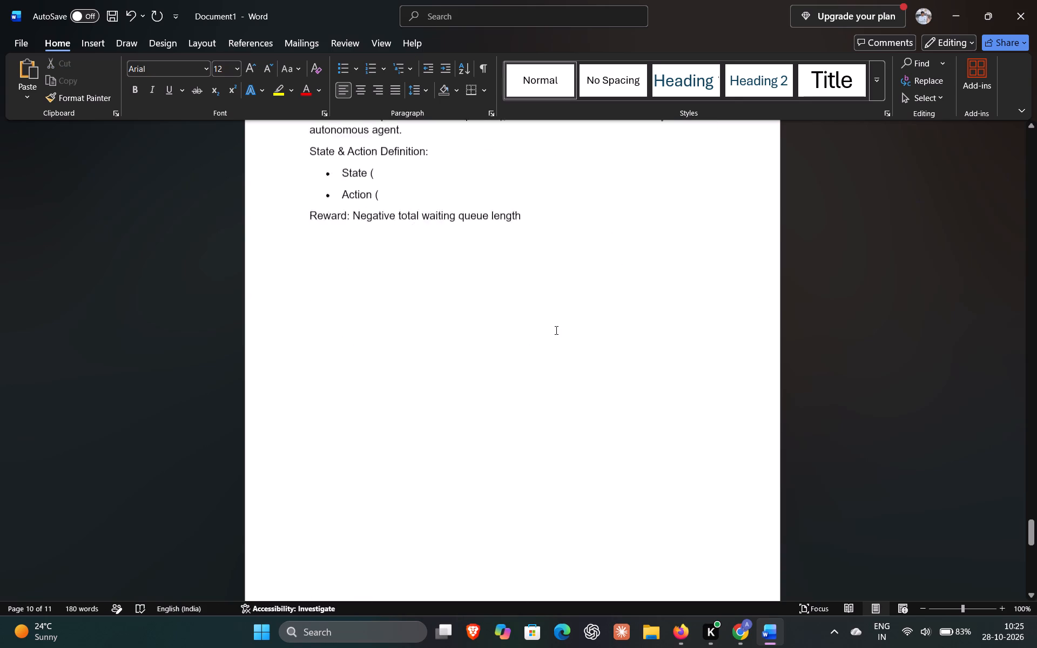
pyautogui.scroll(-2, 555, 330)
pyautogui.click(534, 417)
pyautogui.scroll(-6, 534, 417)
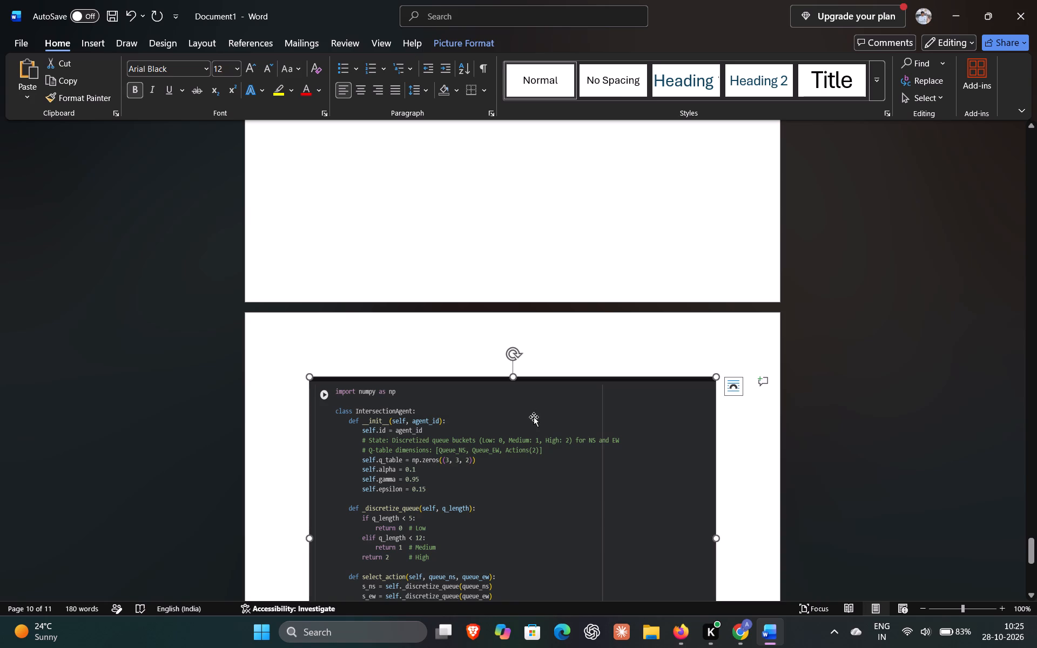
pyautogui.scroll(-5, 603, 316)
pyautogui.scroll(2, 603, 316)
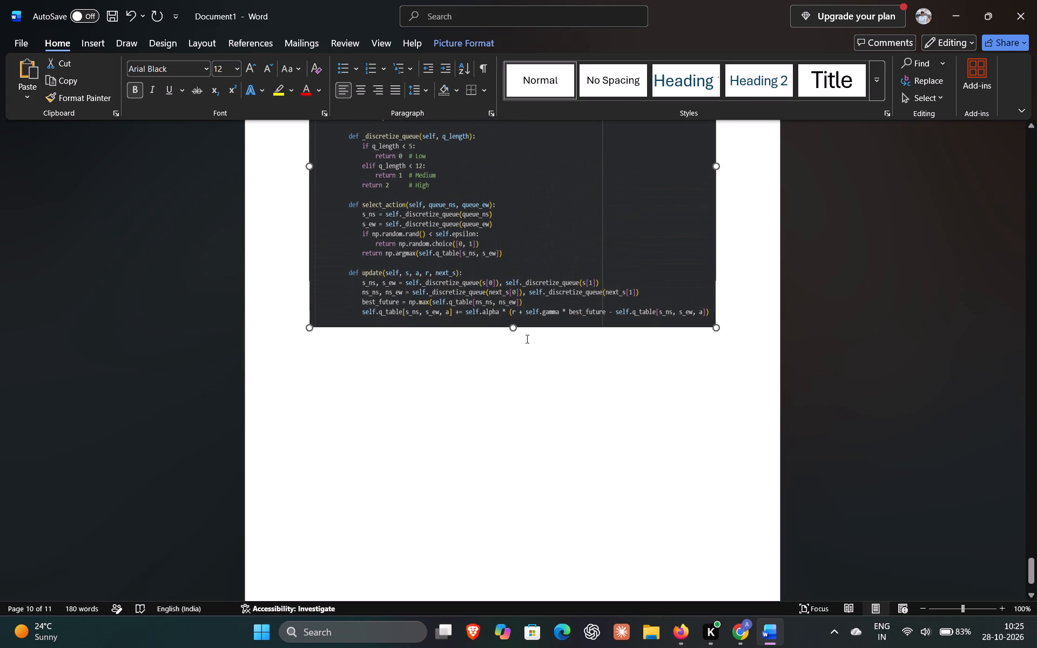
pyautogui.click(526, 339)
pyautogui.moveTo(511, 325); pyautogui.dragTo(511, 294)
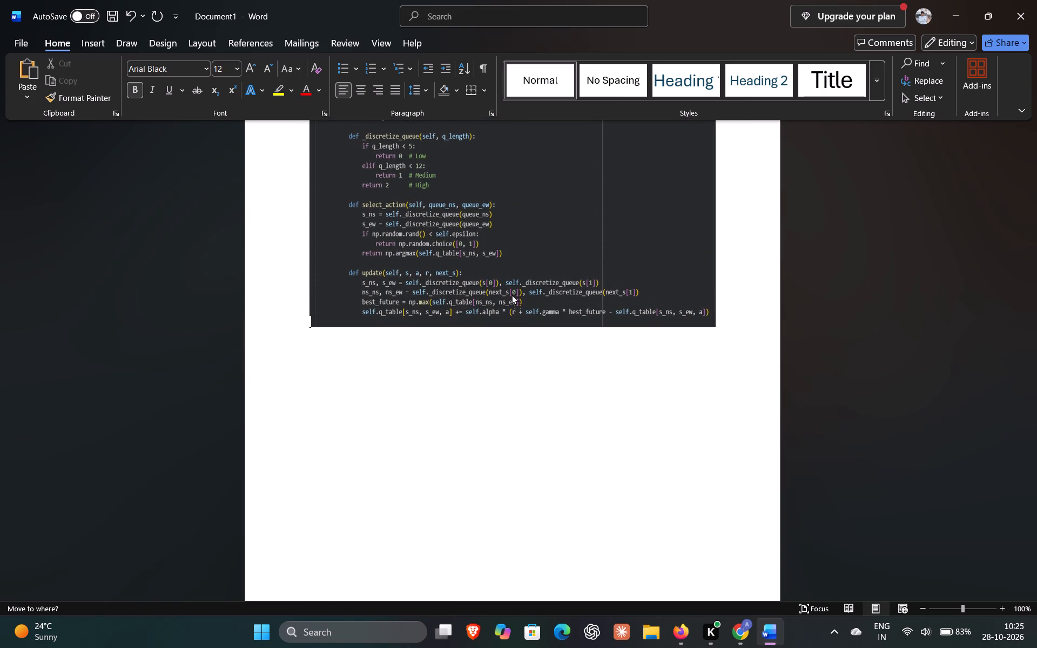
pyautogui.moveTo(511, 294); pyautogui.dragTo(512, 293)
pyautogui.moveTo(512, 324); pyautogui.dragTo(511, 281)
pyautogui.scroll(3, 512, 304)
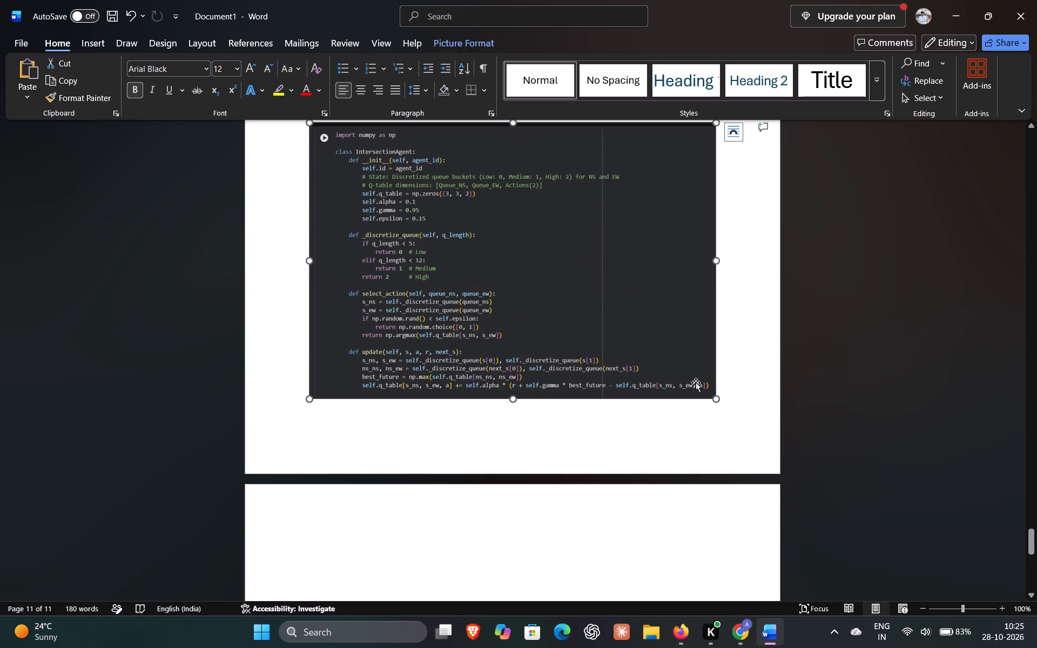
pyautogui.click(730, 389)
pyautogui.press('Return')
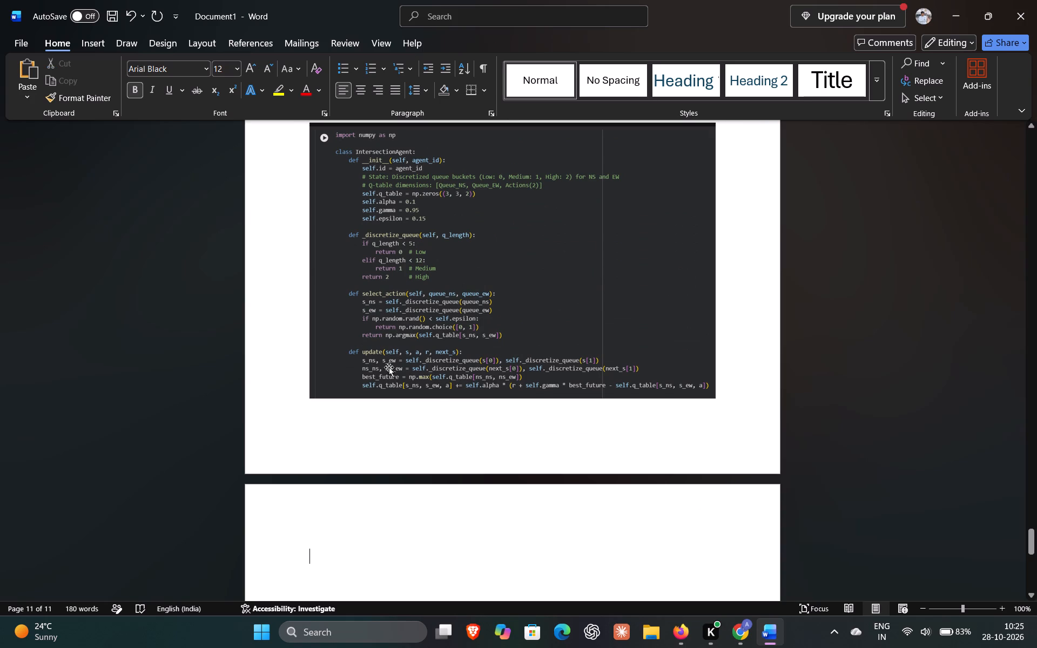
# In Chrome, snip the next part of the Practical 4 code, from "class MultiIntersectionEnvironment" through the rewards[node] line.
pyautogui.click(739, 635)
pyautogui.scroll(-2, 593, 496)
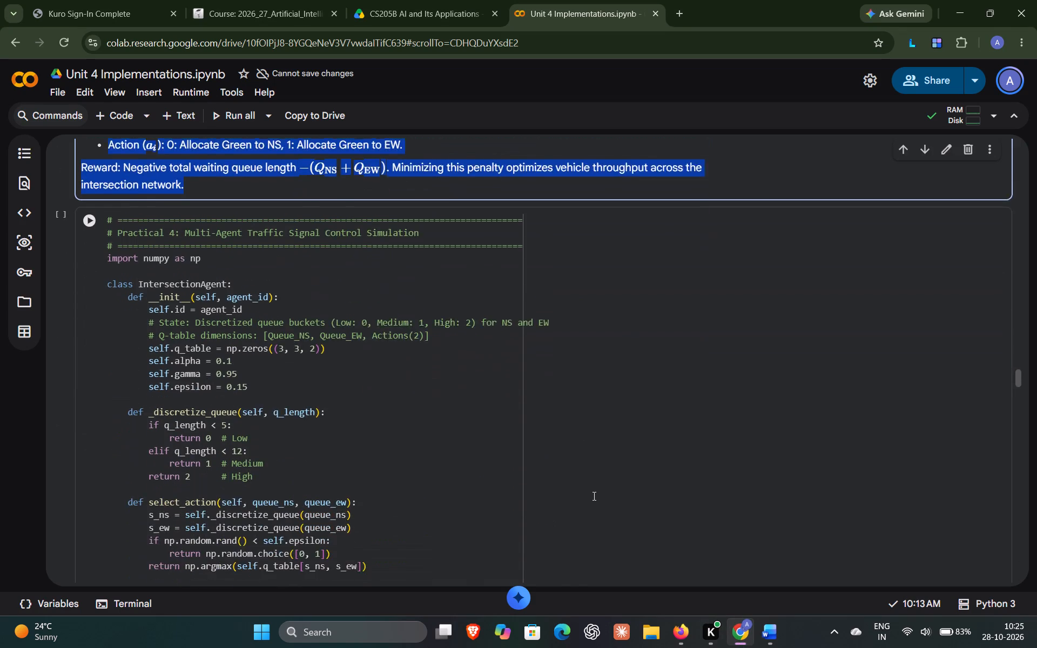
pyautogui.scroll(-7, 593, 496)
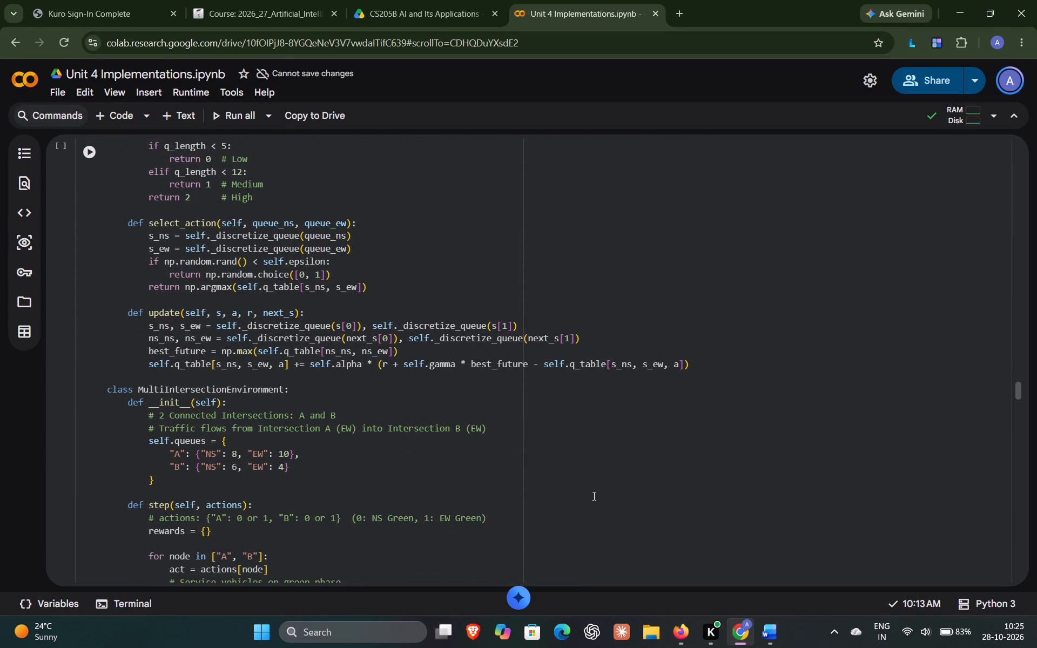
pyautogui.scroll(-2, 481, 453)
pyautogui.scroll(-1, 438, 428)
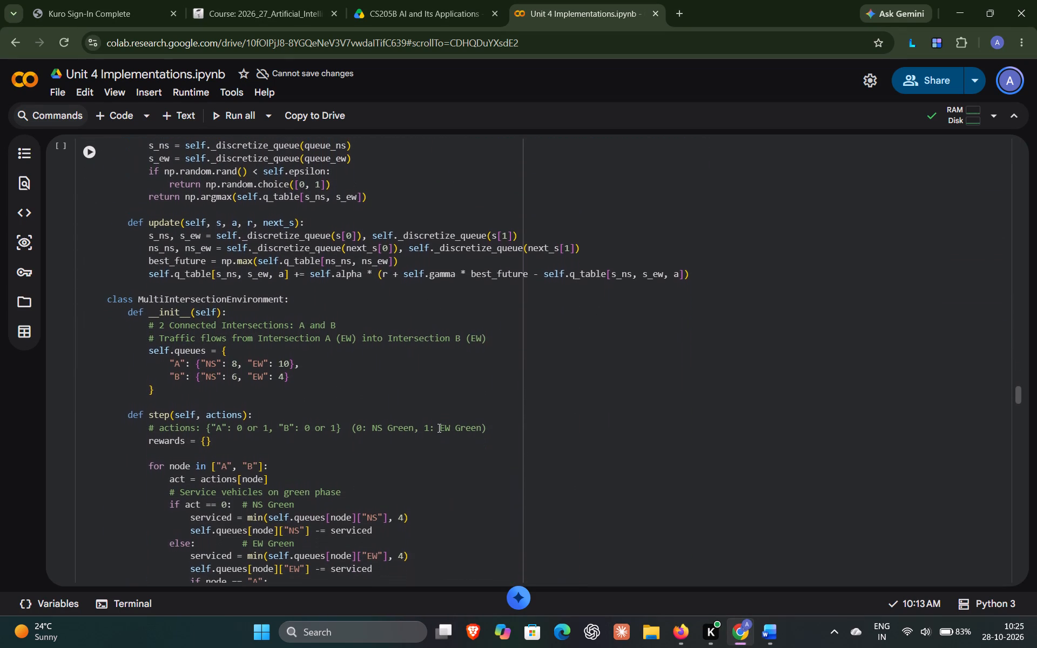
pyautogui.scroll(-3, 438, 428)
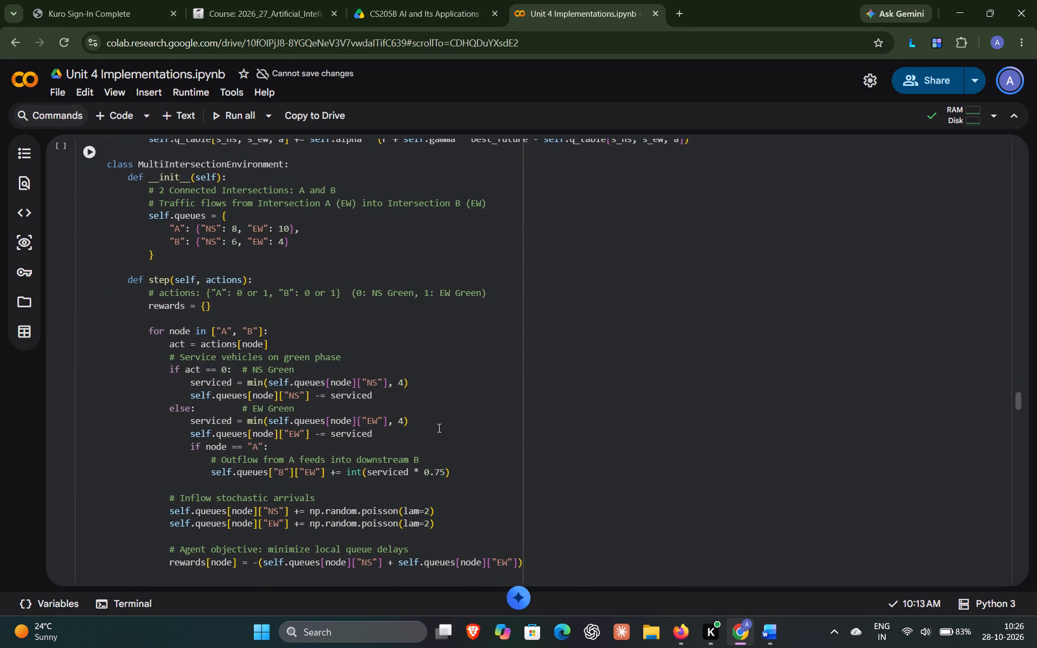
pyautogui.press('Print')
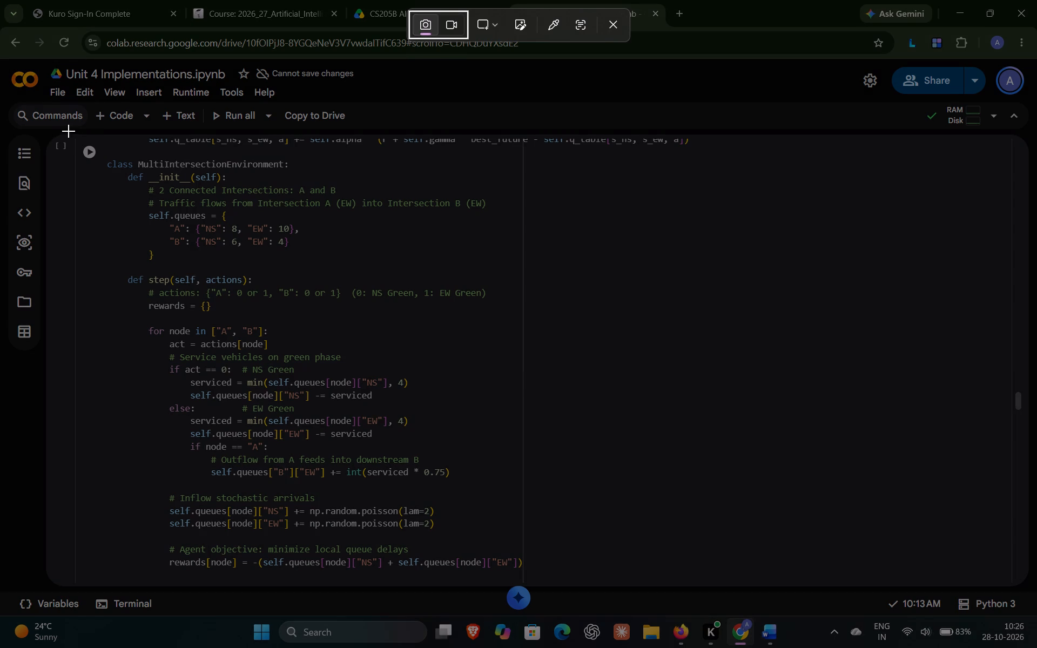
pyautogui.moveTo(69, 131); pyautogui.dragTo(557, 615)
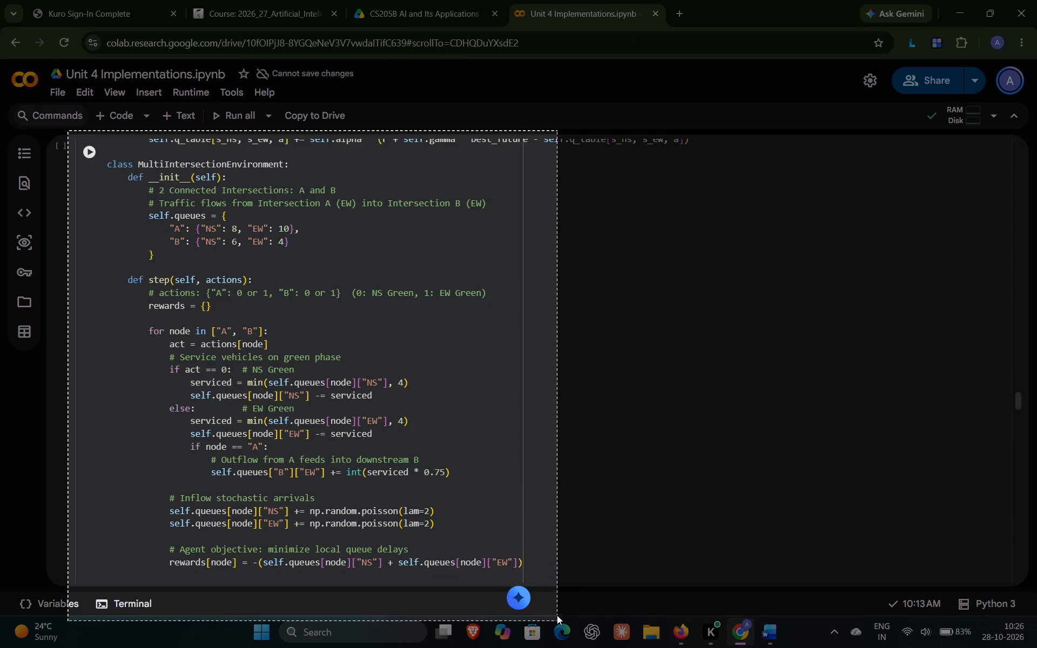
pyautogui.moveTo(557, 615); pyautogui.dragTo(556, 583)
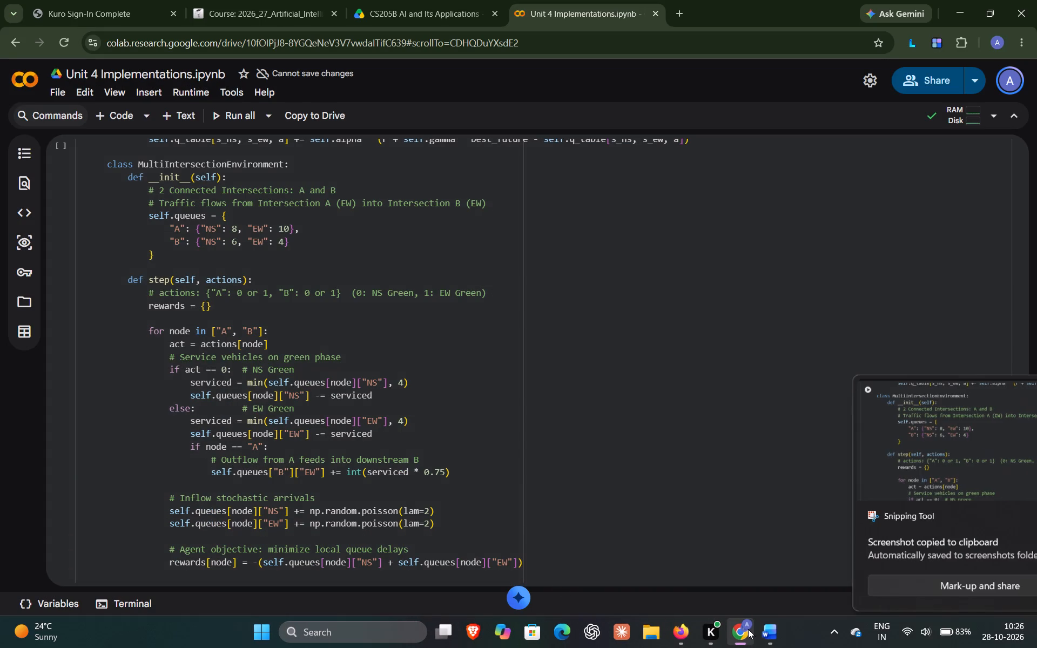
# In Word, paste the MultiIntersectionEnvironment code snip on the new line below the first Practical 22 snip.
pyautogui.click(760, 623)
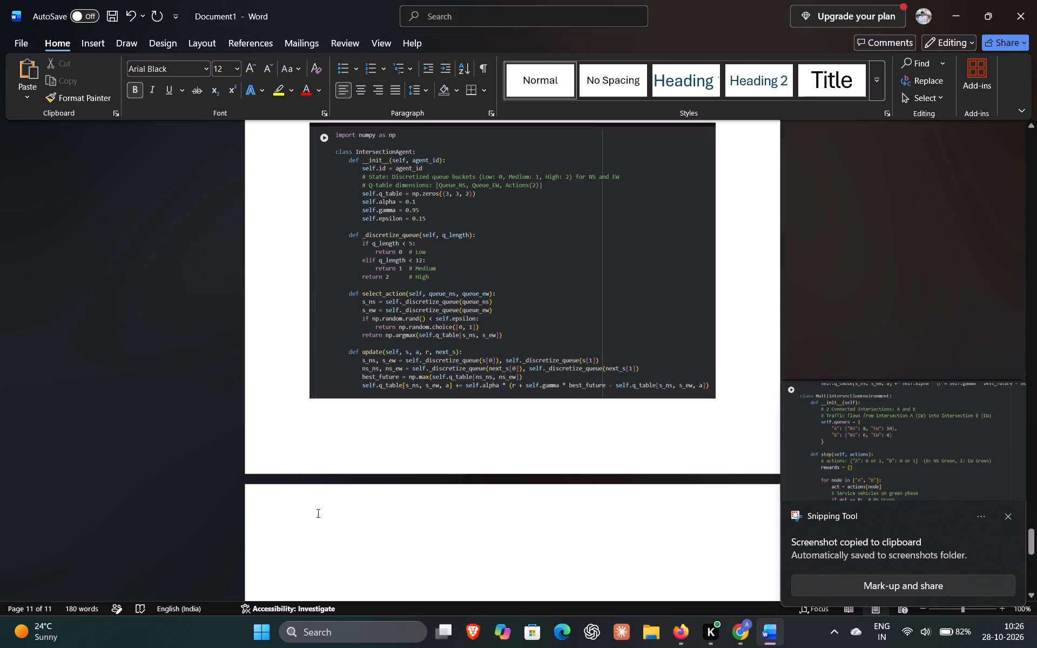
pyautogui.hotkey('ctrl', 'v')
pyautogui.scroll(-1, 427, 456)
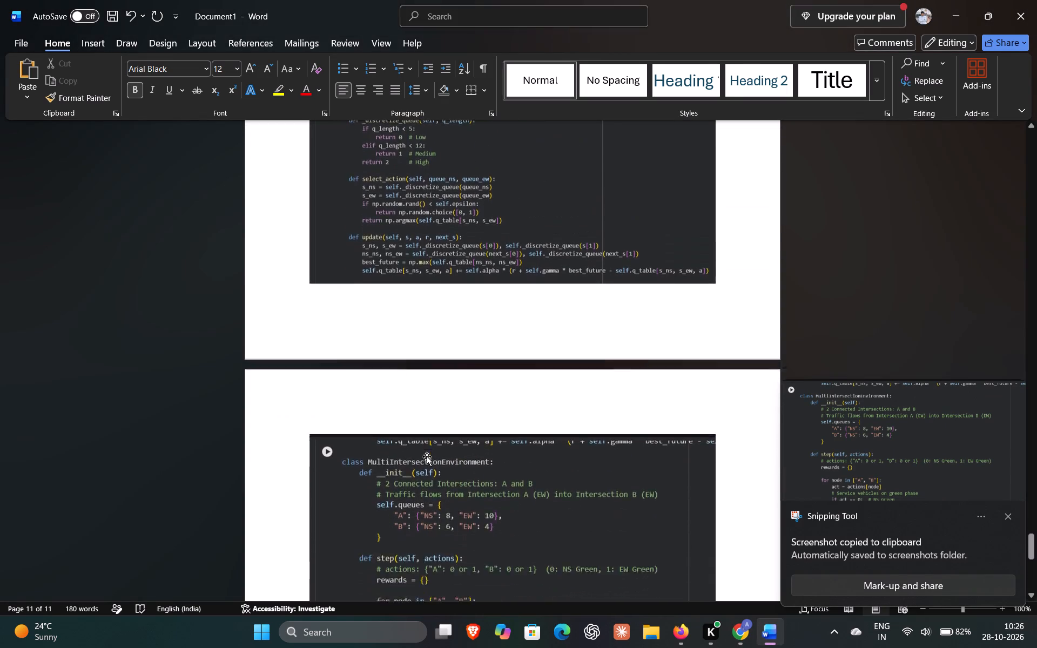
pyautogui.scroll(-1, 427, 456)
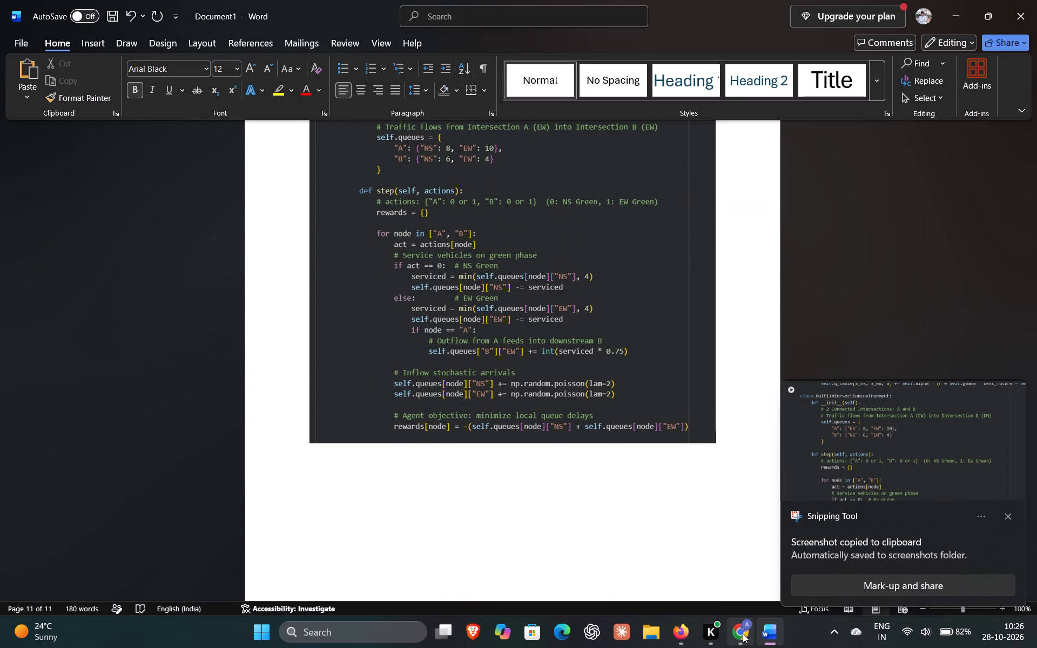
# In Chrome, snip the rest of the Practical 4 code, from the rewards[node] line through the "Simulation completed" output.
pyautogui.click(743, 633)
pyautogui.scroll(-7, 430, 468)
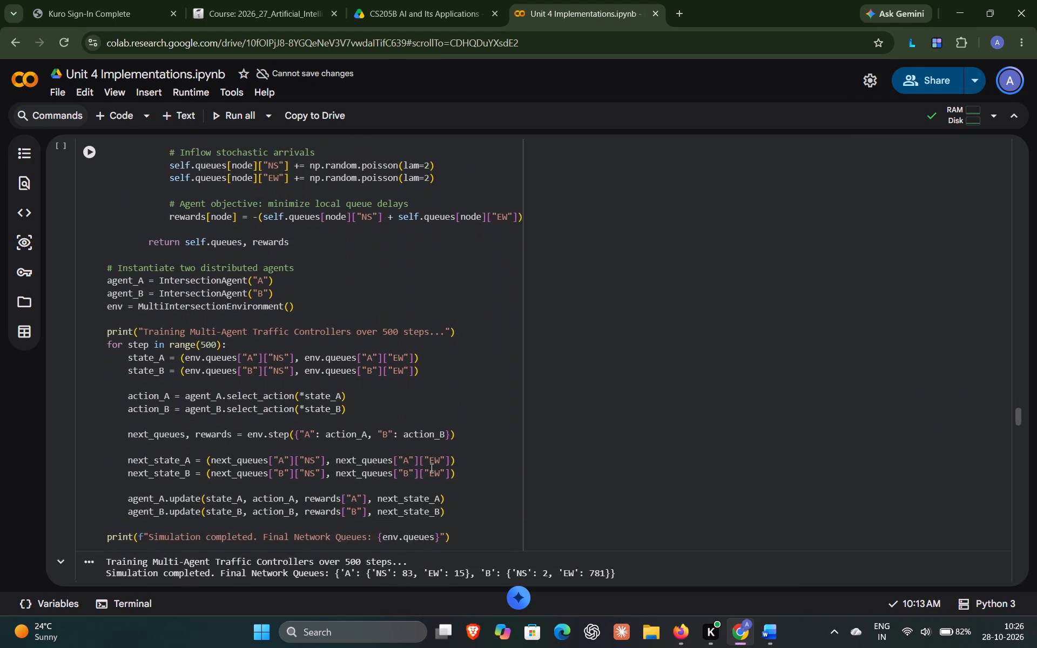
pyautogui.scroll(-1, 430, 468)
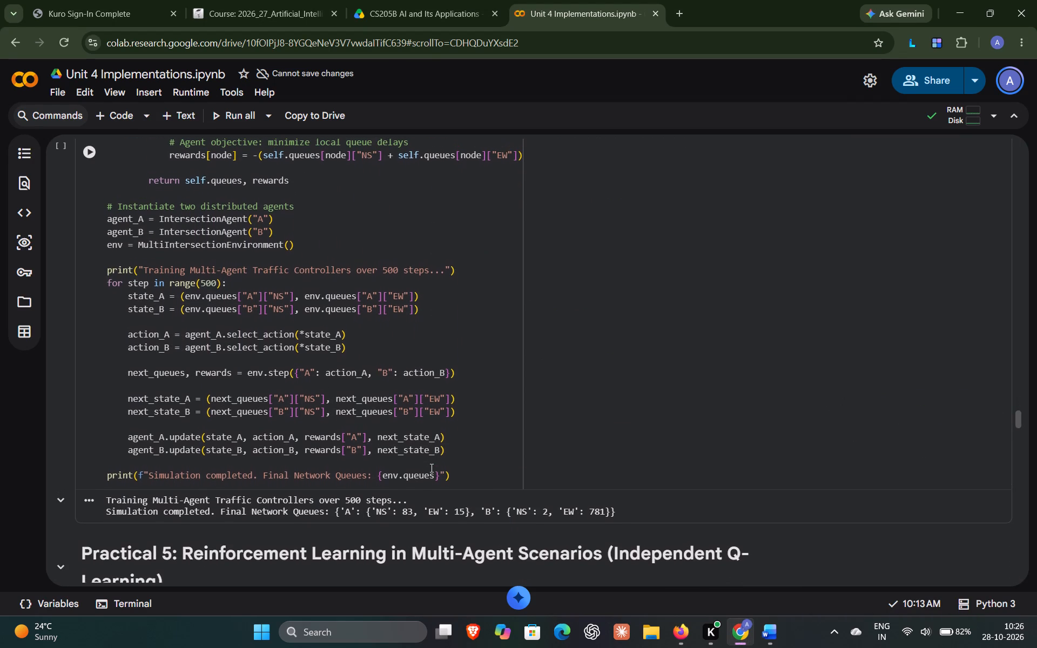
pyautogui.scroll(-1, 430, 468)
pyautogui.press('Print')
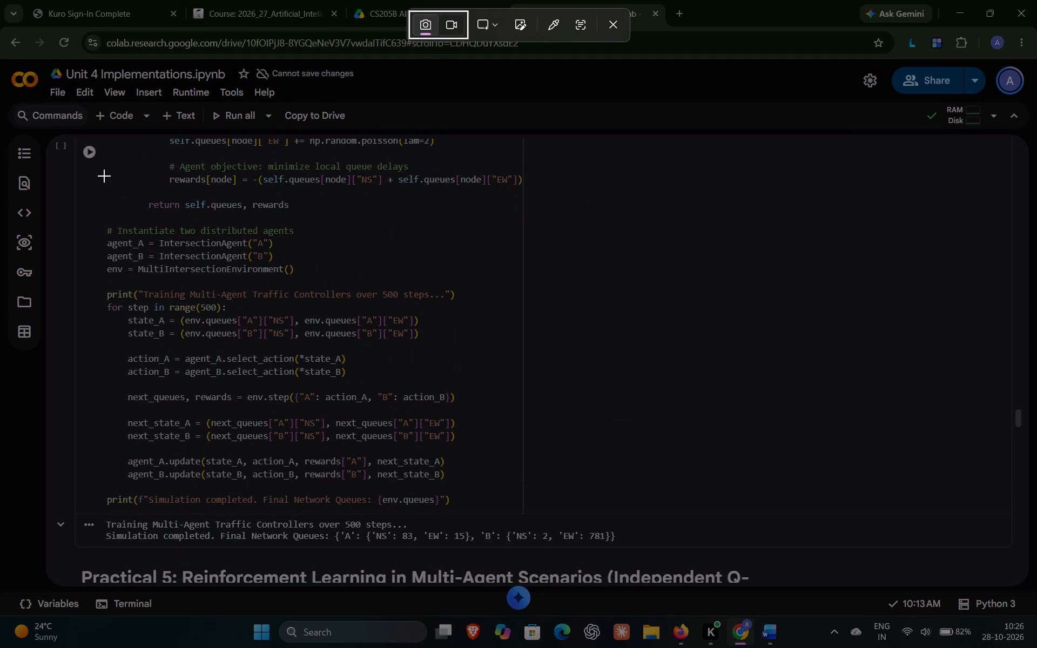
pyautogui.moveTo(63, 176); pyautogui.dragTo(584, 528)
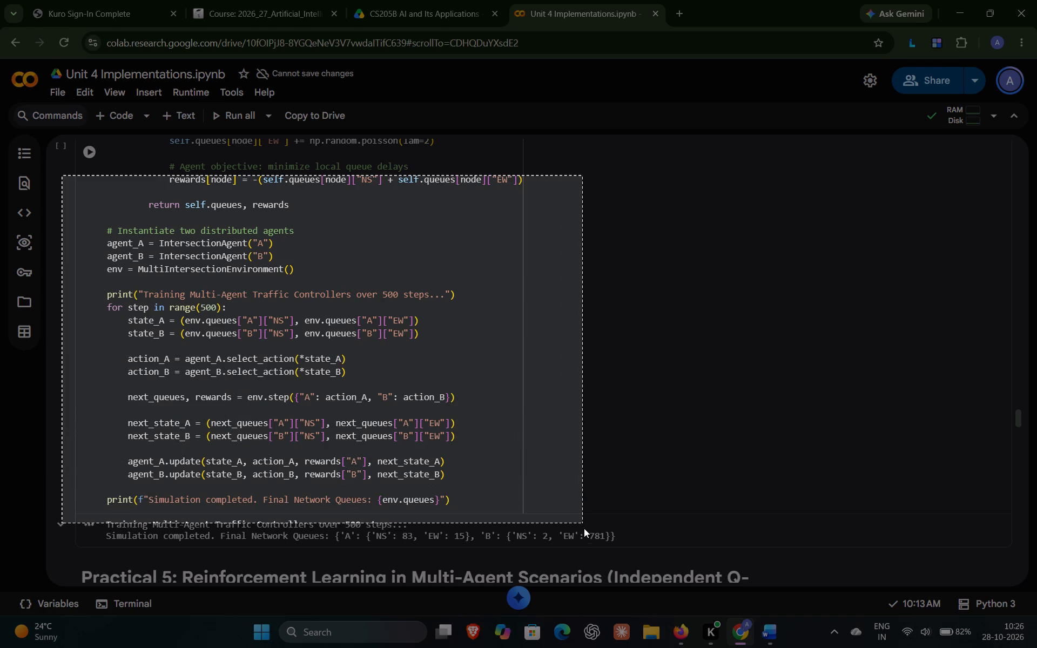
pyautogui.moveTo(584, 528); pyautogui.dragTo(630, 559)
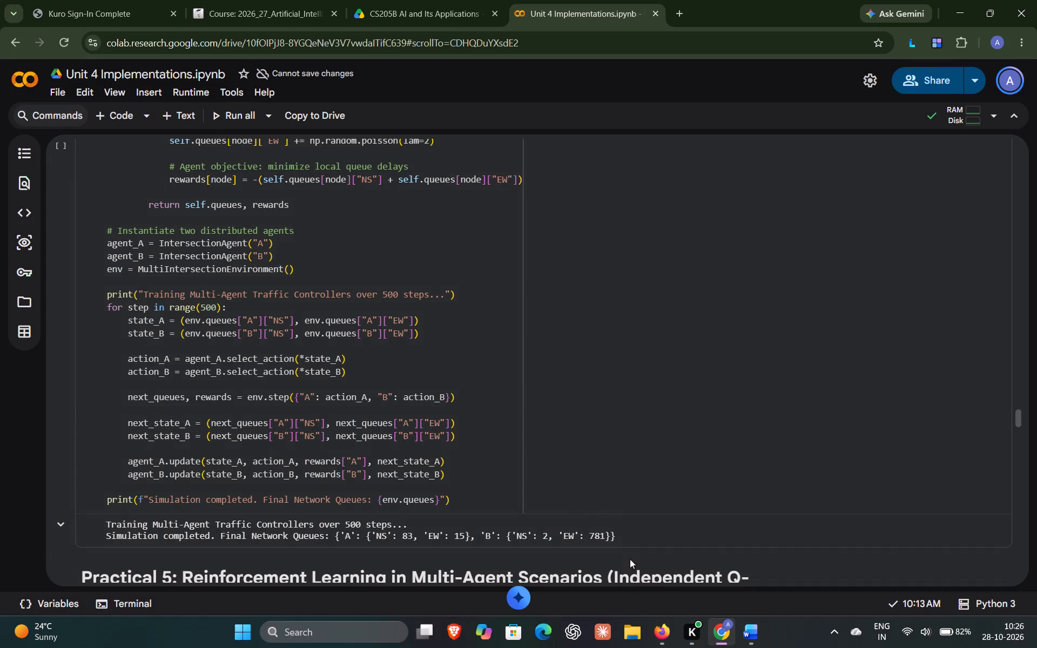
# In Word, paste the final code and output snip on a new line below the MultiIntersectionEnvironment snip.
pyautogui.click(766, 633)
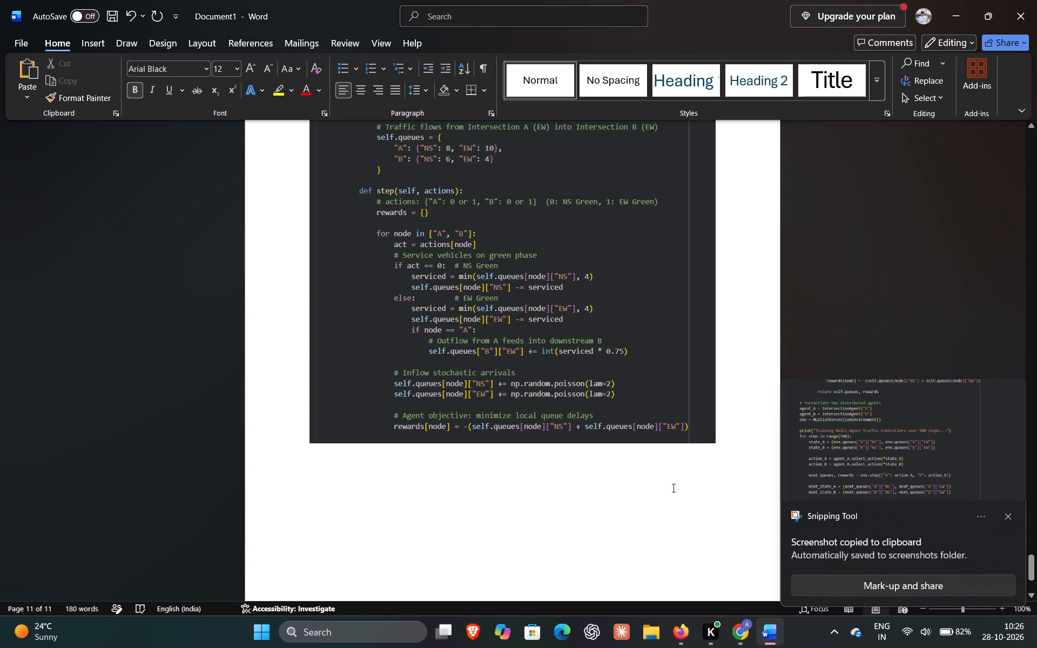
pyautogui.click(738, 433)
pyautogui.press('Return')
pyautogui.hotkey('ctrl', 'v')
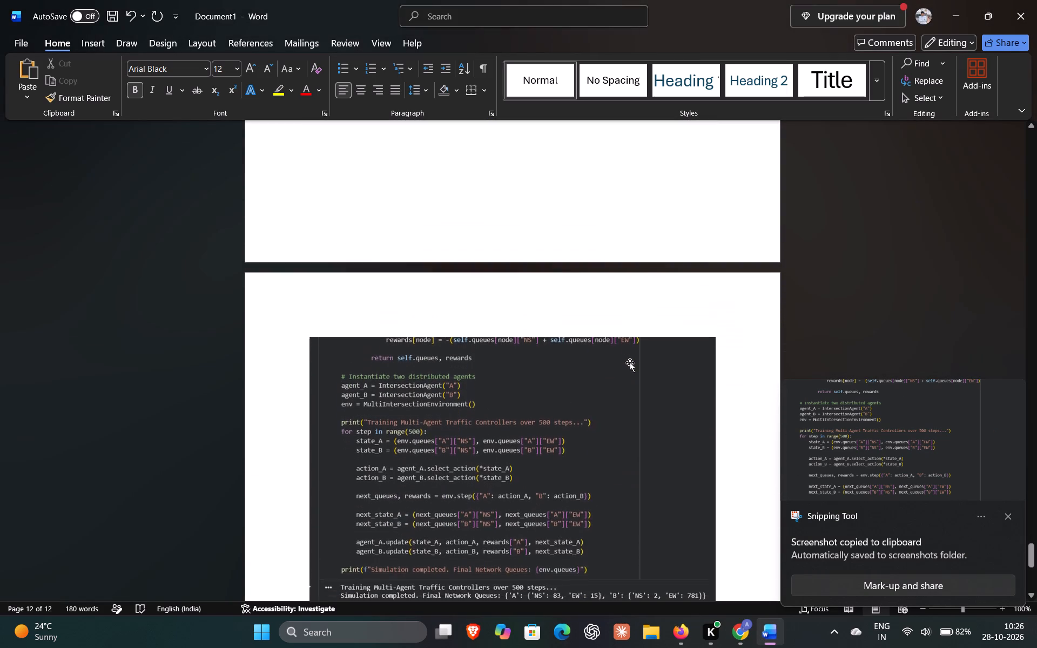
# Add two new lines after the final Practical 22 code and output snip.
pyautogui.scroll(-4, 589, 434)
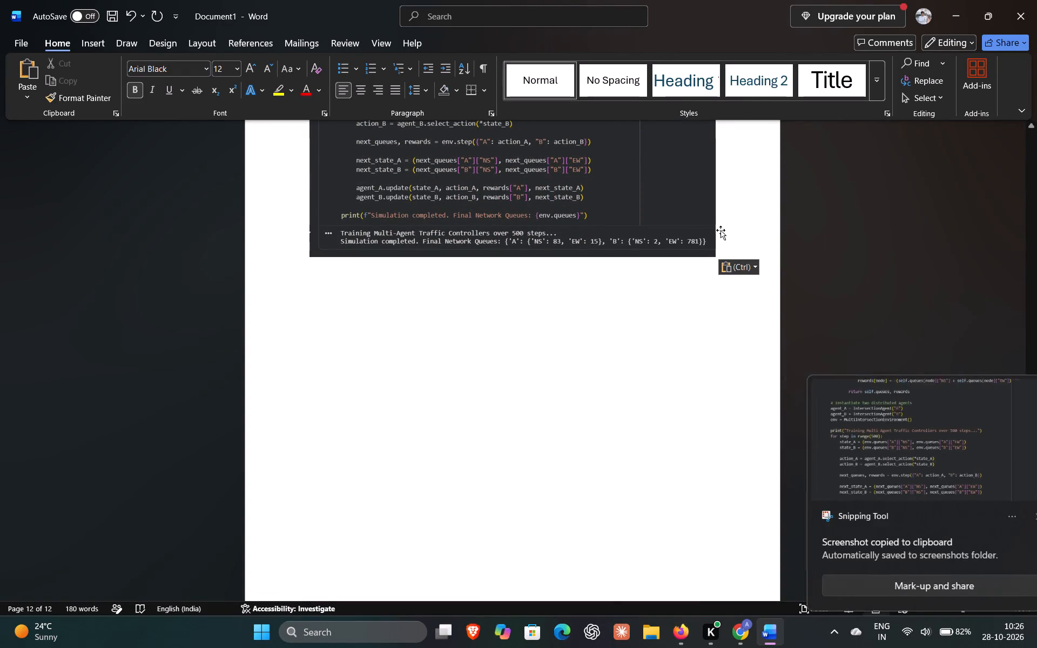
pyautogui.click(720, 234)
pyautogui.press('Return')
pyautogui.press('Return')
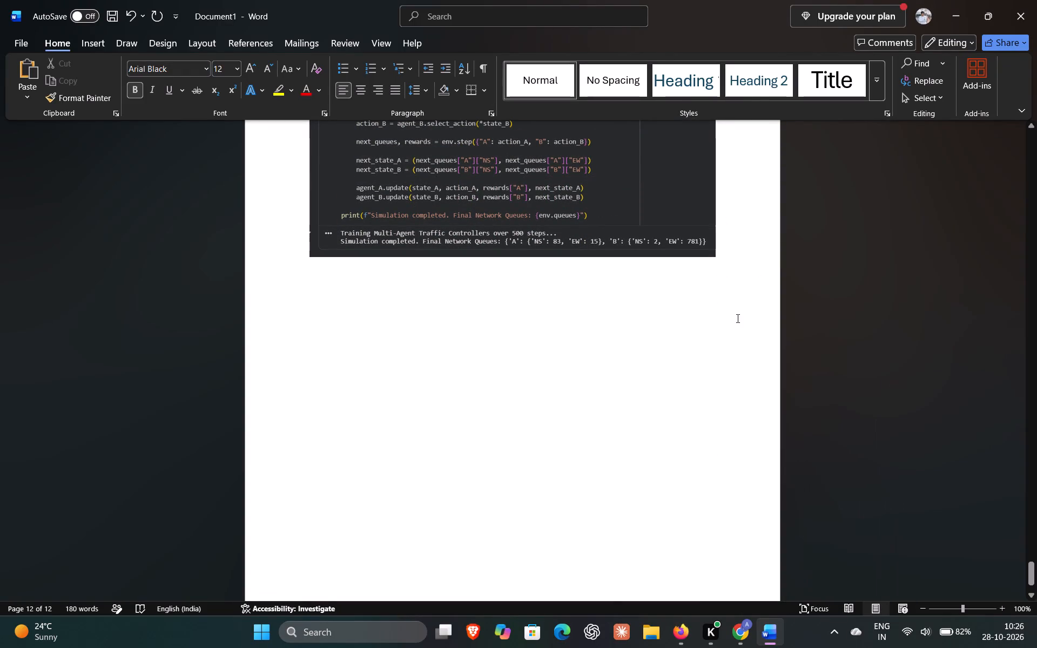
# In Chrome, copy the Practical 5 heading on multi-agent reinforcement learning and paste it at the end of the Word document.
pyautogui.click(744, 644)
pyautogui.scroll(-3, 443, 416)
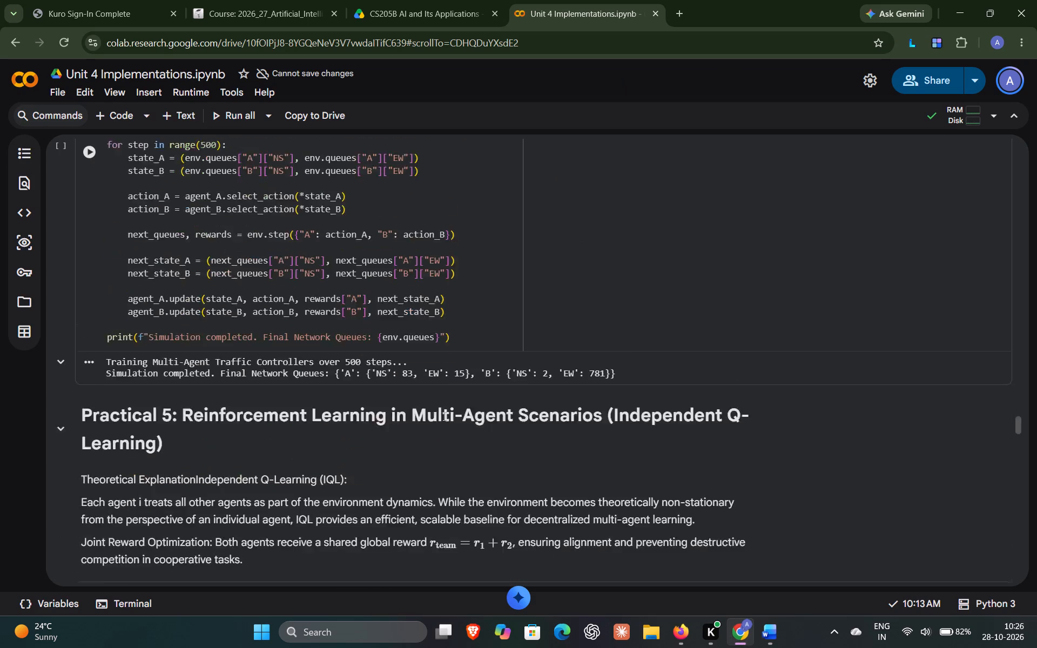
pyautogui.scroll(-4, 443, 416)
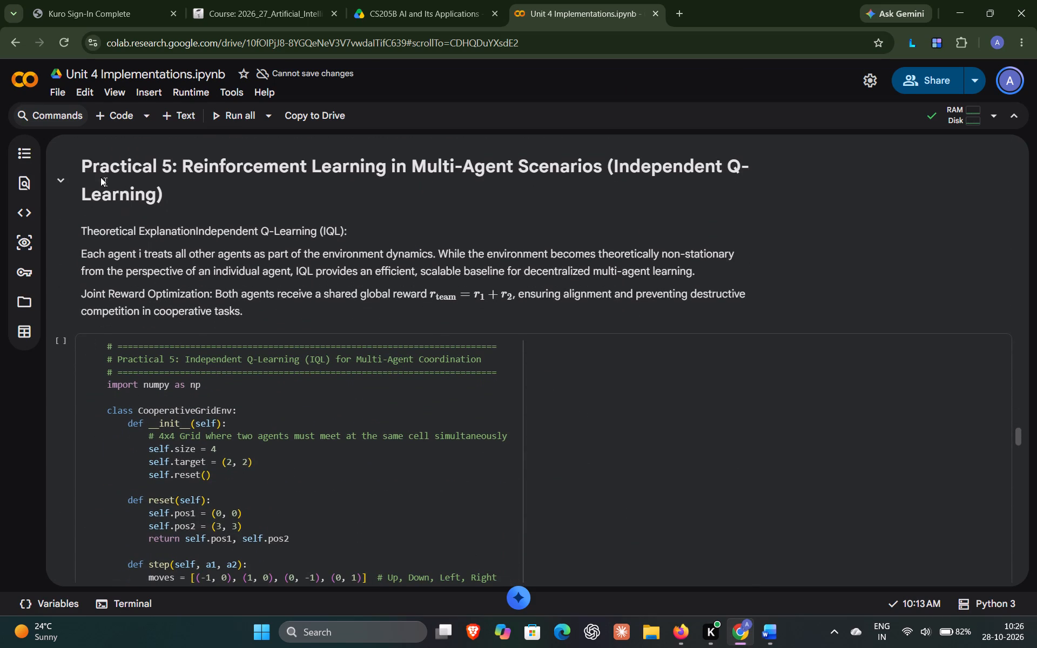
pyautogui.moveTo(79, 159); pyautogui.dragTo(193, 204)
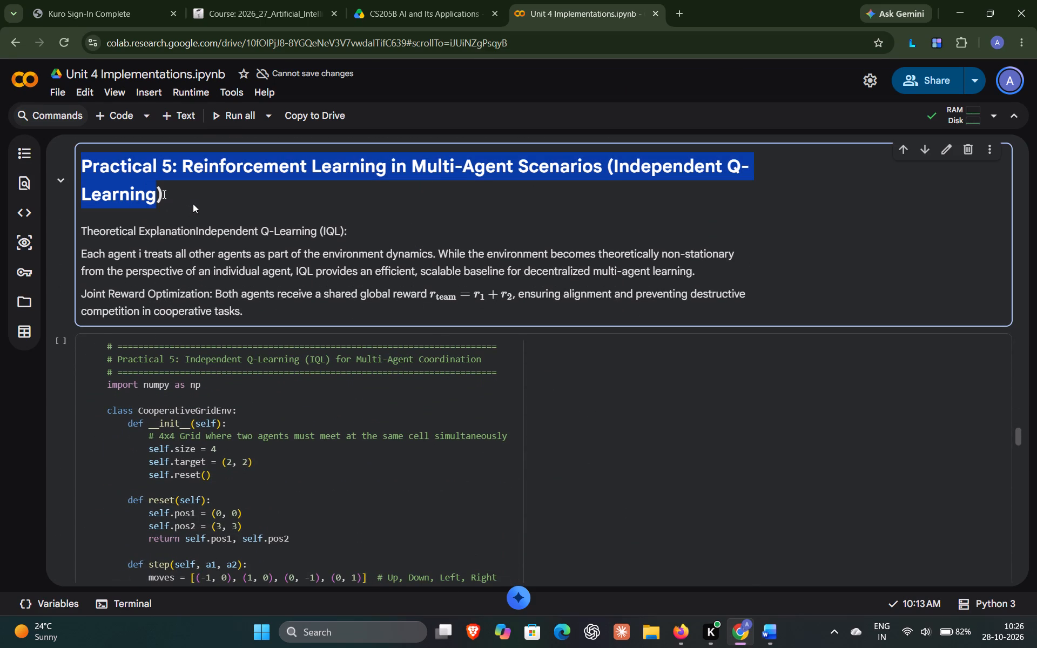
pyautogui.hotkey('ctrl', 'c')
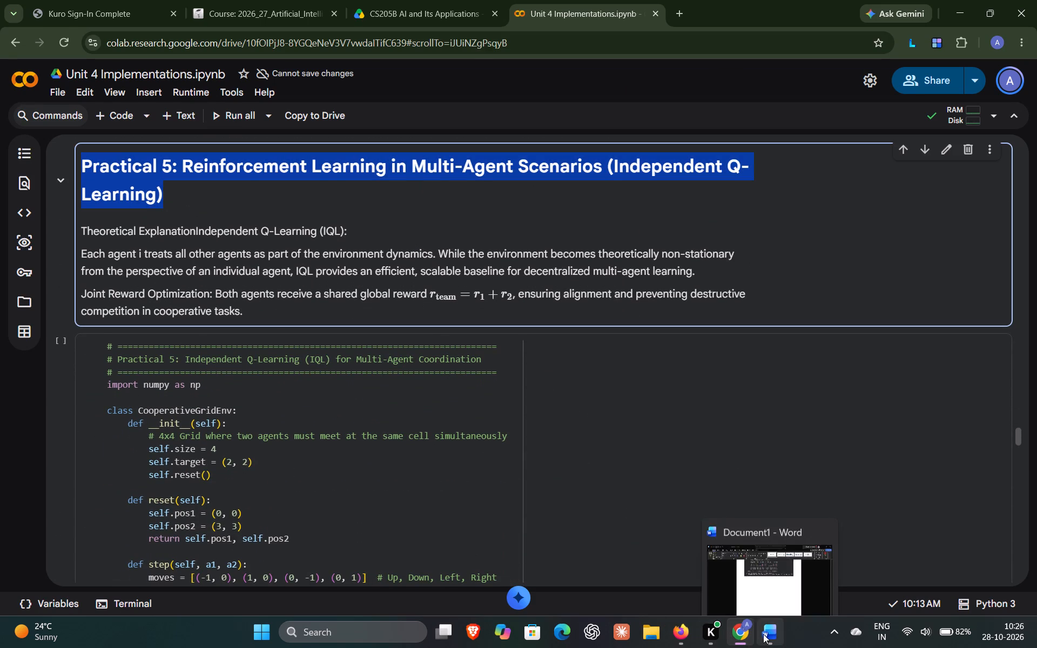
pyautogui.click(763, 634)
pyautogui.hotkey('ctrl', 'v')
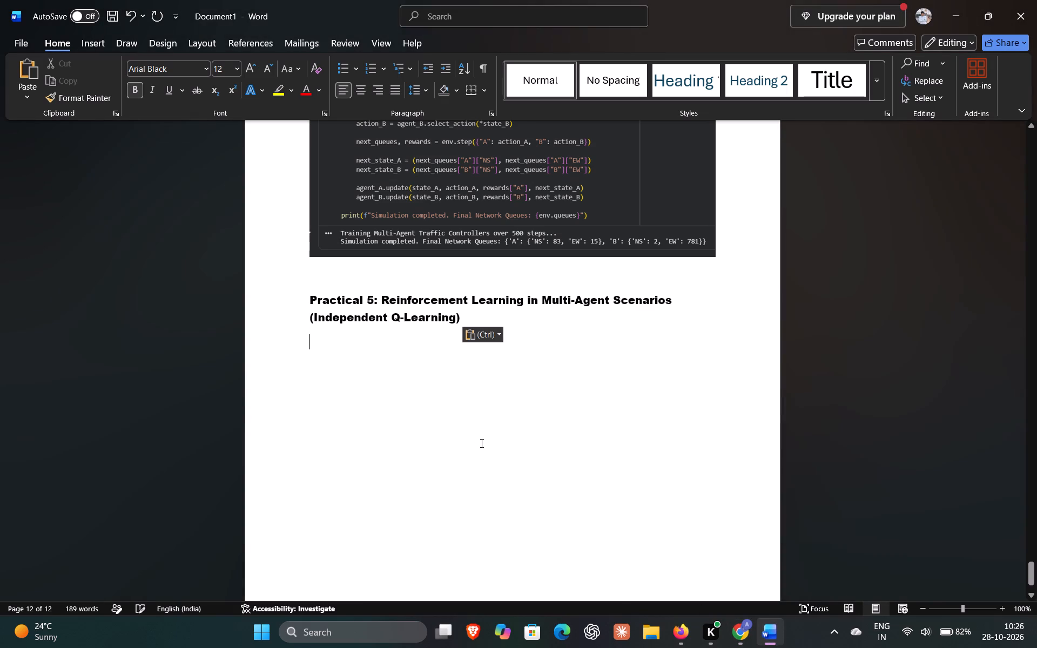
# Renumber the pasted heading as Practical 23 and start a new line below it.
pyautogui.click(371, 296)
pyautogui.click(371, 296)
pyautogui.press('BackSpace')
pyautogui.write('23')
pyautogui.click(460, 317)
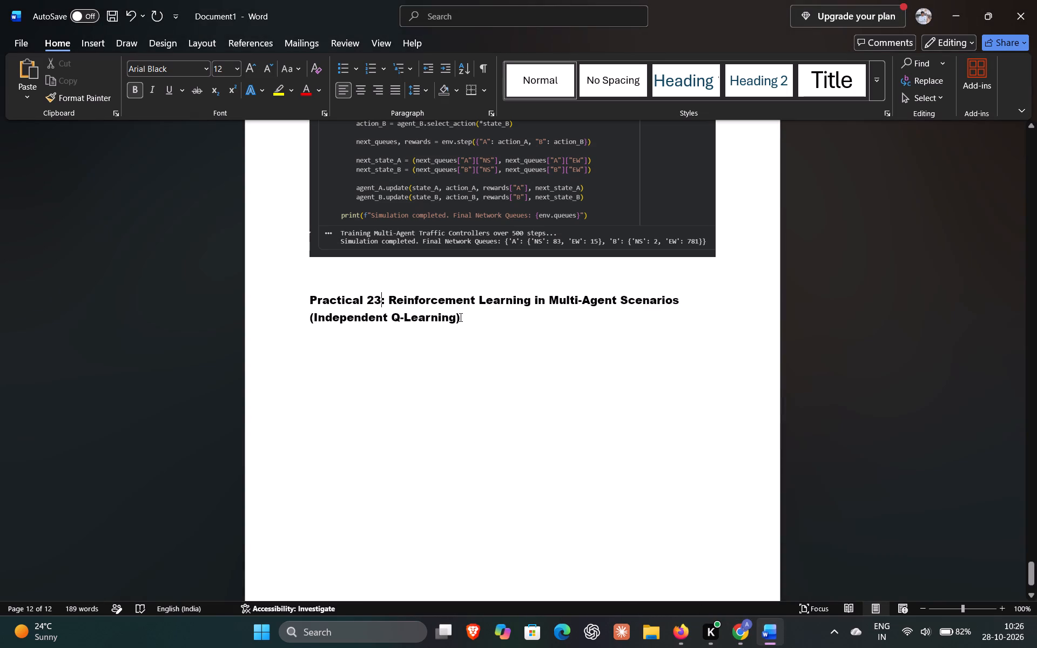
pyautogui.press('Return')
# In Chrome, copy the Practical 5 theoretical explanation through the Joint Reward Optimization paragraph and paste it below the Practical 23 heading in Word.
pyautogui.click(737, 623)
pyautogui.moveTo(144, 257); pyautogui.dragTo(76, 222)
pyautogui.click(76, 222)
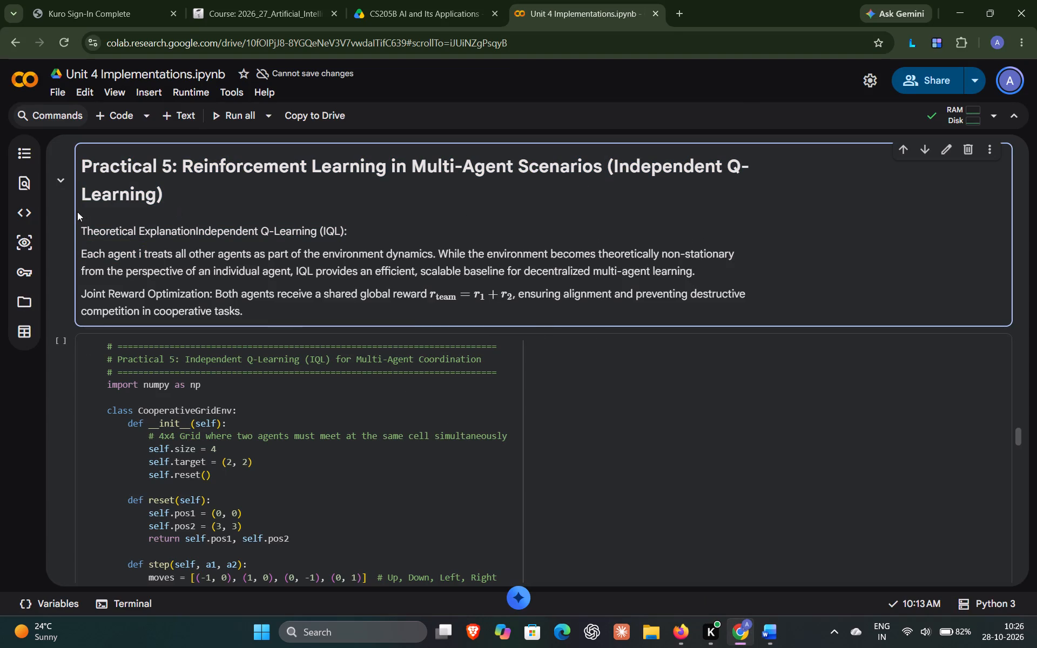
pyautogui.moveTo(82, 225); pyautogui.dragTo(250, 317)
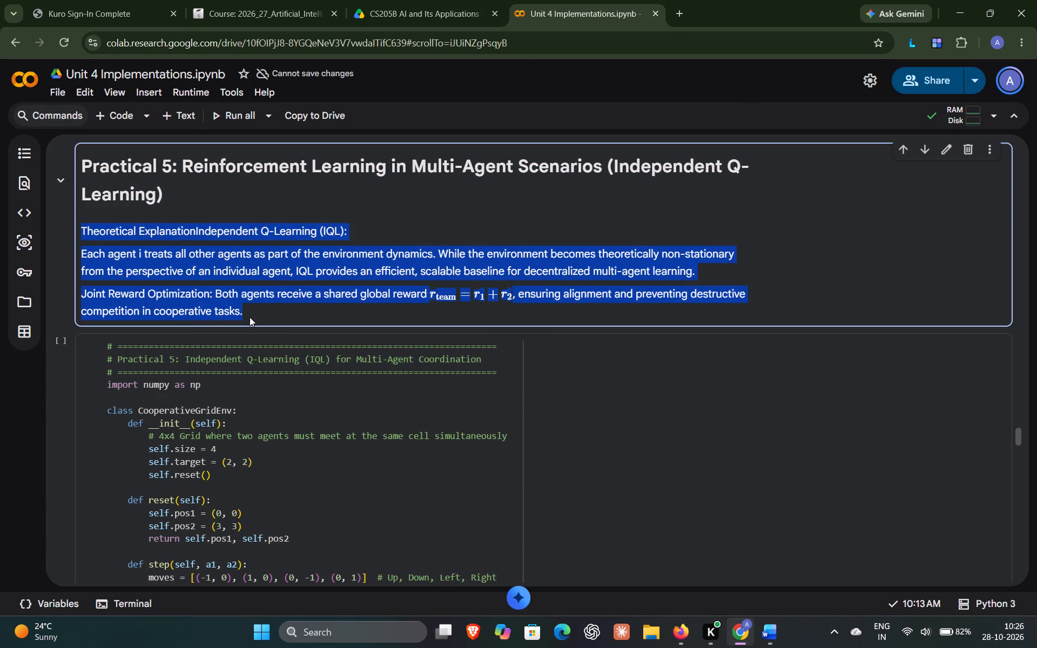
pyautogui.hotkey('ctrl', 'c')
pyautogui.click(763, 647)
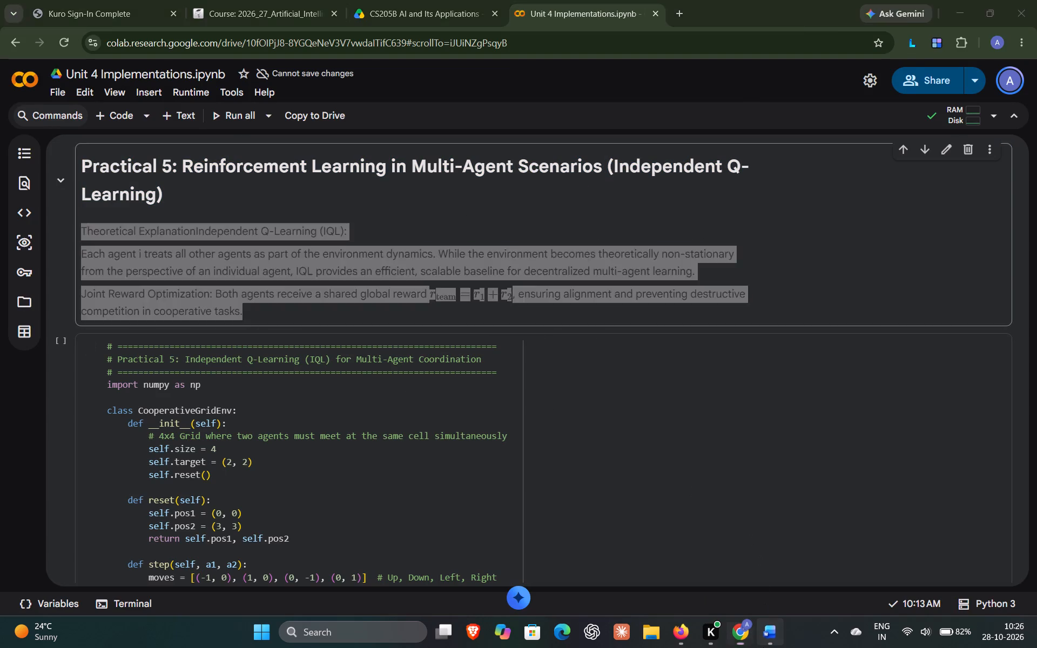
pyautogui.hotkey('ctrl', 'v')
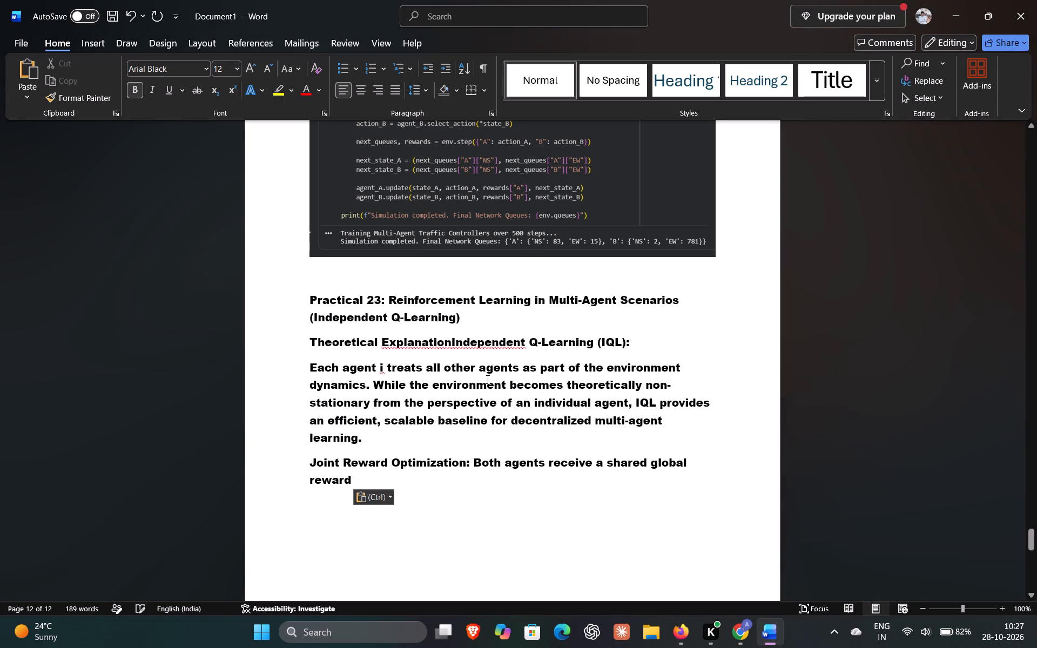
# Set the Practical 23 description text to Arial and remove its bold formatting.
pyautogui.moveTo(309, 340); pyautogui.dragTo(452, 476)
pyautogui.click(525, 437)
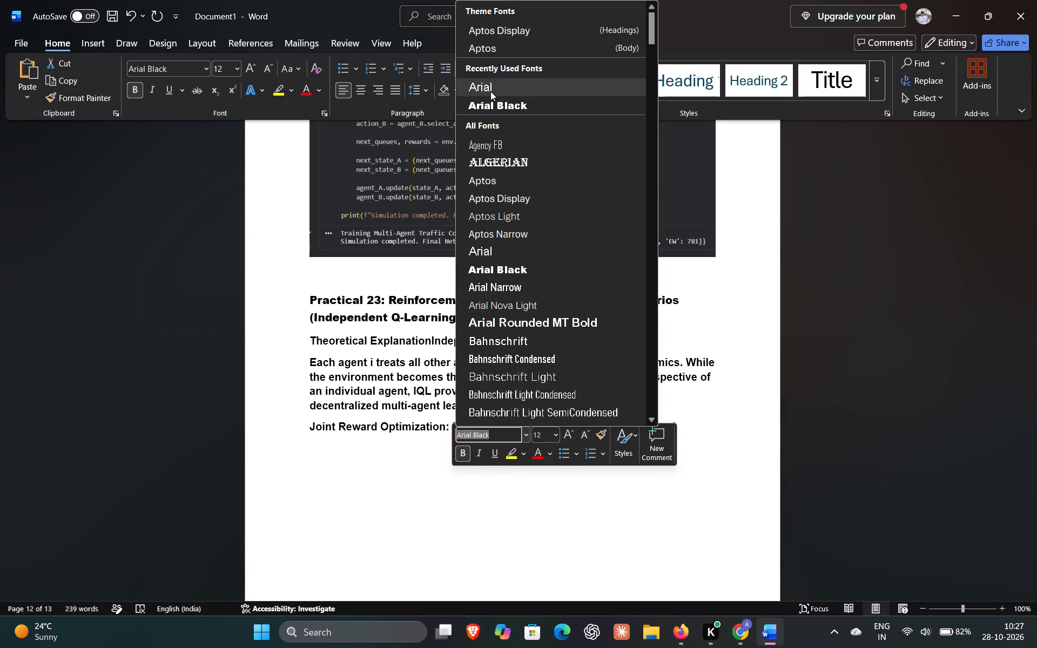
pyautogui.click(490, 91)
pyautogui.click(375, 400)
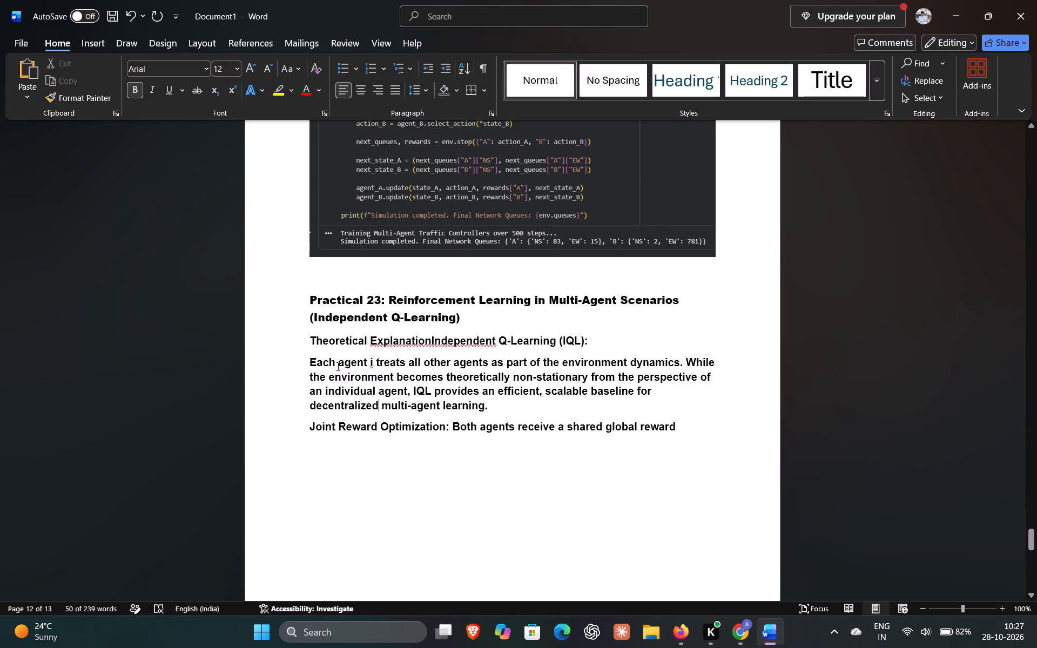
pyautogui.moveTo(312, 340); pyautogui.dragTo(635, 444)
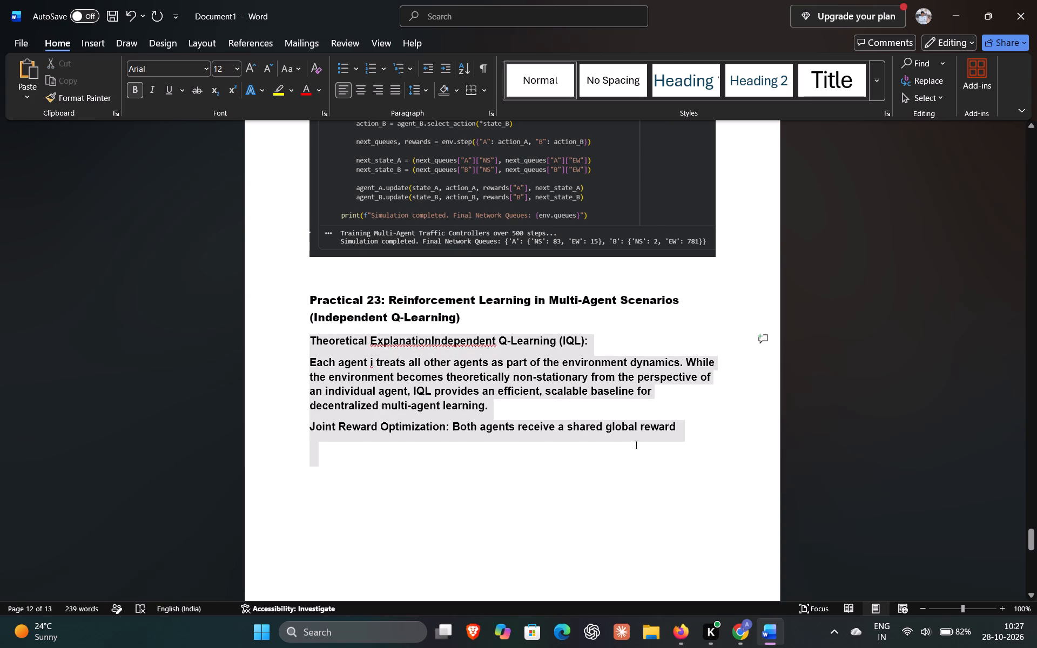
pyautogui.moveTo(635, 444); pyautogui.dragTo(666, 425)
pyautogui.click(675, 401)
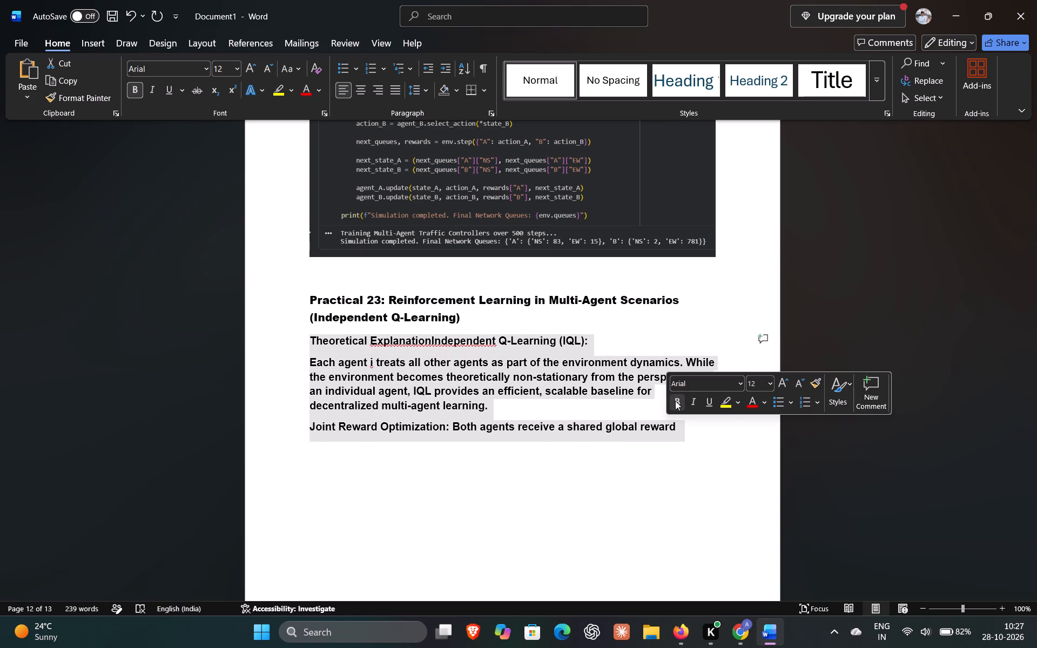
pyautogui.click(642, 423)
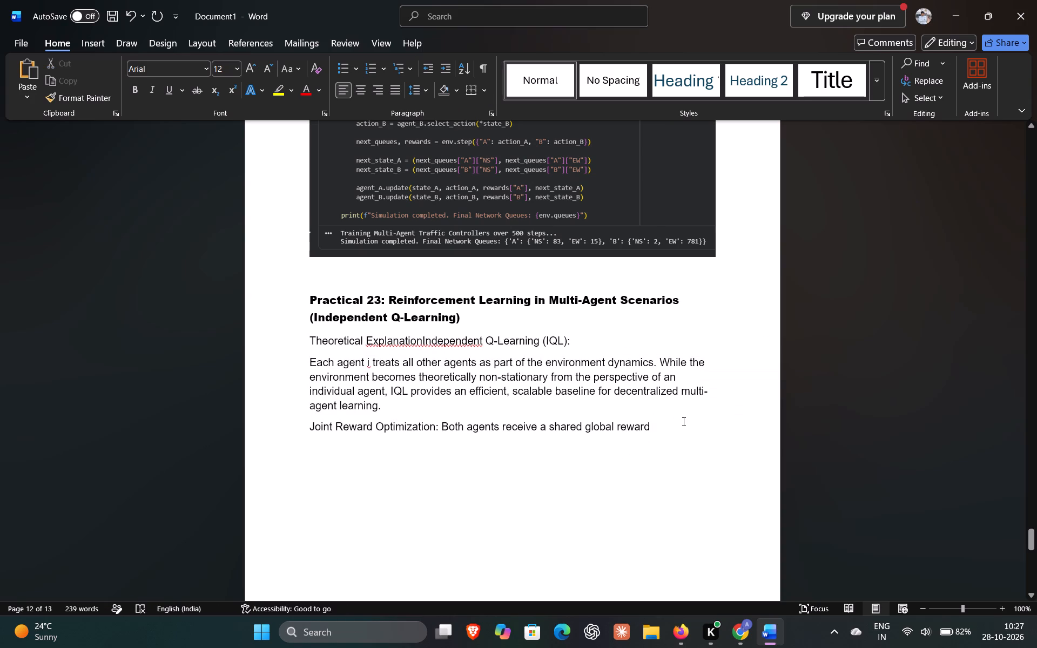
# Add two new lines after the Joint Reward Optimization sentence.
pyautogui.click(682, 420)
pyautogui.press('Return')
pyautogui.press('Return')
# In Chrome, snip the first part of the Practical 5 code, from the numpy import through the operational step penalty block.
pyautogui.click(743, 626)
pyautogui.scroll(-1, 448, 428)
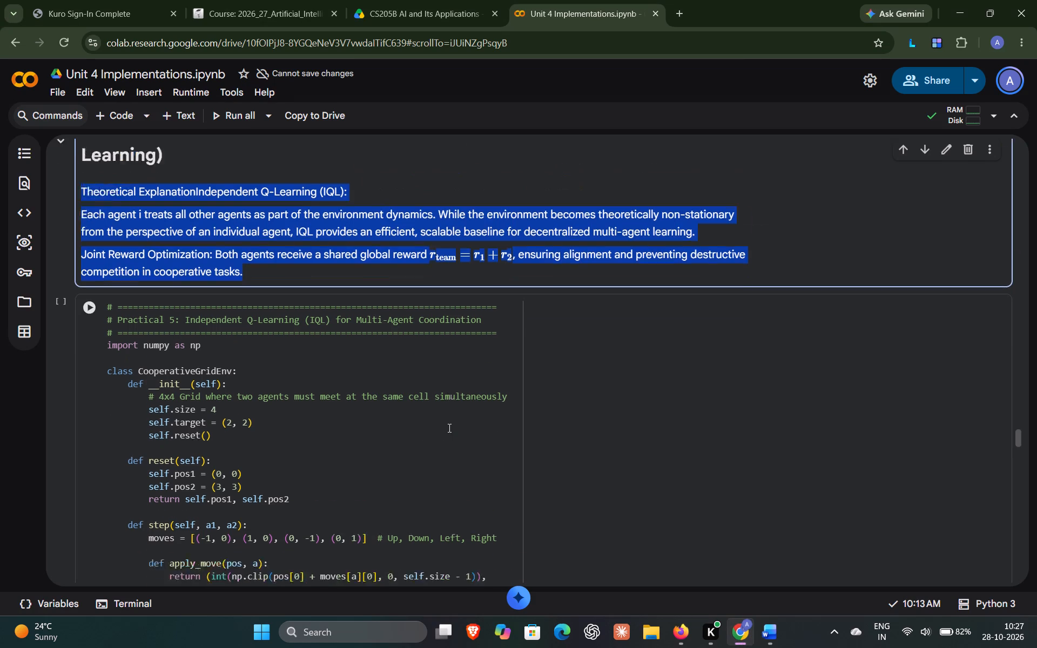
pyautogui.scroll(-2, 448, 428)
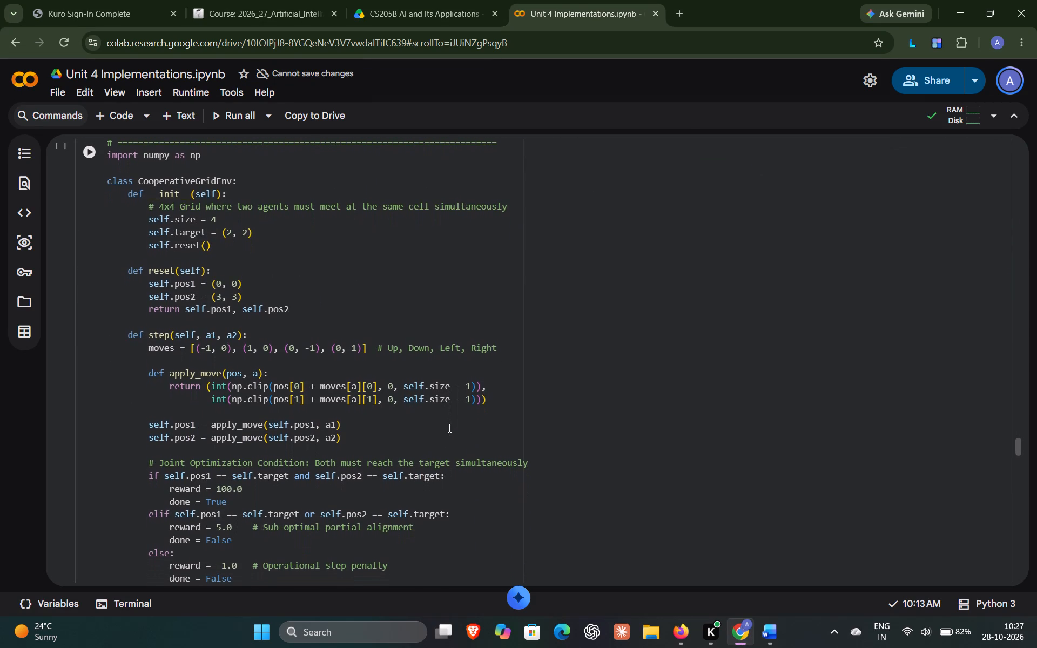
pyautogui.scroll(-1, 448, 428)
pyautogui.press('Print')
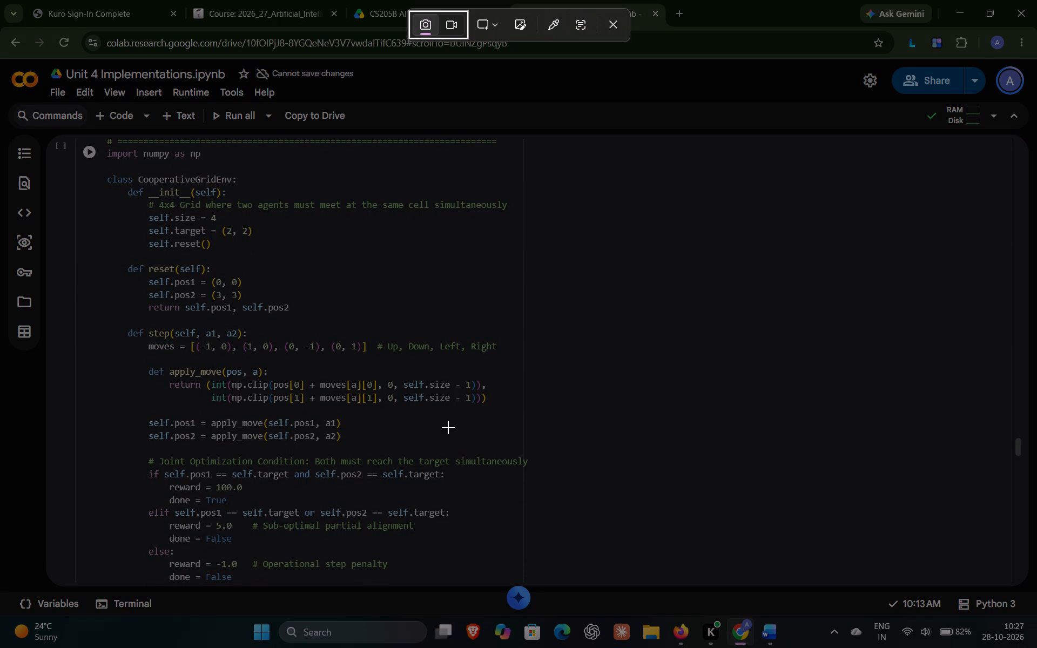
pyautogui.moveTo(86, 137); pyautogui.dragTo(513, 497)
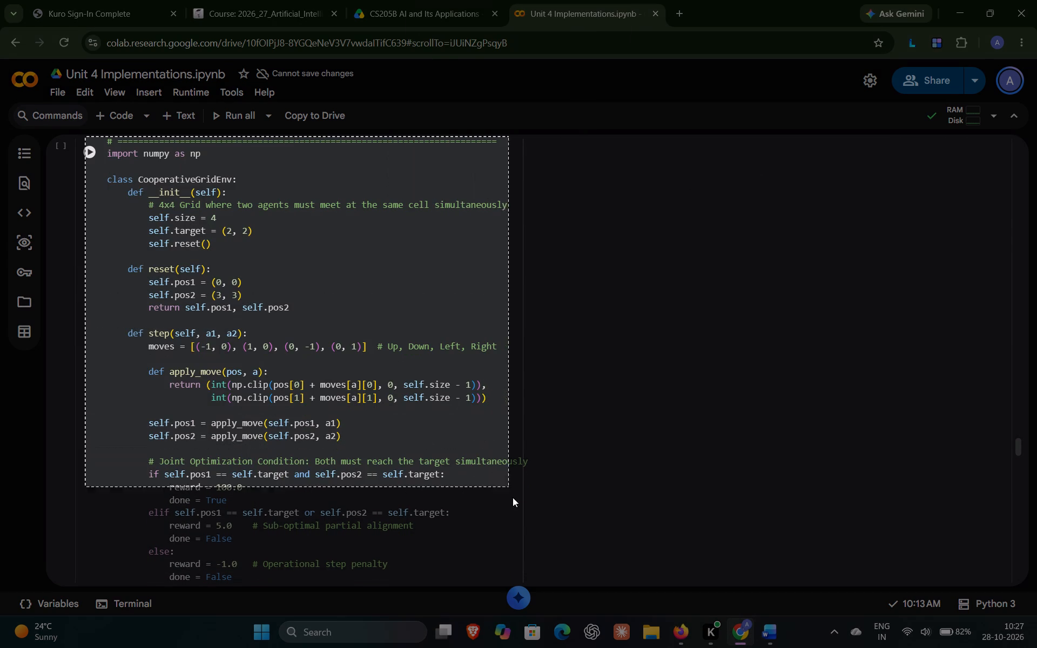
pyautogui.moveTo(513, 497); pyautogui.dragTo(535, 586)
# In Word, paste the CooperativeGridEnv code snip below the Practical 23 description and check its placement.
pyautogui.click(760, 639)
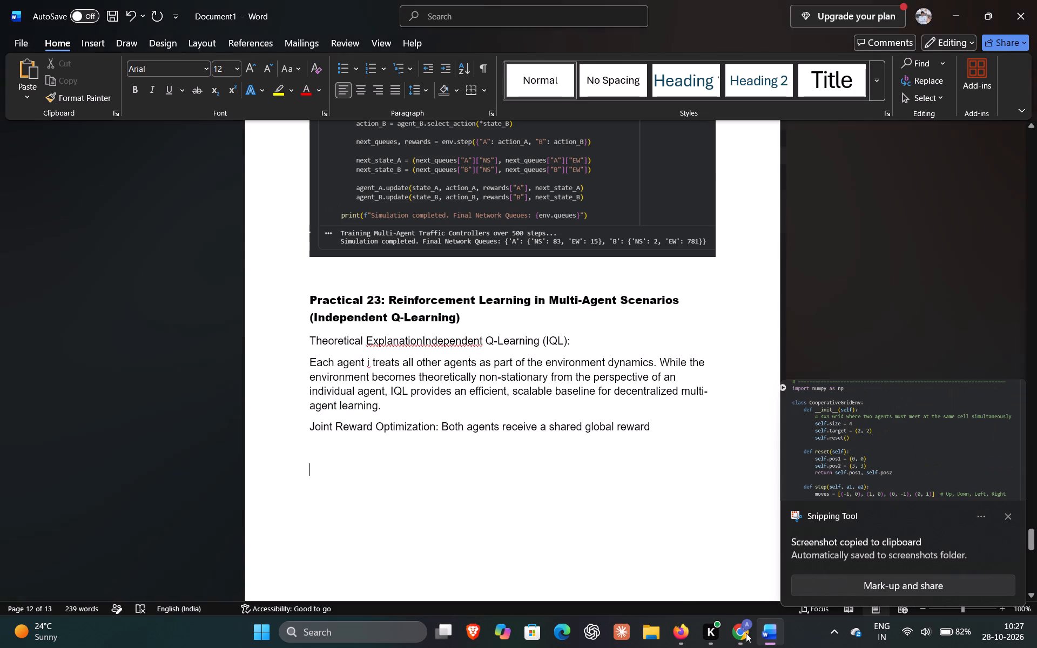
pyautogui.hotkey('ctrl', 'v')
pyautogui.scroll(4, 482, 440)
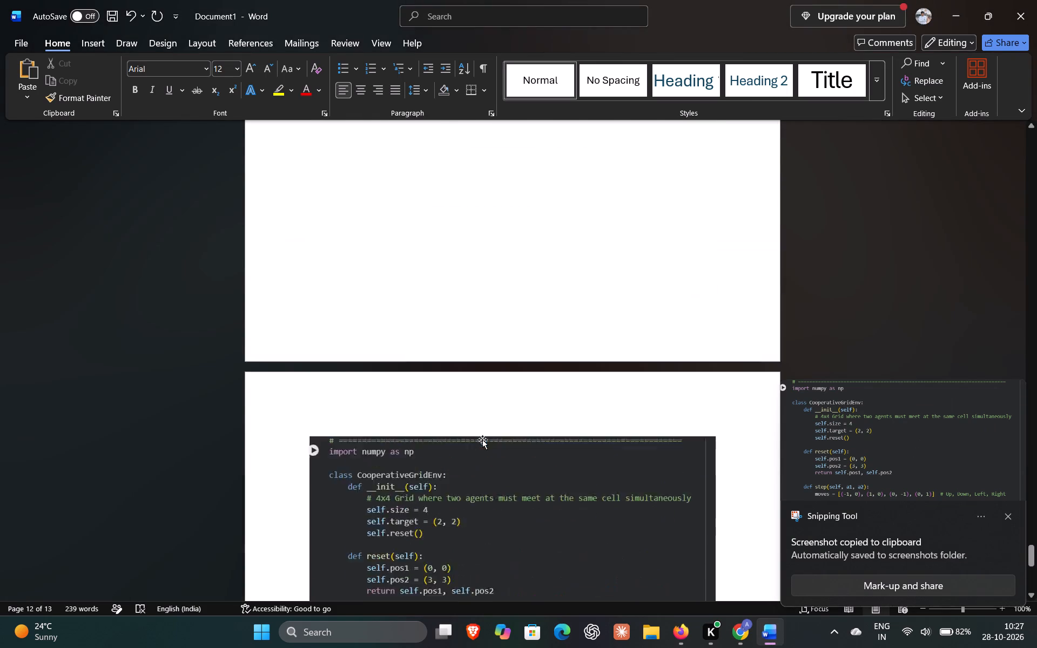
pyautogui.scroll(2, 482, 440)
pyautogui.scroll(-7, 482, 440)
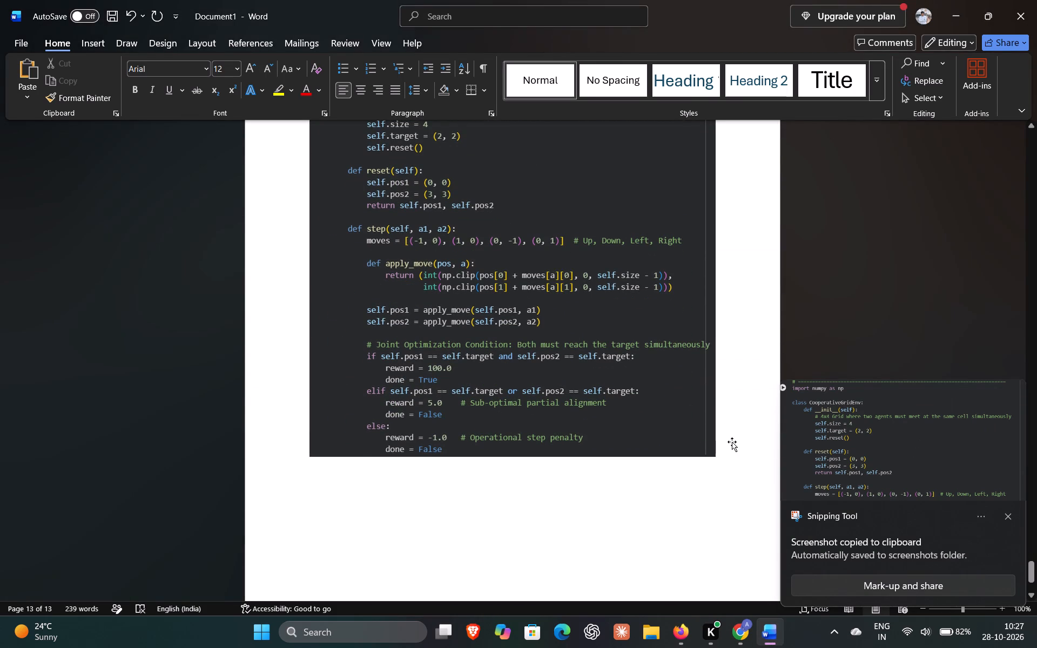
# Add three new lines after the CooperativeGridEnv code snip.
pyautogui.click(731, 442)
pyautogui.press('Return')
pyautogui.press('Return')
pyautogui.press('Return')
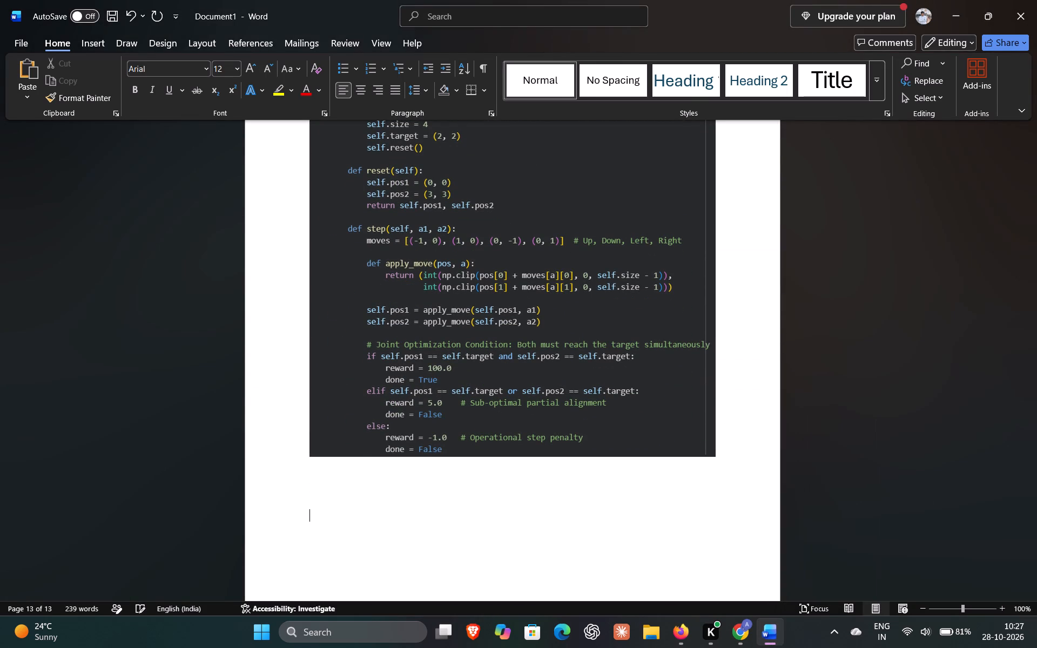
# In Chrome, snip the next part of the Practical 5 code, from the return line through the q_table2 update line.
pyautogui.click(746, 628)
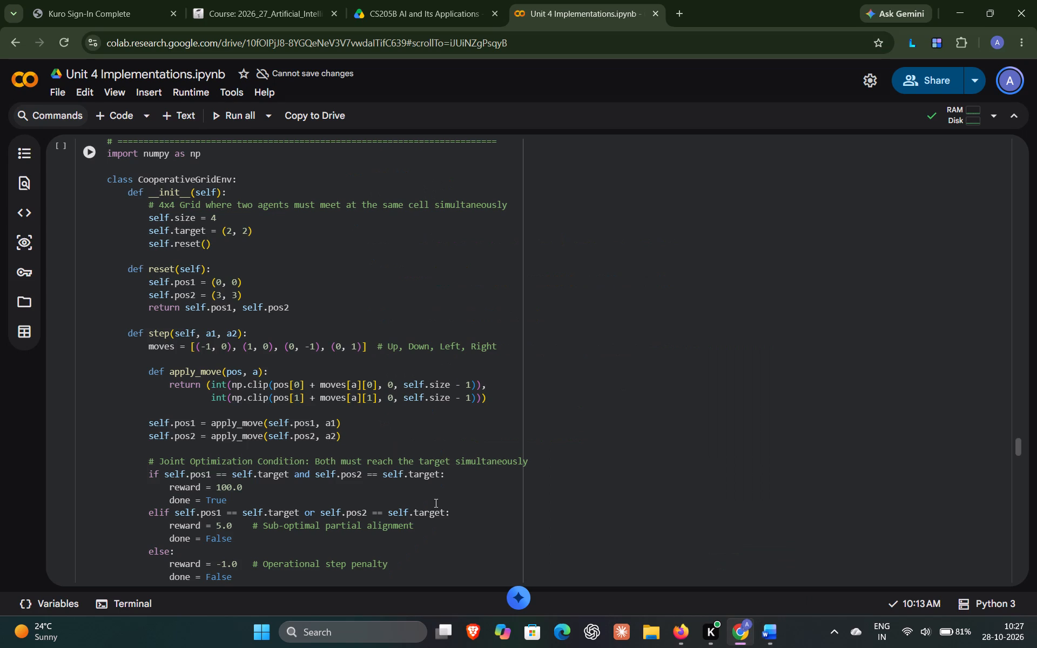
pyautogui.scroll(-6, 435, 503)
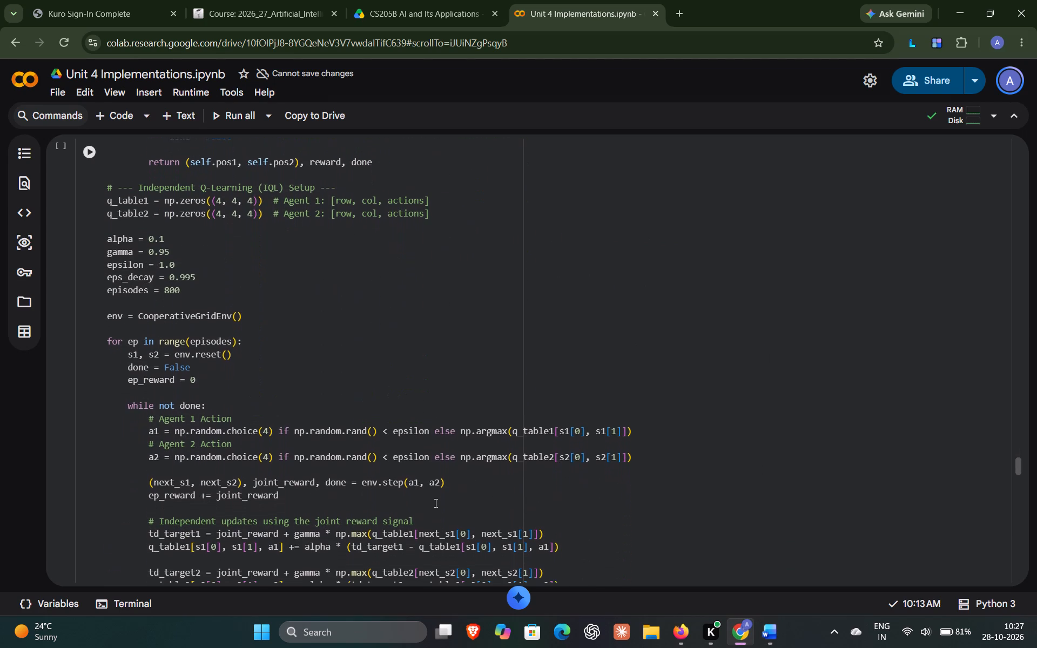
pyautogui.scroll(-1, 435, 503)
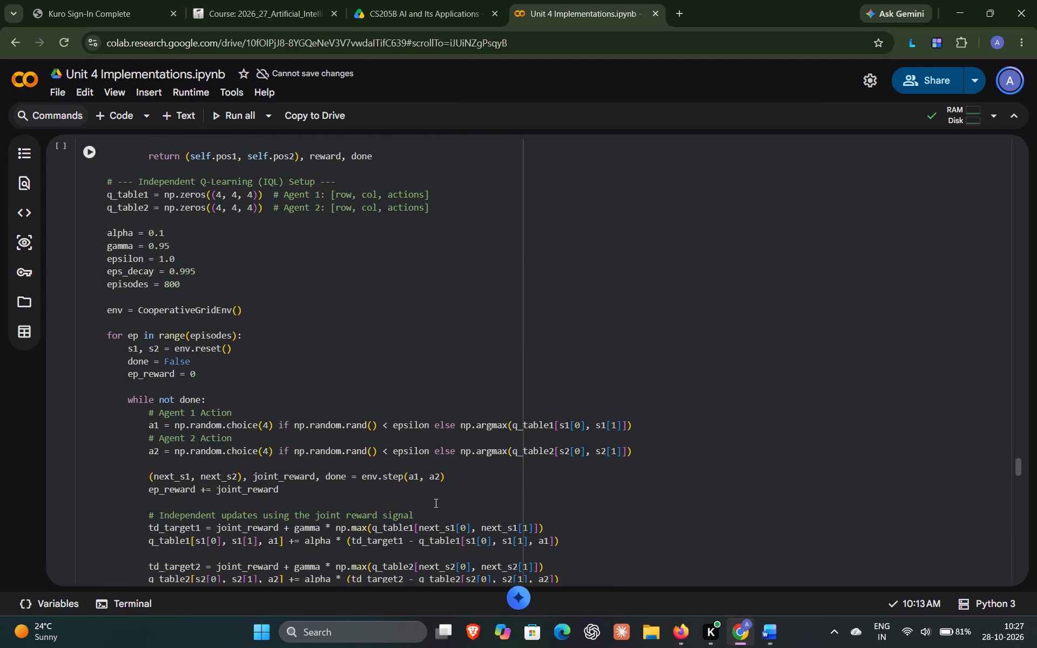
pyautogui.scroll(-1, 435, 503)
pyautogui.press('Print')
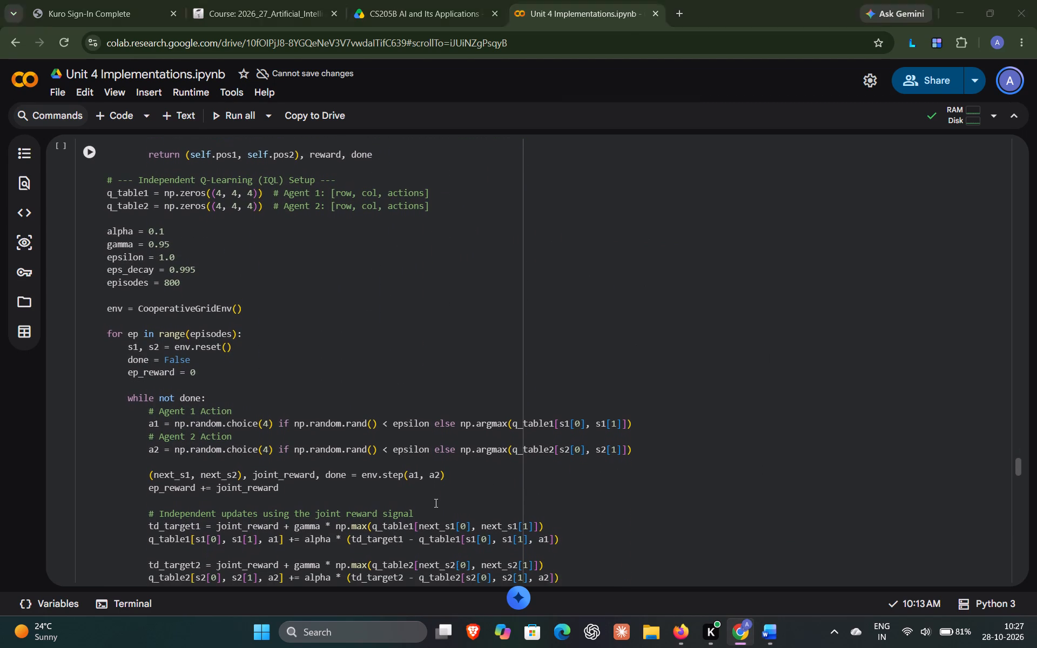
pyautogui.moveTo(73, 132); pyautogui.dragTo(524, 322)
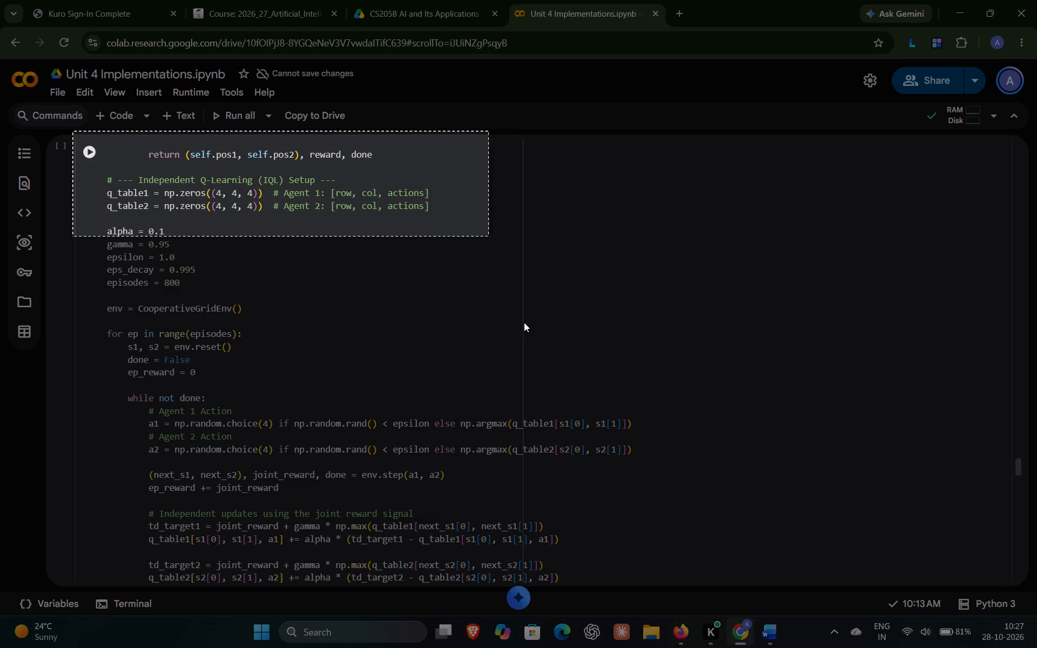
pyautogui.moveTo(524, 322); pyautogui.dragTo(657, 599)
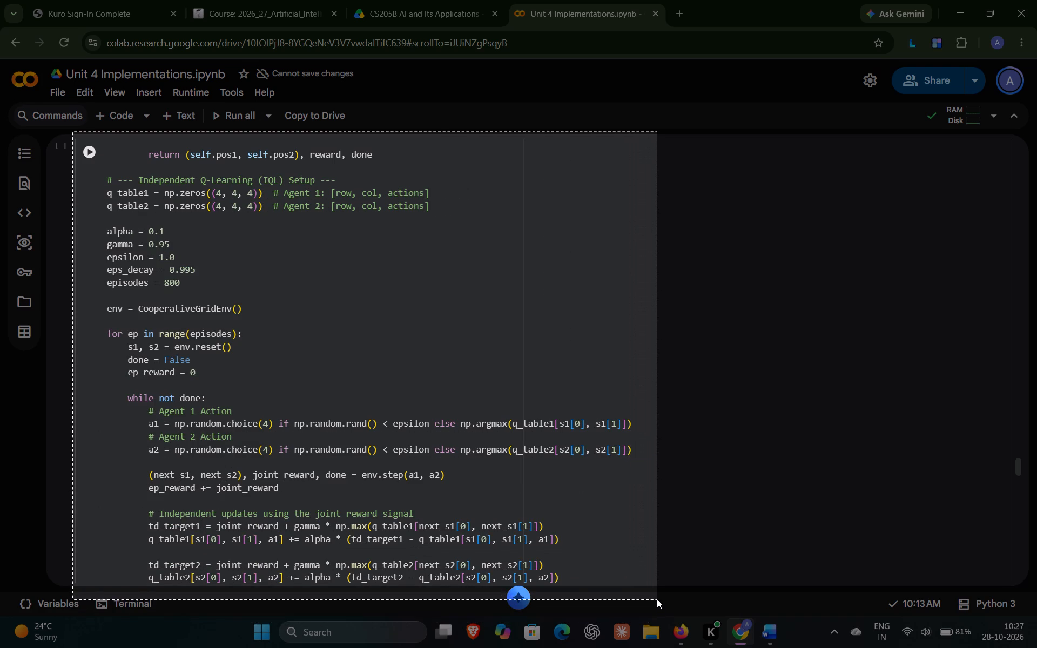
pyautogui.moveTo(657, 599); pyautogui.dragTo(652, 589)
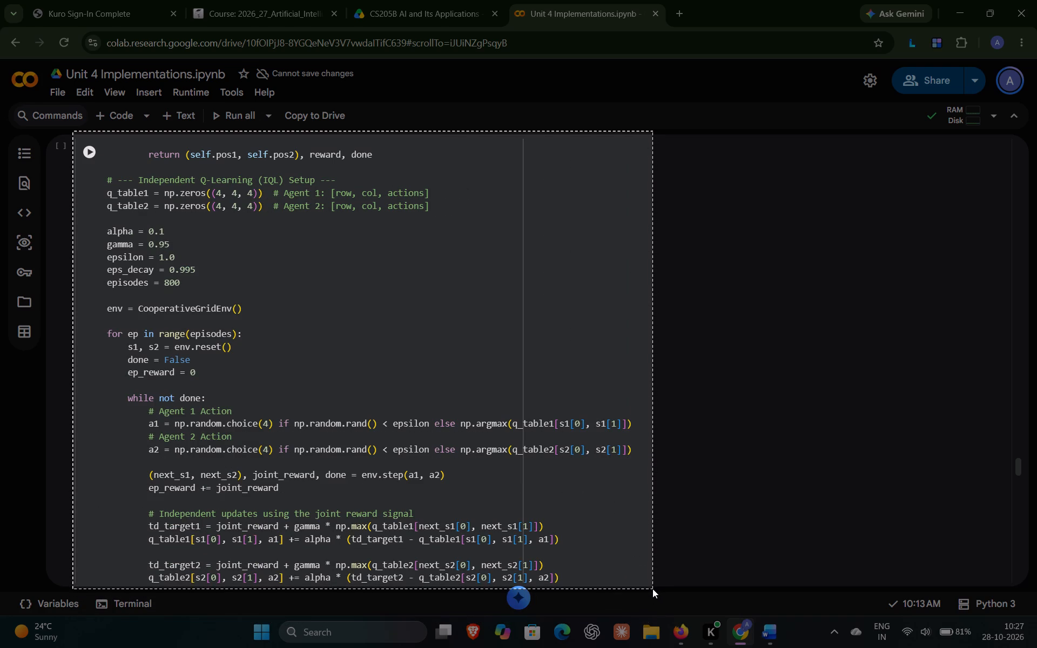
pyautogui.moveTo(652, 589); pyautogui.dragTo(652, 589)
# In Word, paste the Independent Q-Learning setup snip on the new line below the CooperativeGridEnv snip.
pyautogui.click(775, 631)
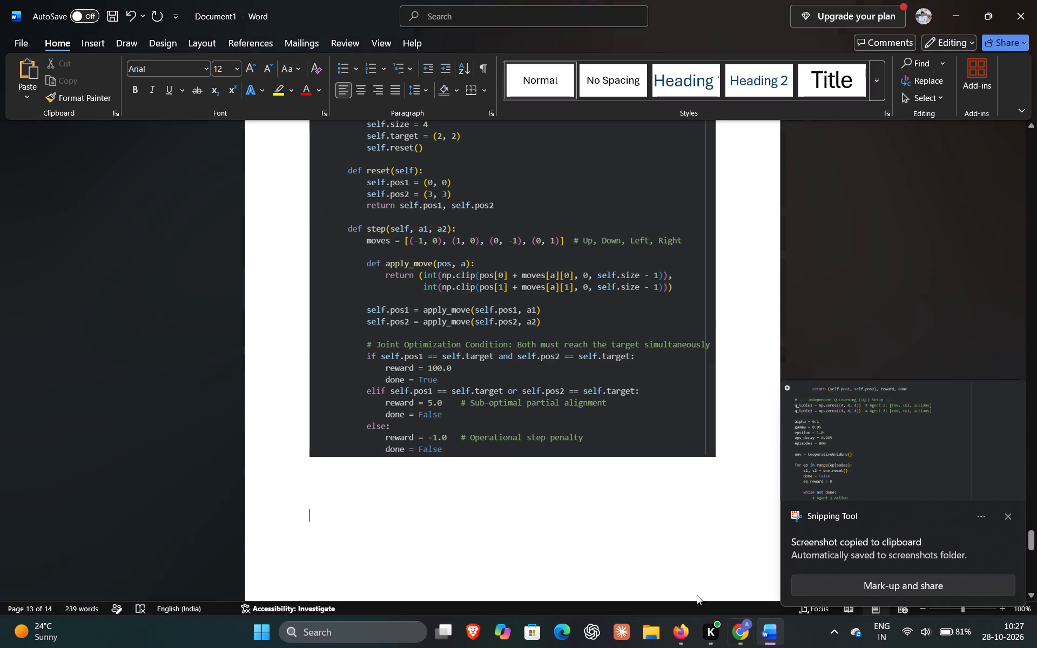
pyautogui.hotkey('ctrl', 'v')
pyautogui.scroll(3, 514, 411)
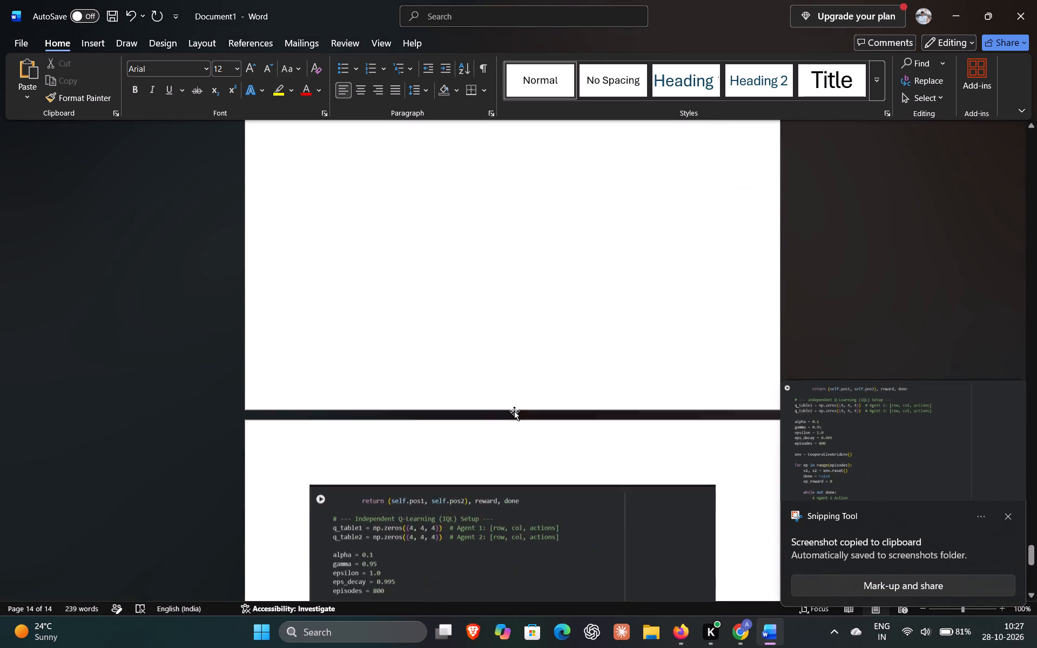
# Check the pasted Independent Q-Learning setup snip and add two new lines below it.
pyautogui.scroll(3, 514, 411)
pyautogui.scroll(-4, 514, 411)
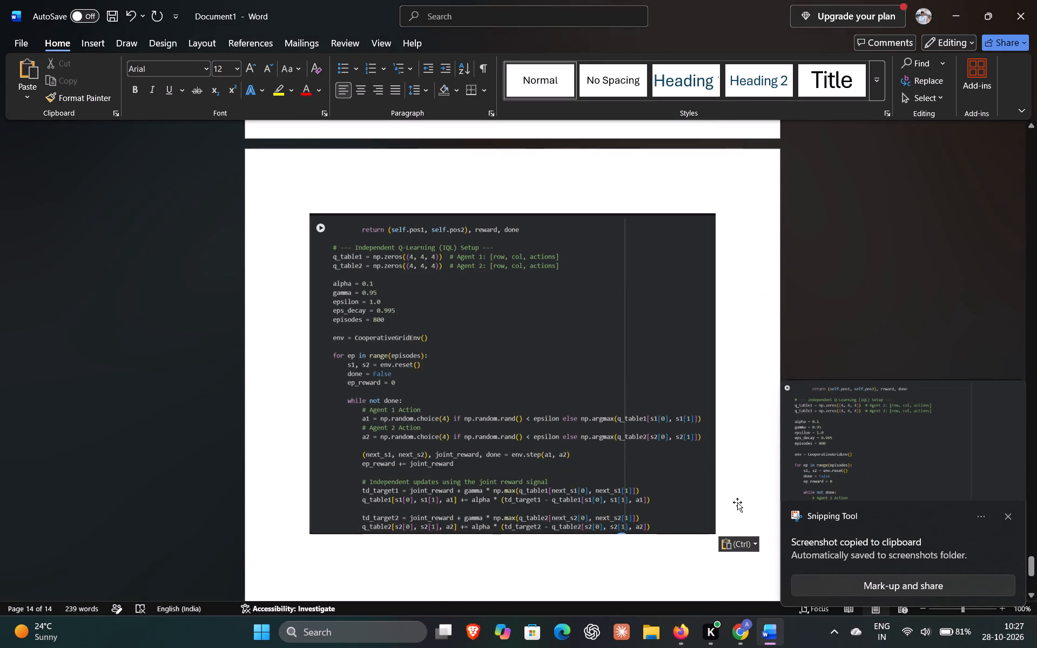
pyautogui.press('Return')
pyautogui.press('Return')
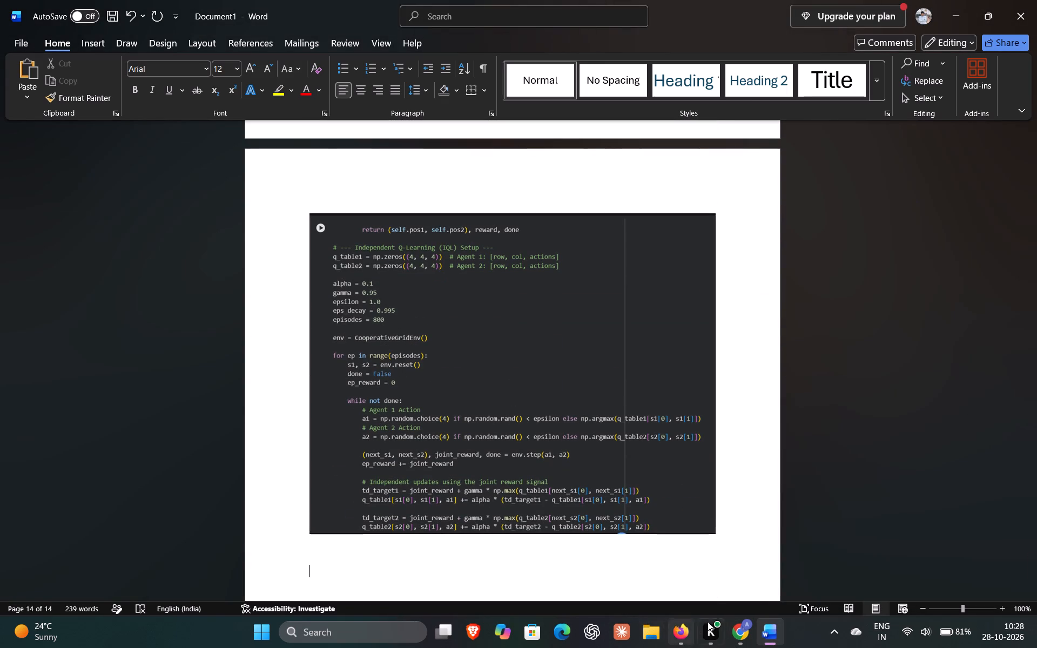
# In Chrome, snip the rest of the Practical 5 code, from the env.step line through the printed episode output.
pyautogui.click(736, 624)
pyautogui.scroll(-5, 297, 429)
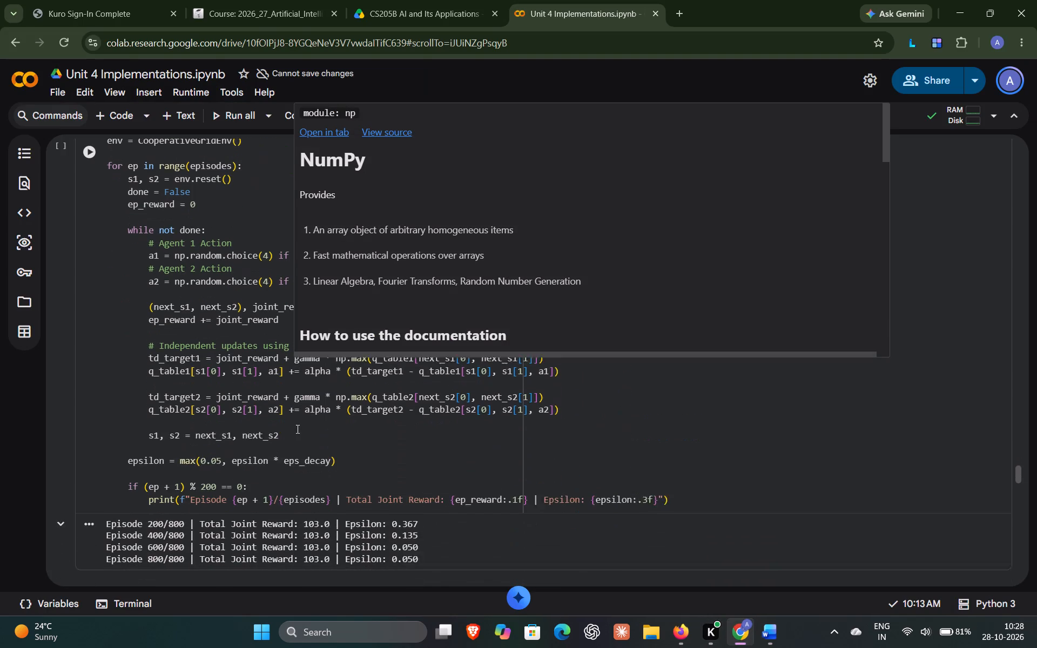
pyautogui.scroll(-1, 297, 429)
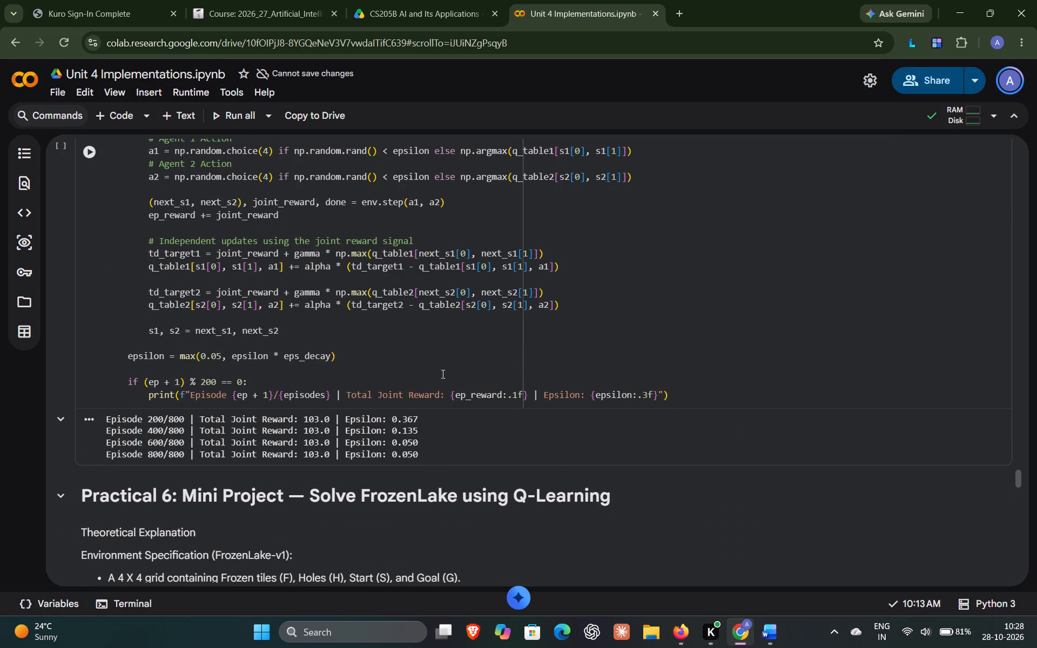
pyautogui.press('Print')
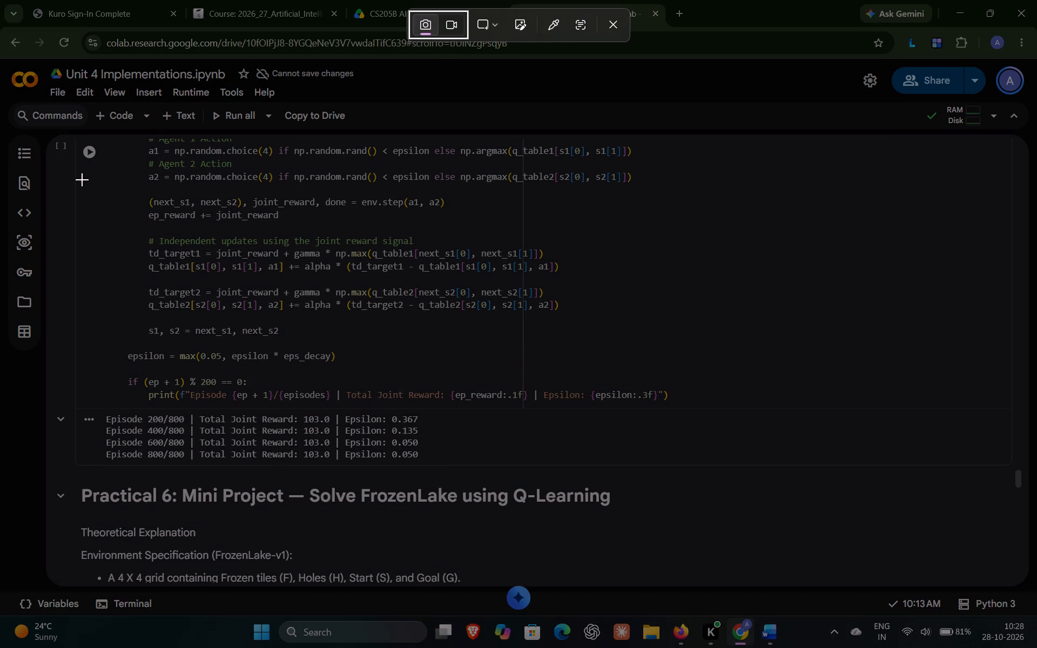
pyautogui.moveTo(80, 183); pyautogui.dragTo(644, 468)
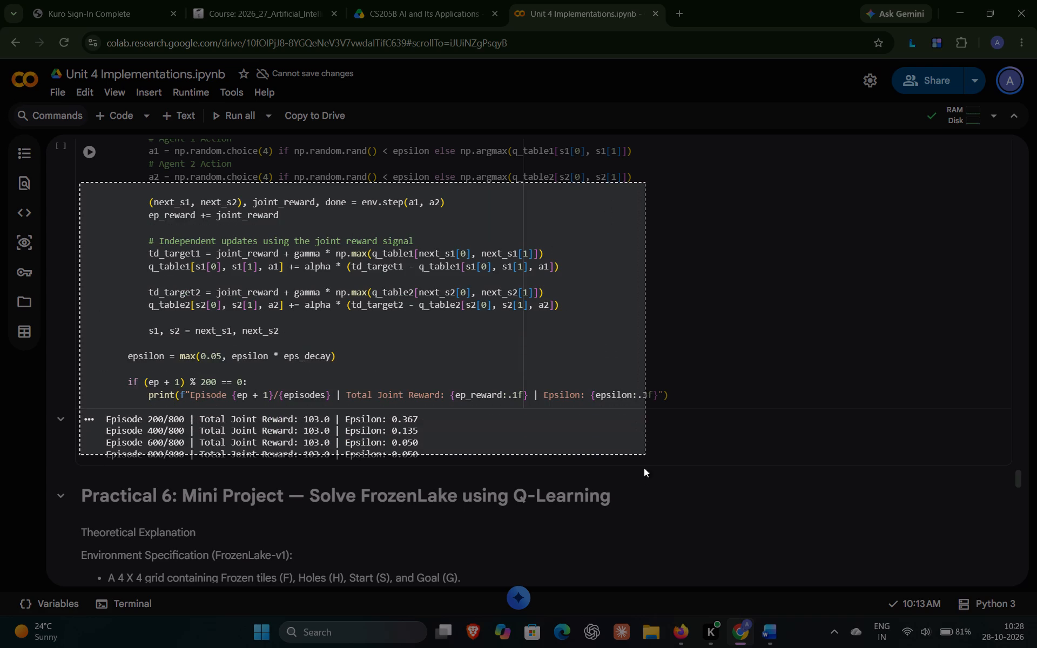
pyautogui.moveTo(644, 468); pyautogui.dragTo(681, 470)
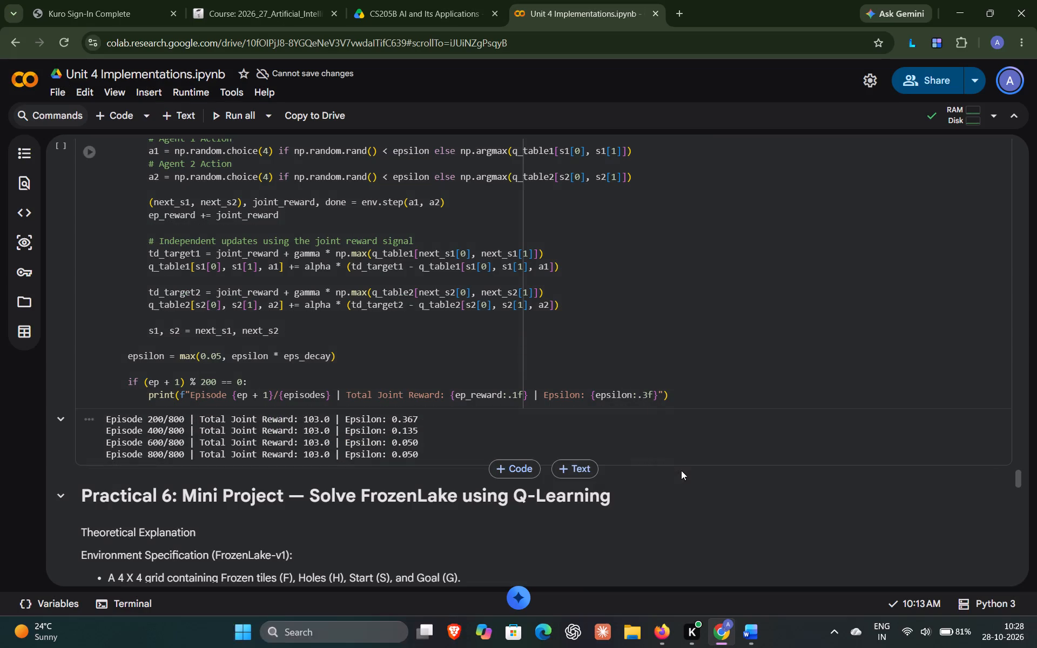
# In Word, paste the final Practical 5 code and output snip, and add four new lines below it onto a new page.
pyautogui.click(771, 625)
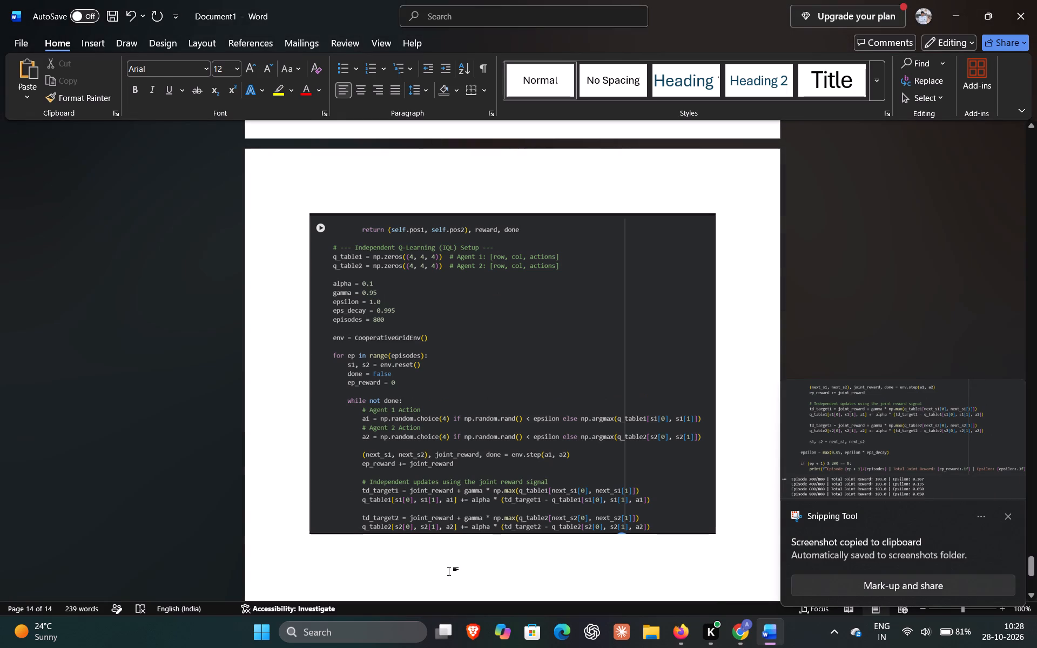
pyautogui.hotkey('ctrl', 'v')
pyautogui.scroll(-4, 633, 517)
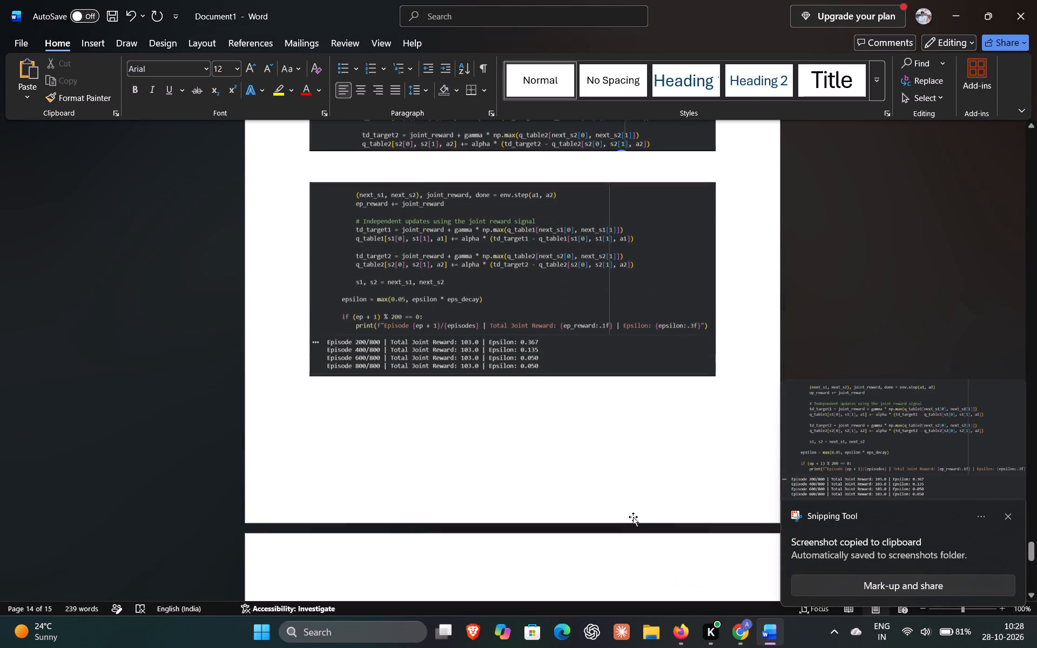
pyautogui.click(733, 360)
pyautogui.press('Return')
pyautogui.press('Return')
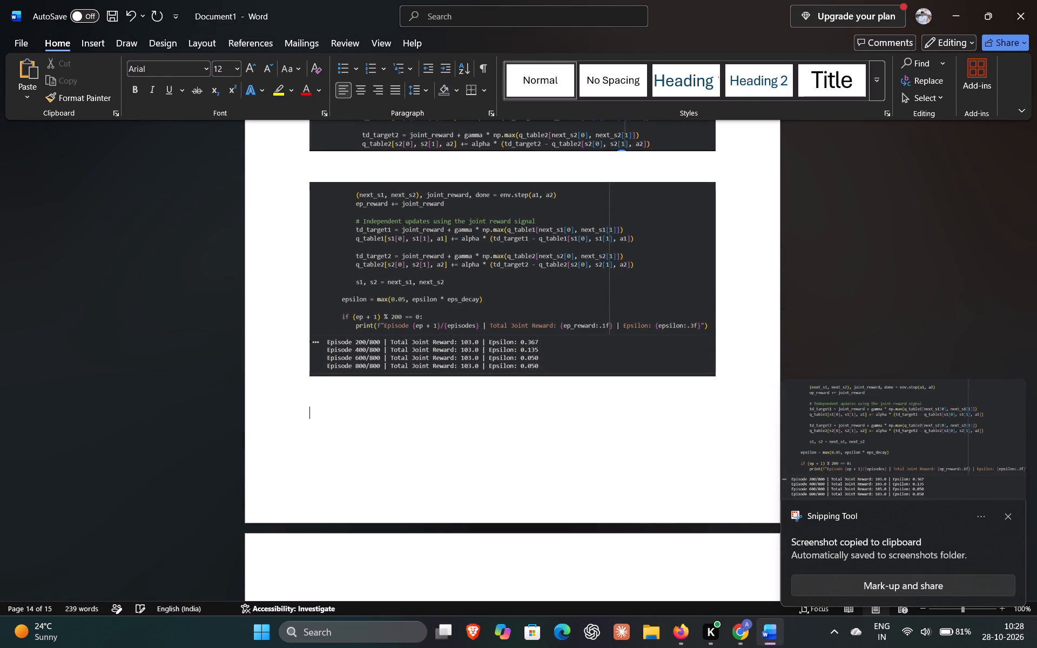
pyautogui.press('Return')
pyautogui.press('Return')
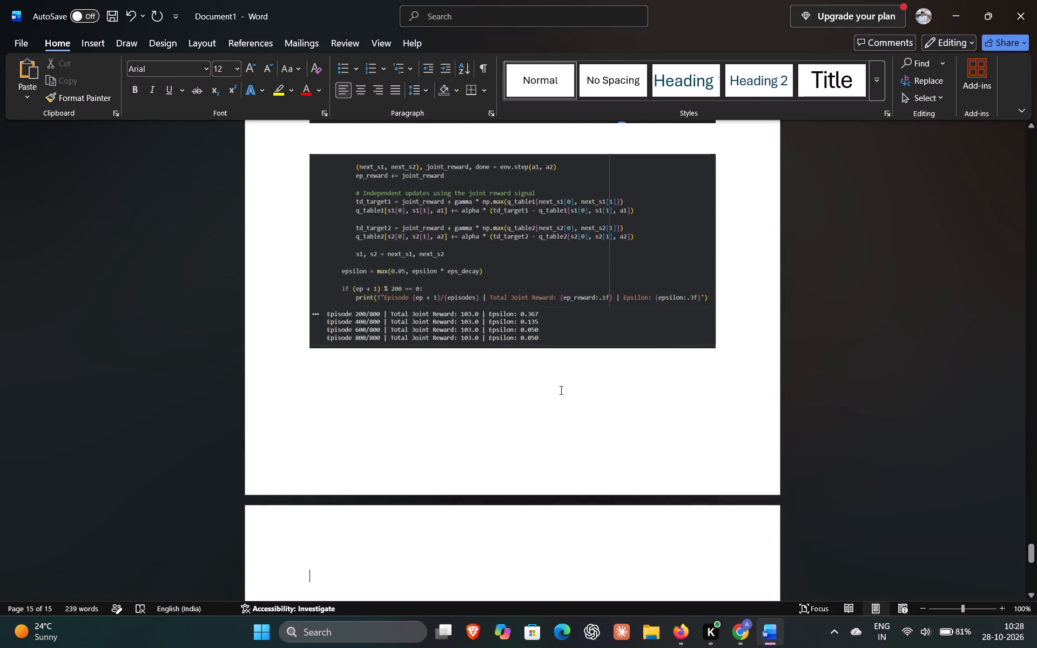
pyautogui.scroll(-1, 556, 389)
# In Chrome, copy the Practical 6 FrozenLake heading and its full theoretical explanation from the notebook.
pyautogui.click(751, 638)
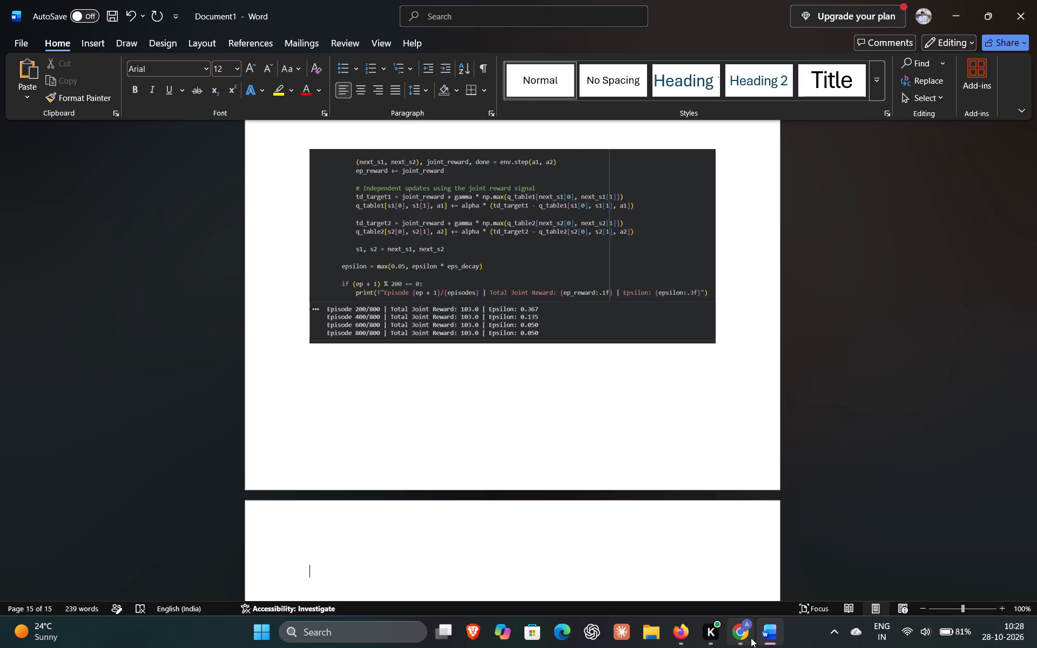
pyautogui.scroll(-11, 406, 407)
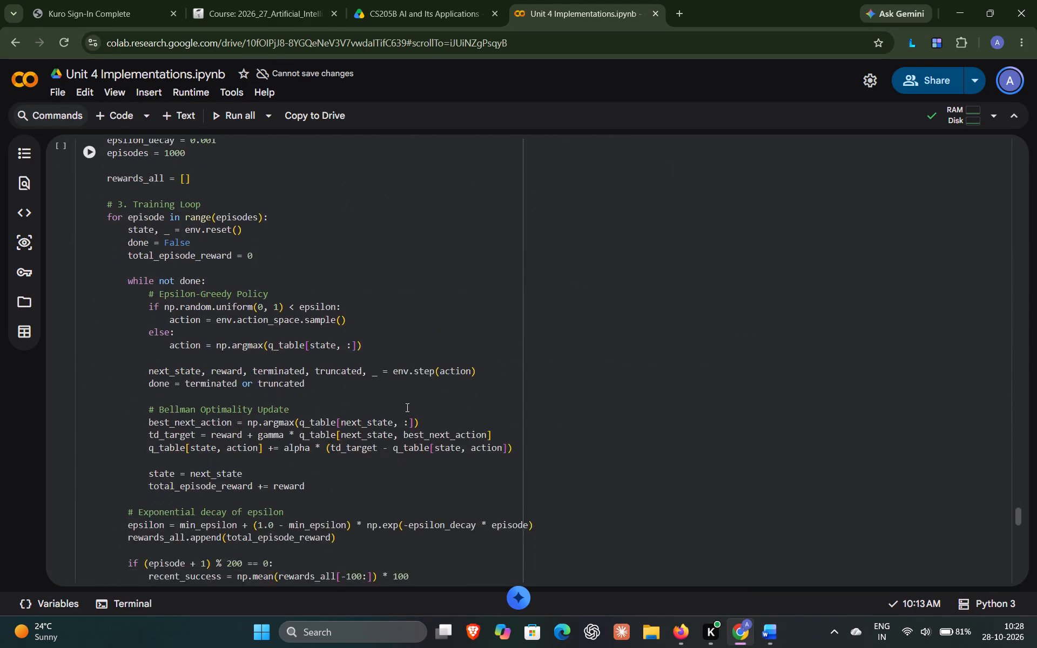
pyautogui.scroll(-8, 406, 407)
pyautogui.scroll(5, 406, 407)
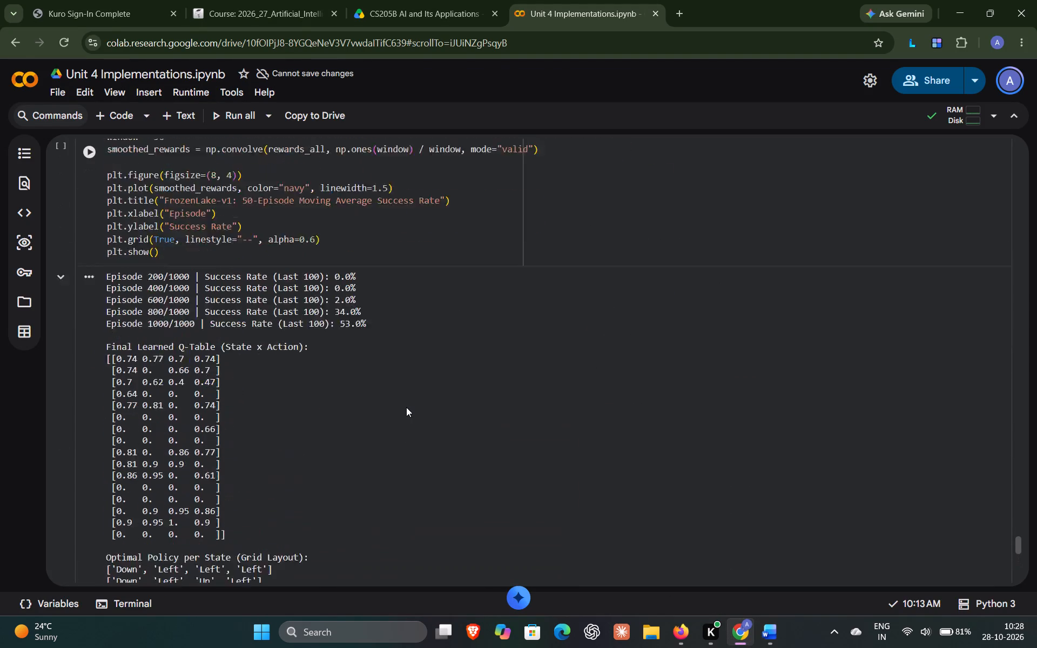
pyautogui.scroll(11, 406, 407)
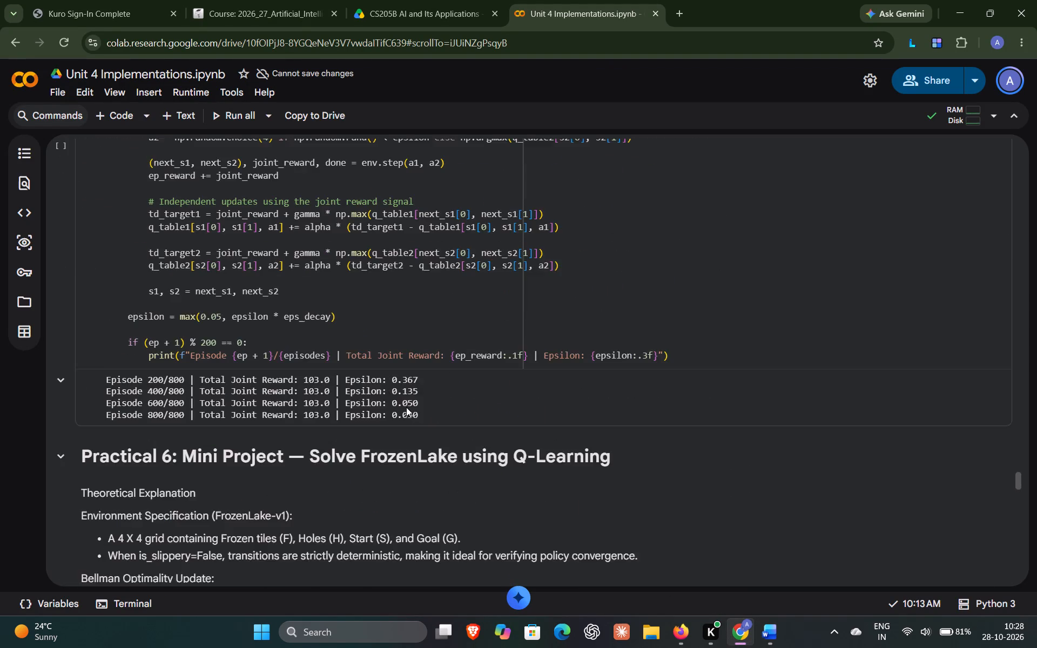
pyautogui.scroll(-3, 406, 407)
pyautogui.moveTo(76, 327); pyautogui.dragTo(292, 484)
pyautogui.moveTo(235, 519); pyautogui.dragTo(233, 519)
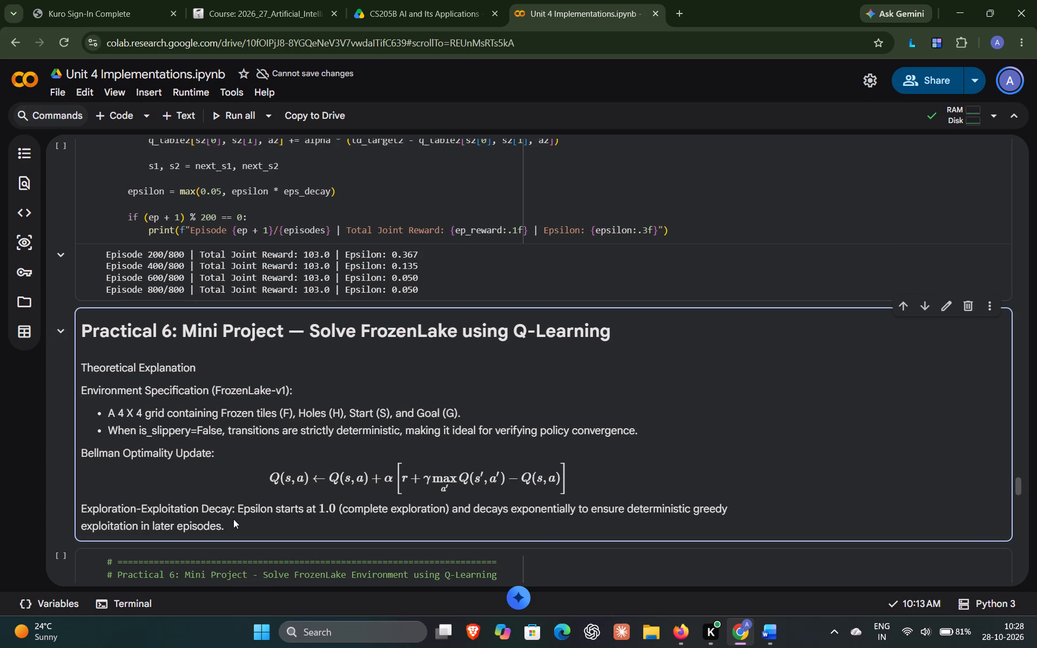
pyautogui.moveTo(233, 519); pyautogui.dragTo(76, 321)
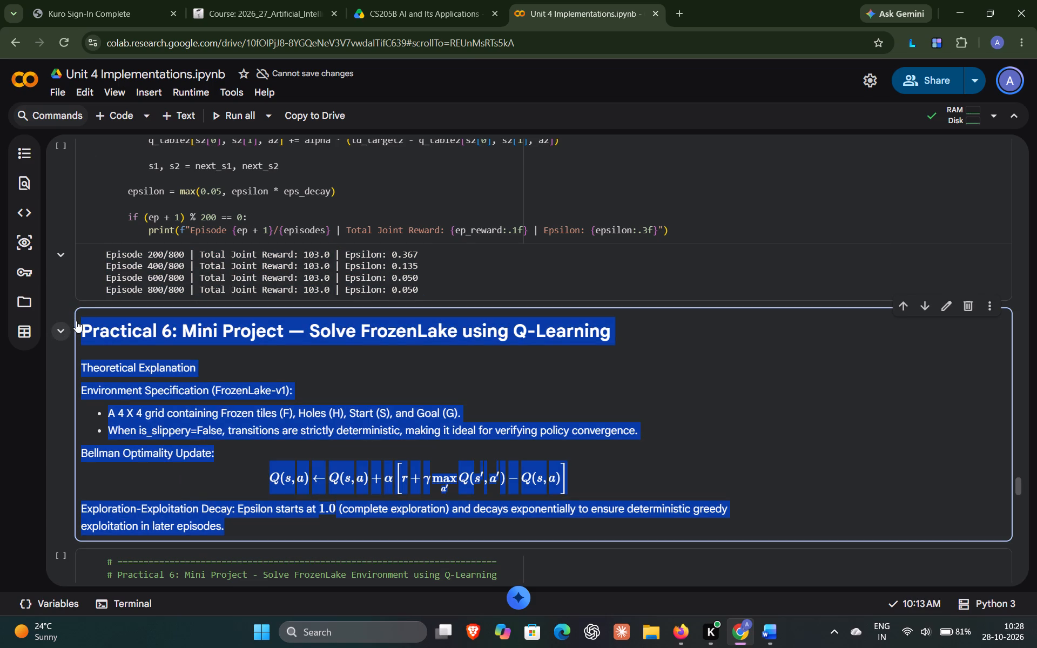
pyautogui.hotkey('ctrl', 'c')
# In Word, paste the Practical 6 heading and explanation at the start of the new page.
pyautogui.click(755, 630)
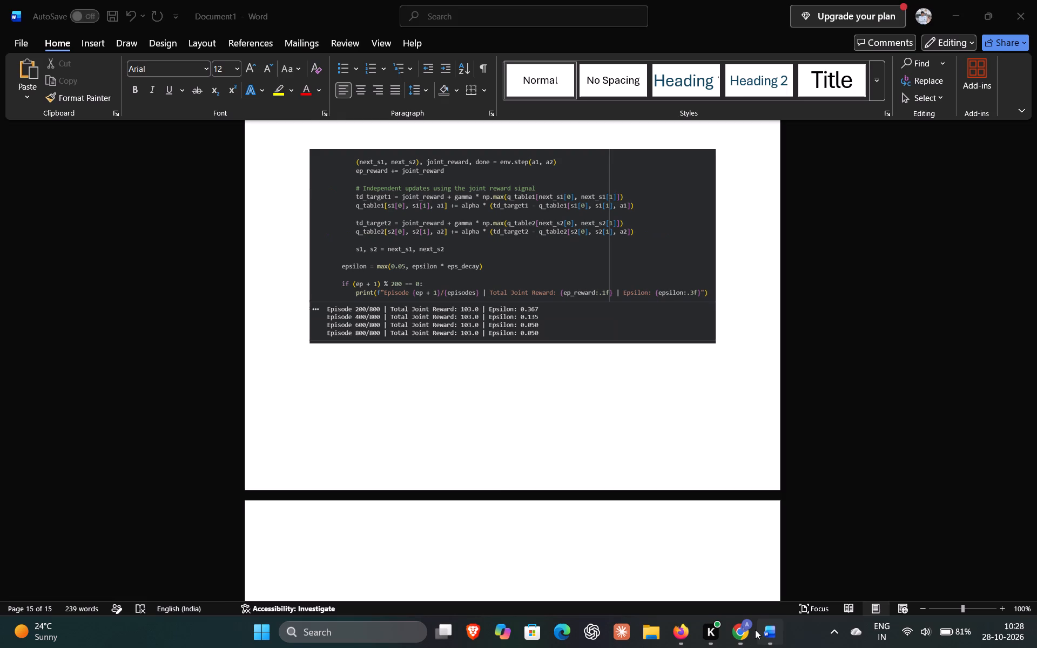
pyautogui.hotkey('ctrl', 'v')
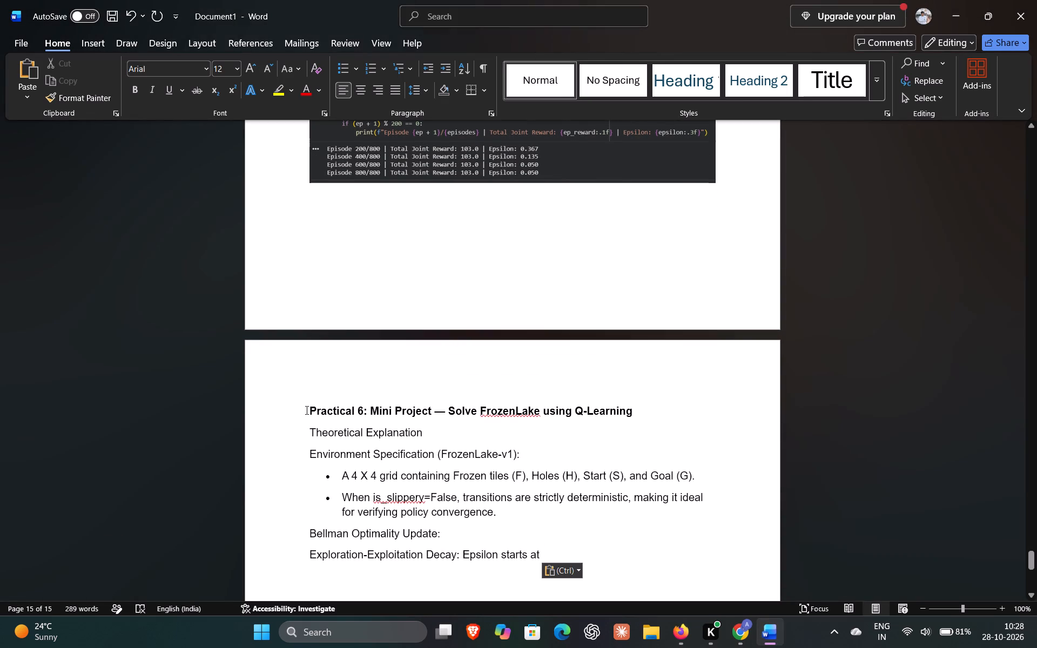
# Set the font of the Practical 6 Mini Project heading to Arial Black.
pyautogui.moveTo(305, 410); pyautogui.dragTo(642, 410)
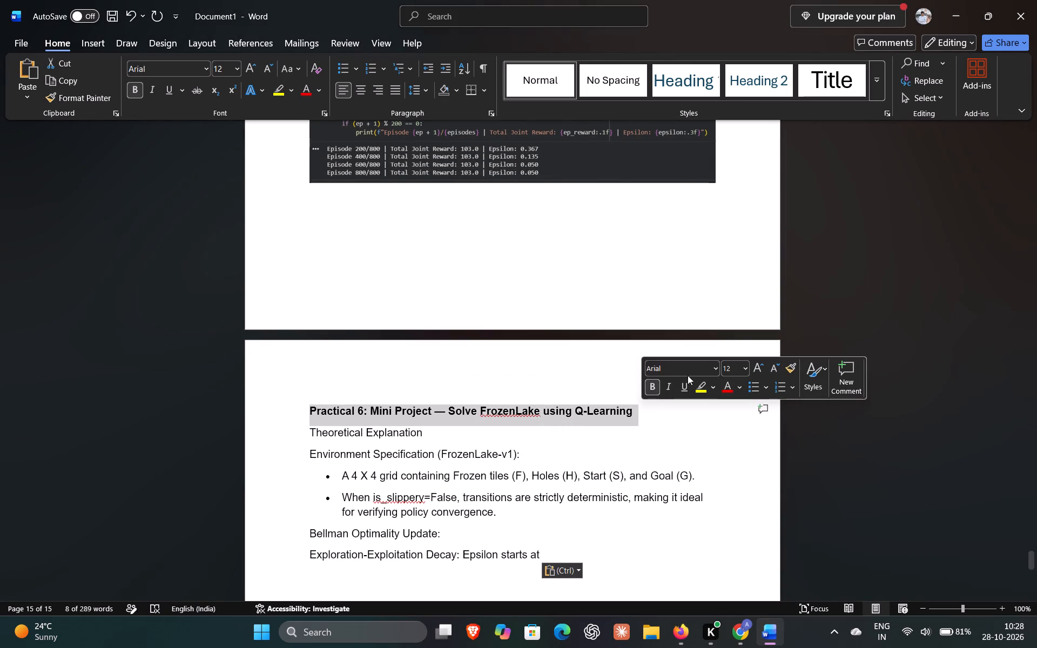
pyautogui.click(716, 372)
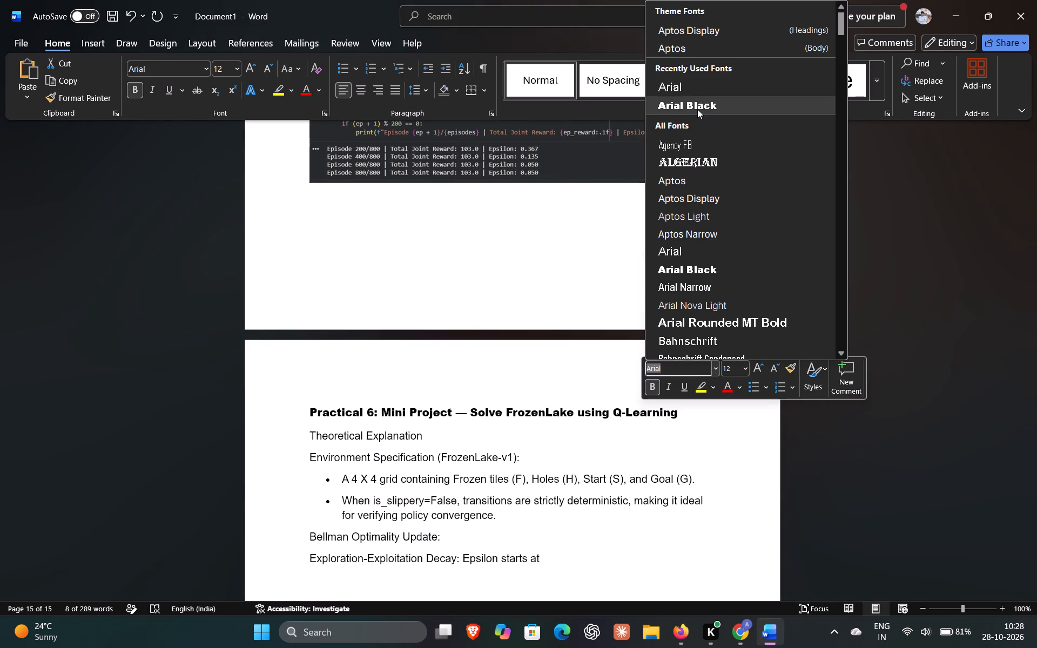
pyautogui.click(697, 109)
pyautogui.click(690, 413)
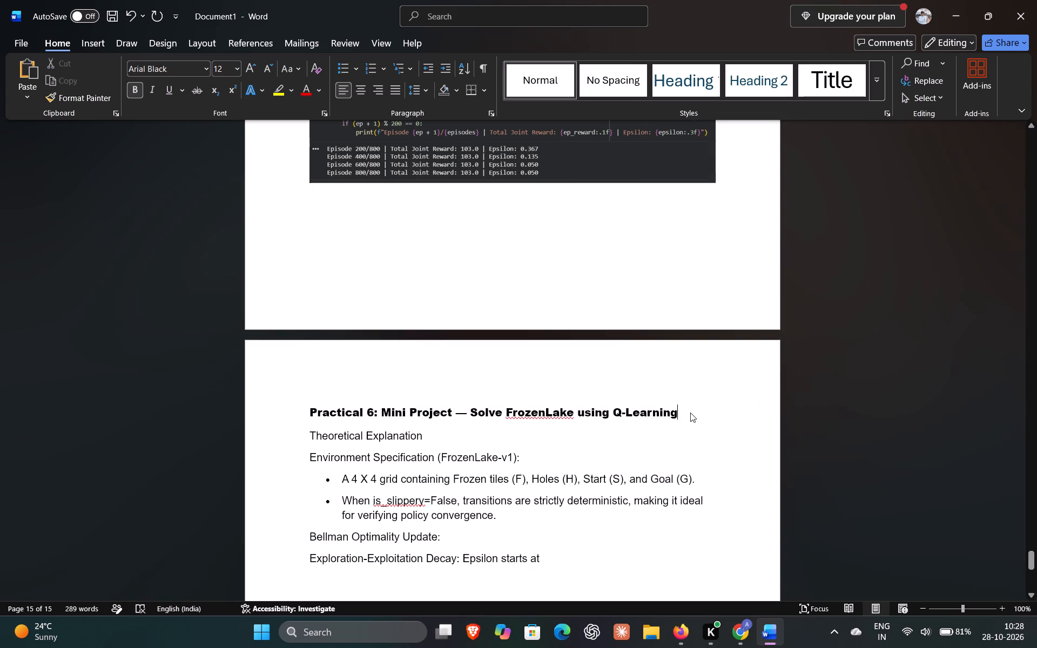
# Renumber the FrozenLake heading as Practical 24 and add a new line after the Exploration-Exploitation Decay text.
pyautogui.click(373, 413)
pyautogui.press('BackSpace')
pyautogui.write('24')
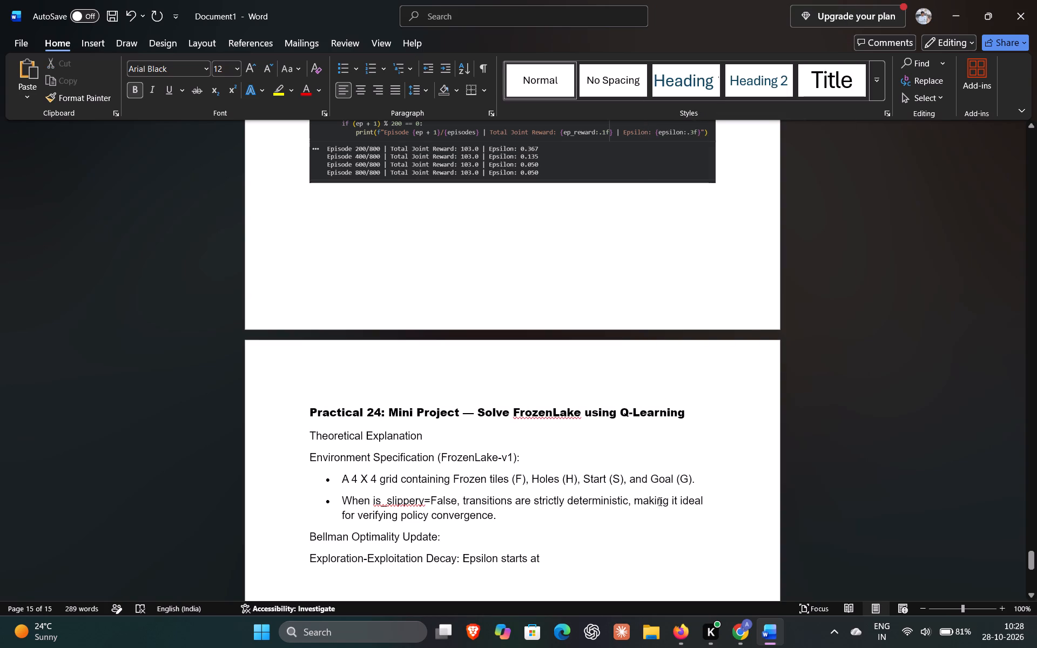
pyautogui.click(589, 572)
pyautogui.press('Return')
# In Chrome, snip the first part of the Practical 6 code, from the title comment through the env.action_space.sample() line.
pyautogui.click(779, 632)
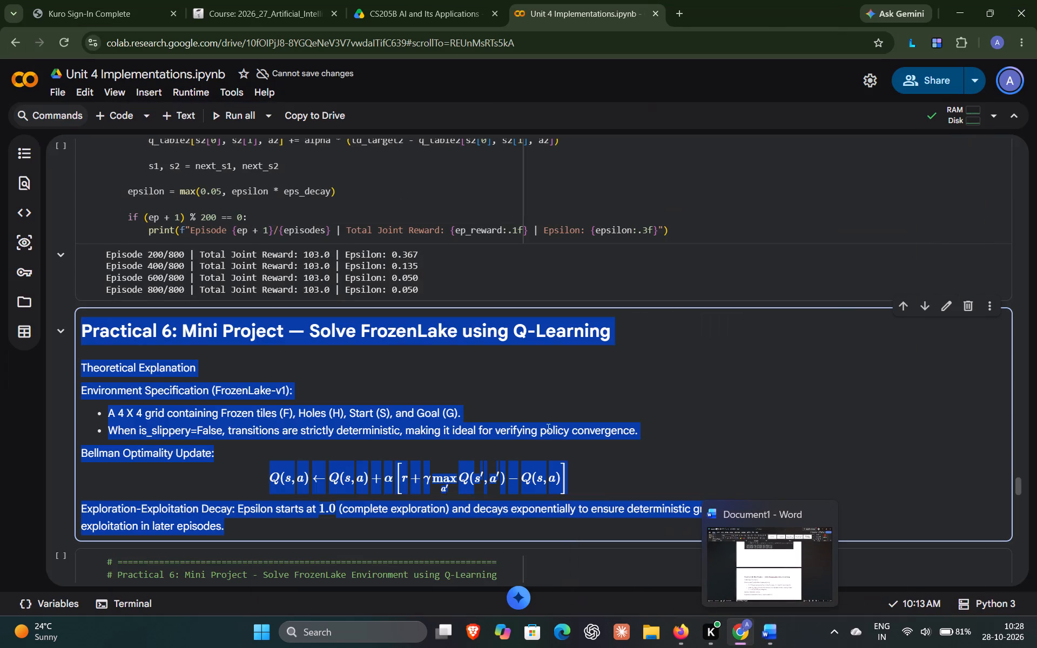
pyautogui.scroll(-8, 528, 406)
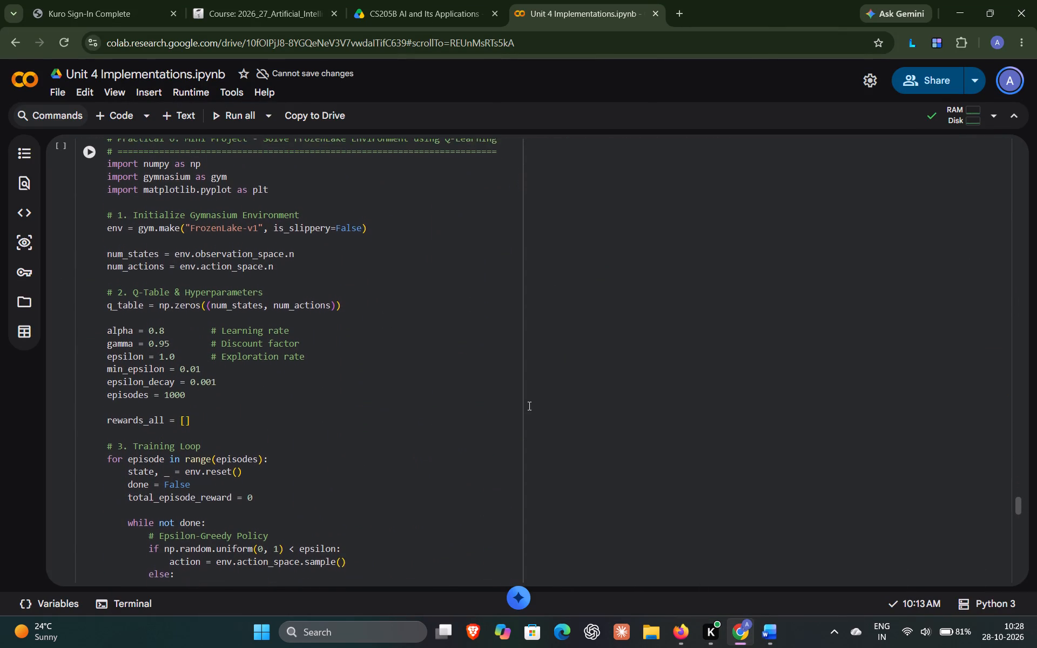
pyautogui.scroll(-1, 528, 406)
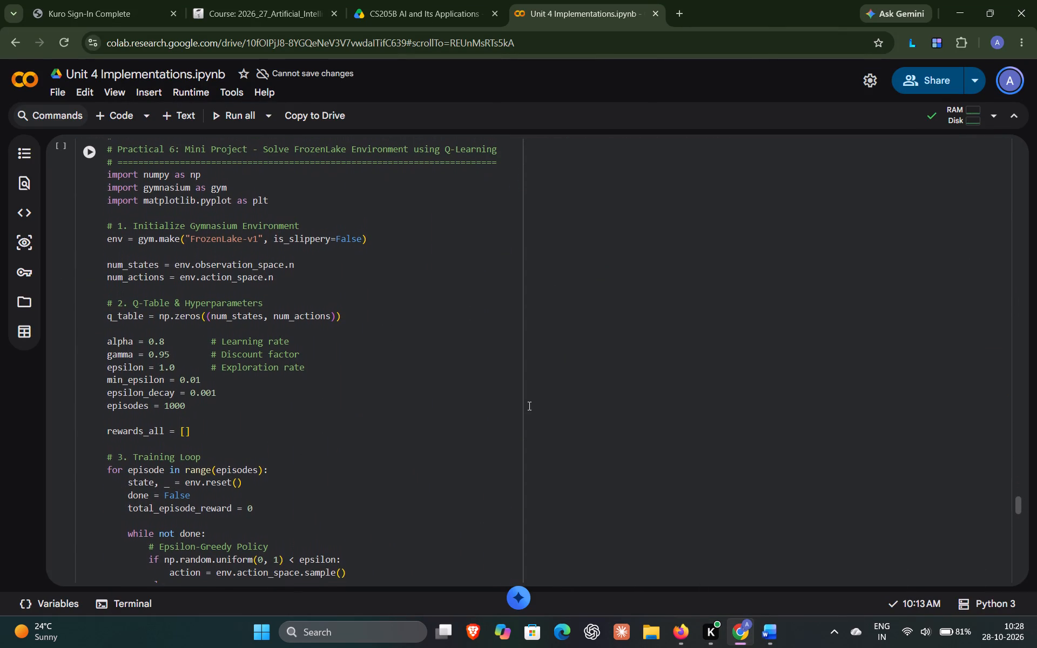
pyautogui.press('Print')
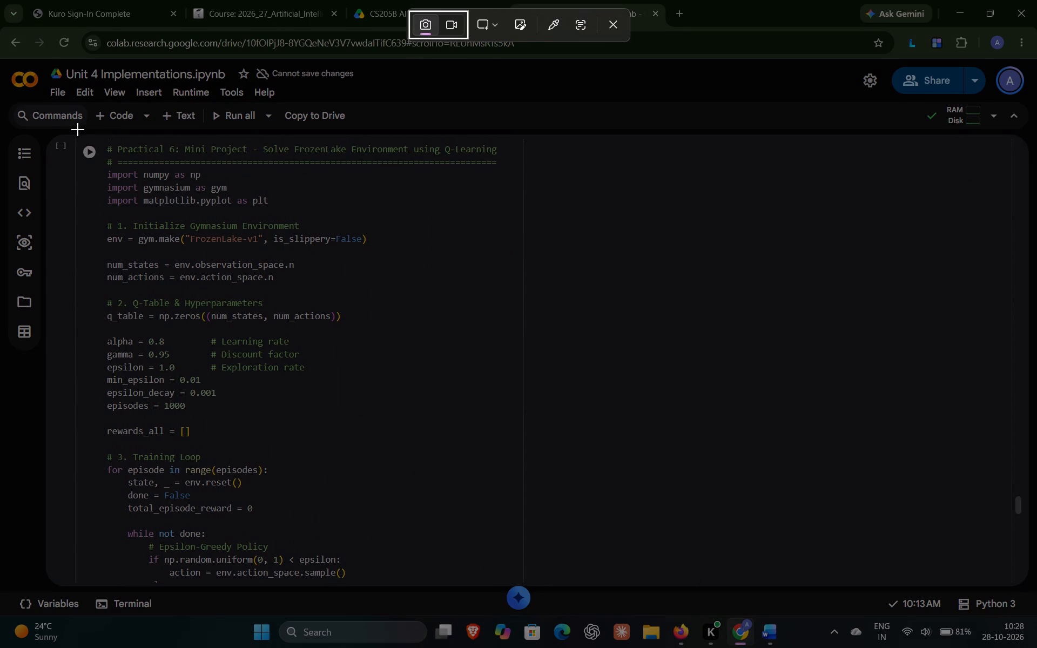
pyautogui.moveTo(71, 130); pyautogui.dragTo(536, 588)
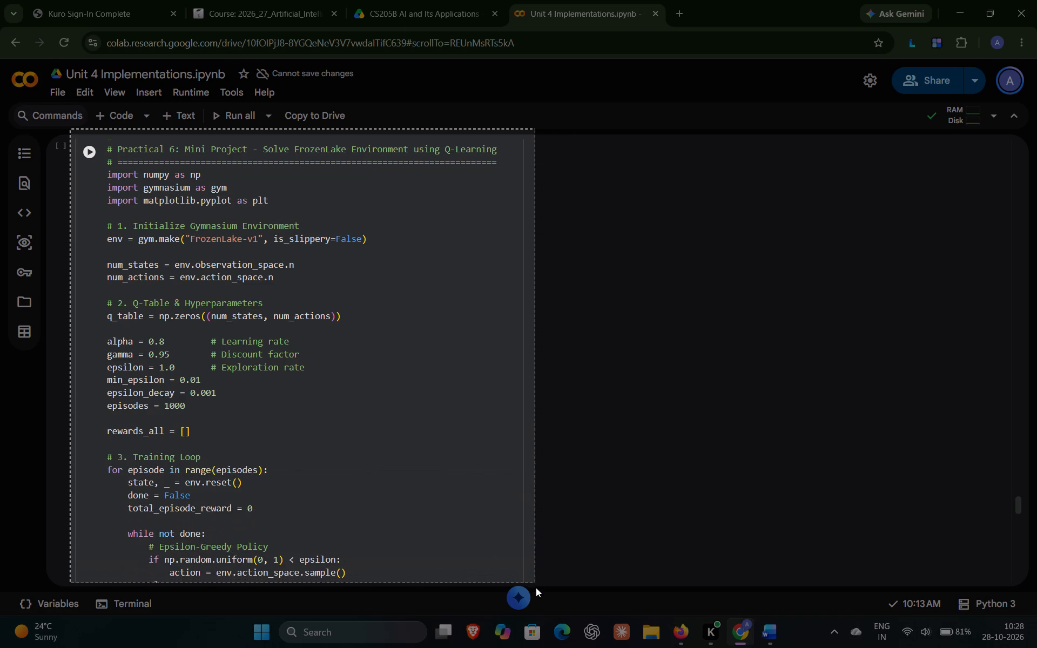
pyautogui.moveTo(536, 588); pyautogui.dragTo(528, 588)
# In Word, paste the first FrozenLake code snip below the Practical 24 description and add two new lines after it.
pyautogui.click(776, 634)
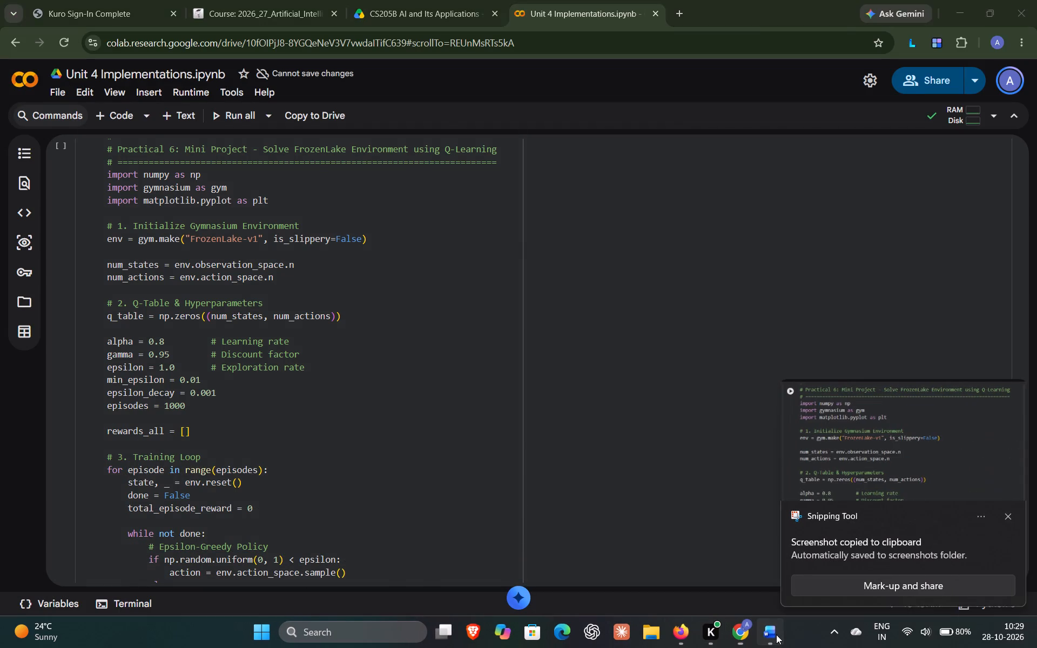
pyautogui.scroll(-2, 505, 524)
pyautogui.click(369, 474)
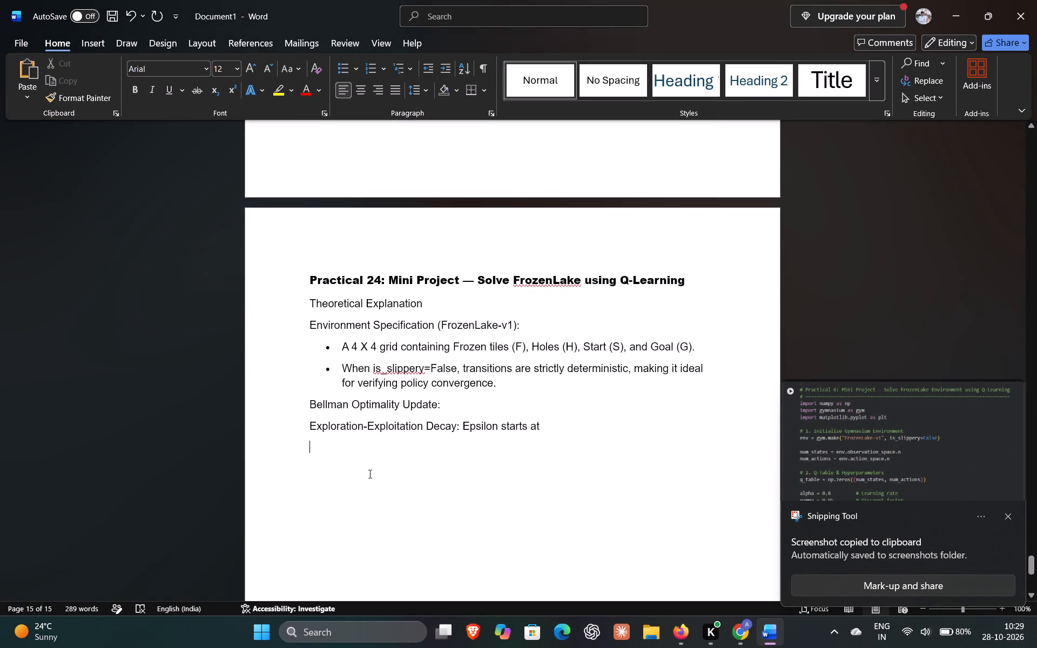
pyautogui.hotkey('ctrl', 'v')
pyautogui.scroll(-2, 444, 423)
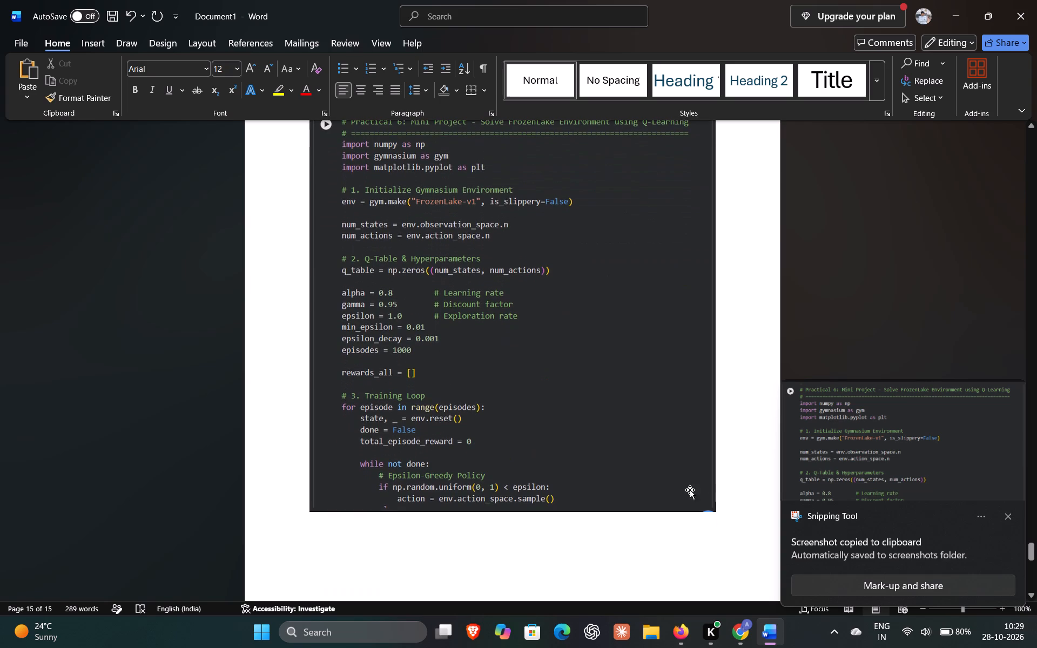
pyautogui.click(725, 508)
pyautogui.press('Return')
pyautogui.press('Return')
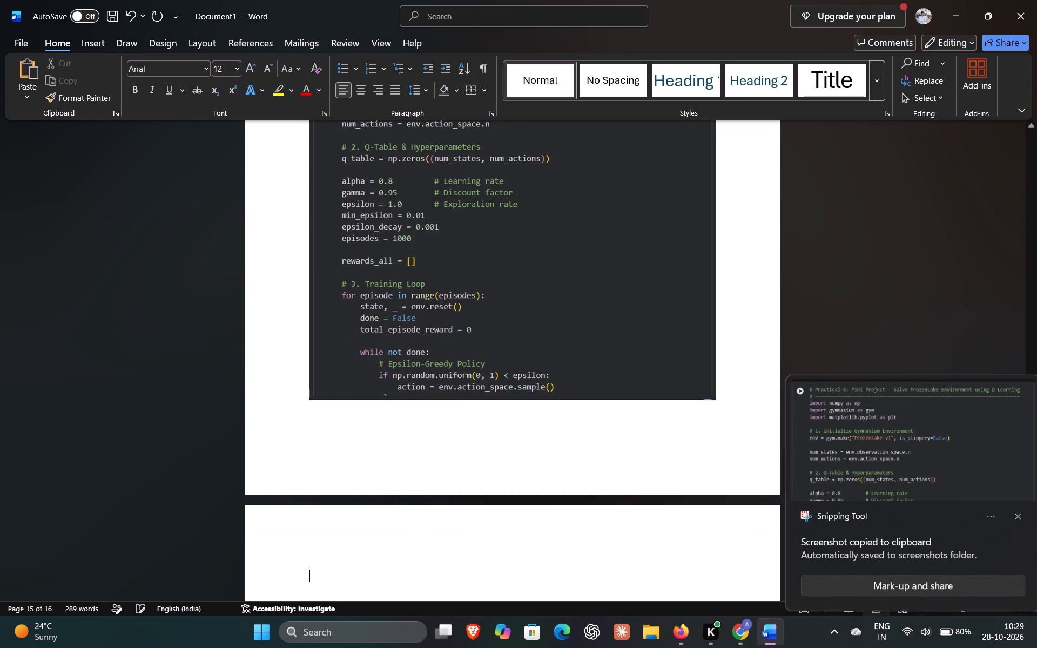
# In Chrome, snip the second part of the Practical 6 code, from the else branch through the optimal policy print loop.
pyautogui.click(743, 631)
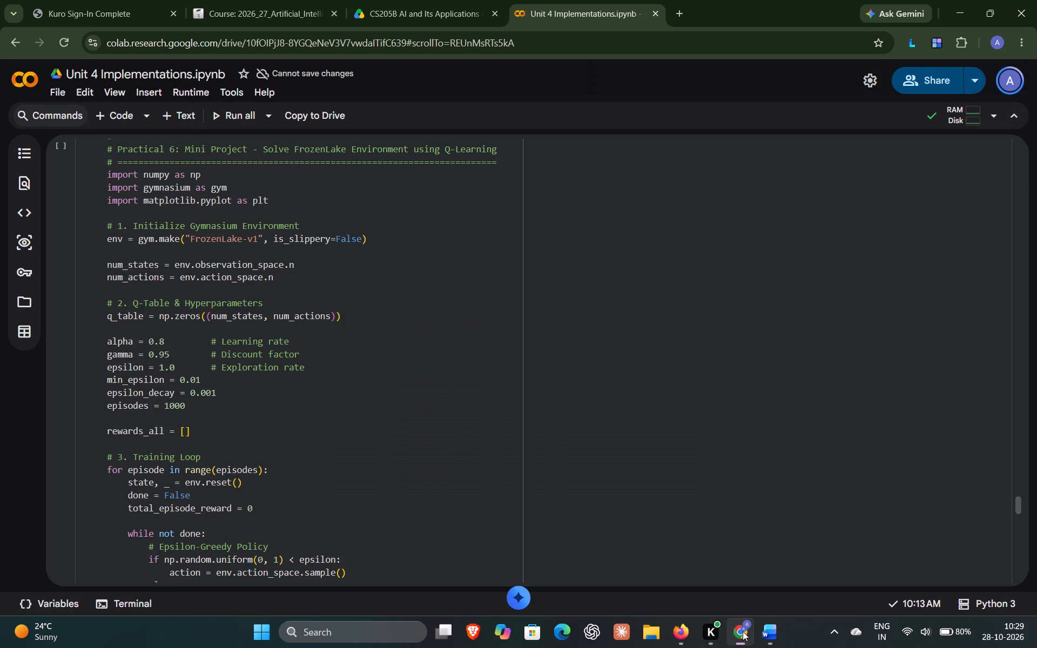
pyautogui.scroll(-7, 393, 433)
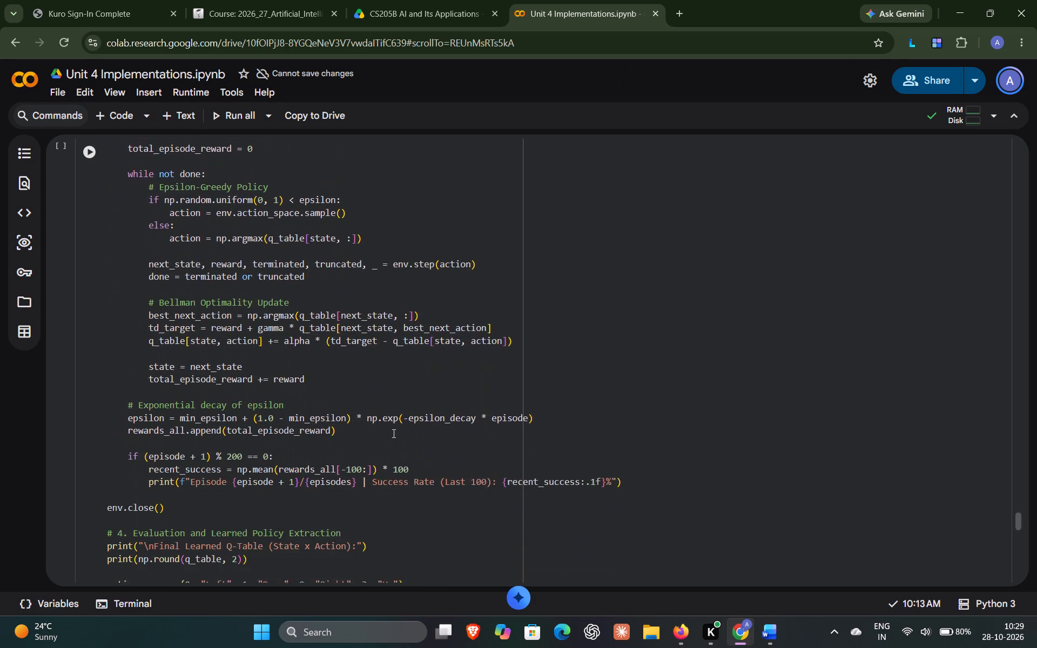
pyautogui.scroll(-1, 393, 433)
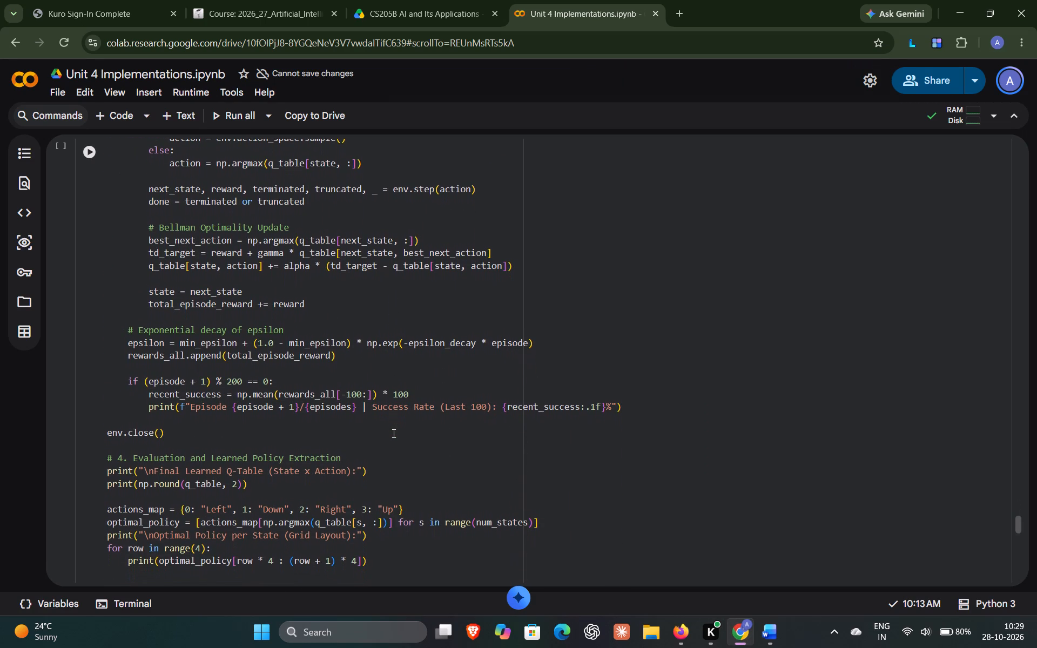
pyautogui.scroll(-1, 393, 433)
pyautogui.press('Print')
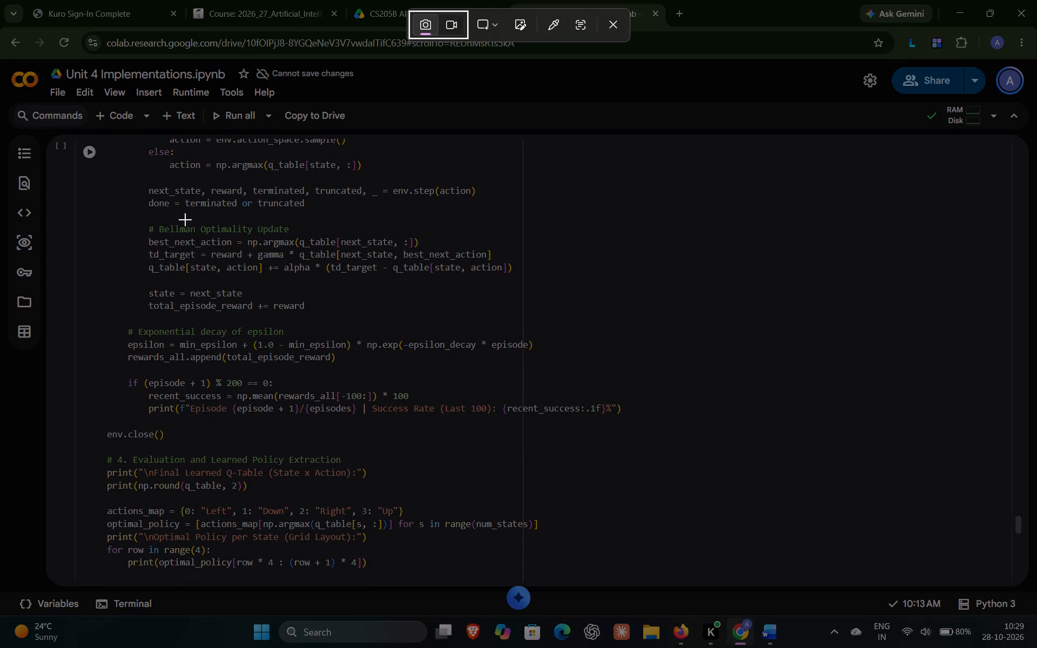
pyautogui.moveTo(74, 129); pyautogui.dragTo(599, 430)
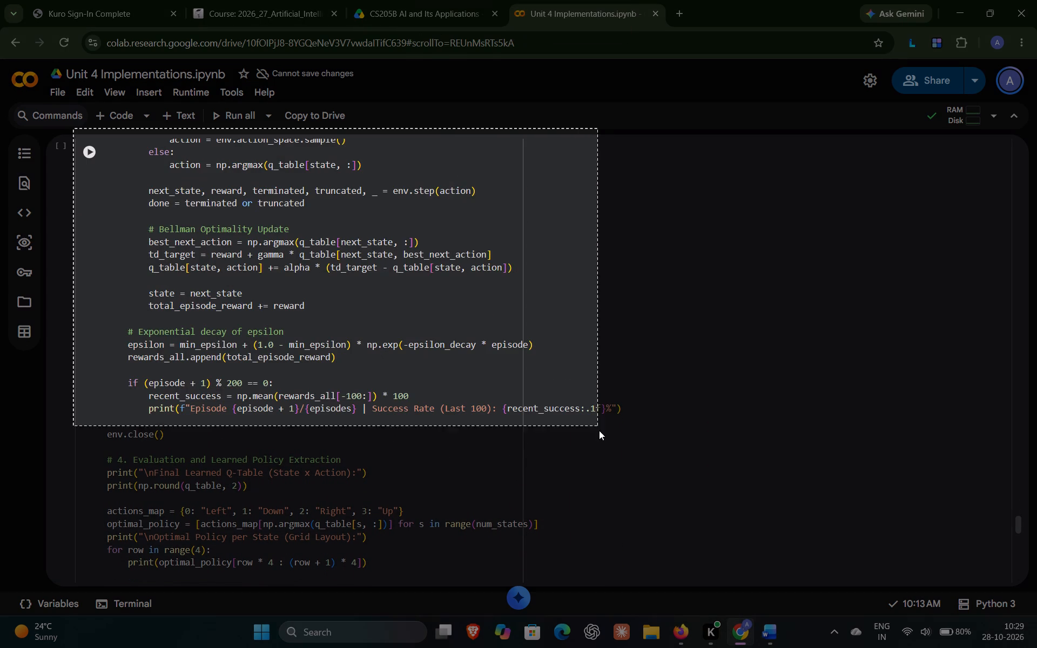
pyautogui.moveTo(599, 430); pyautogui.dragTo(644, 639)
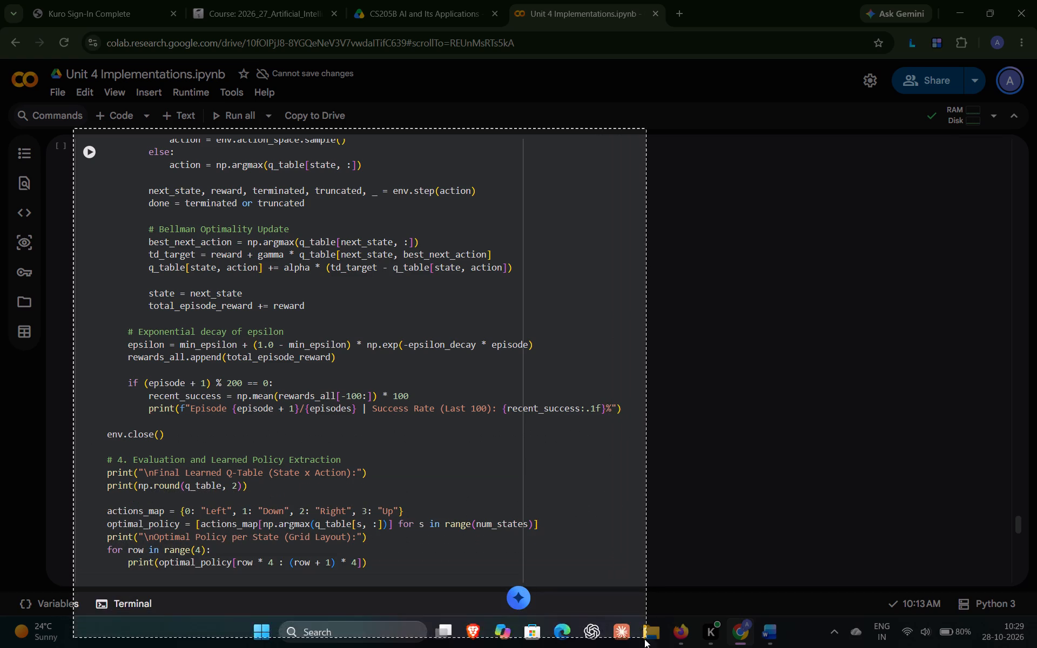
pyautogui.moveTo(644, 639); pyautogui.dragTo(635, 590)
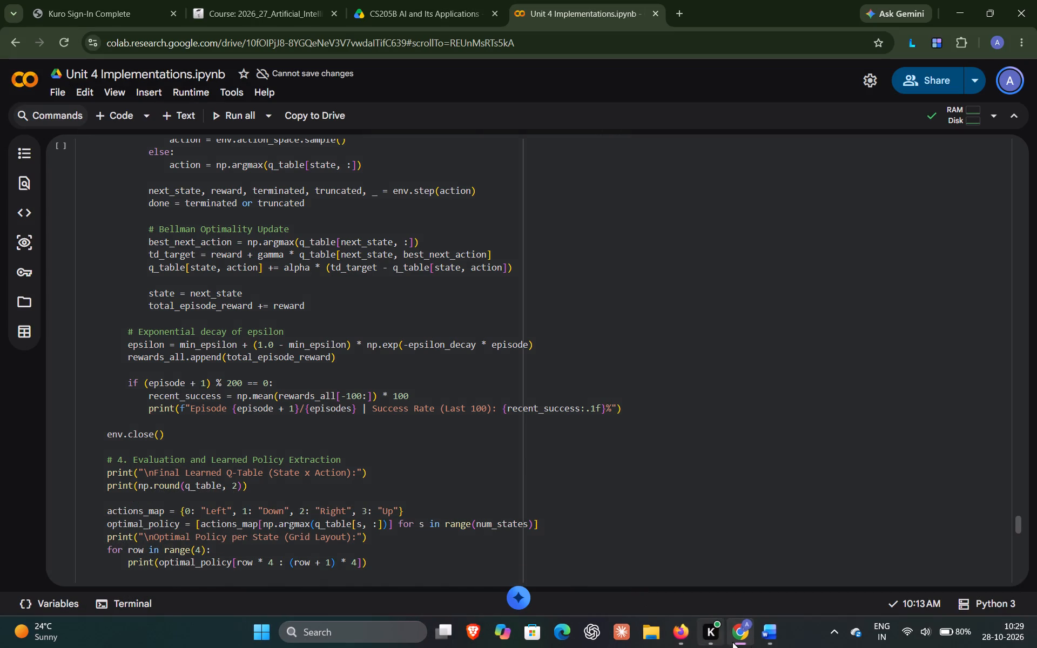
# In Word, paste the second FrozenLake code snip below the first one and add two new lines after it.
pyautogui.click(760, 645)
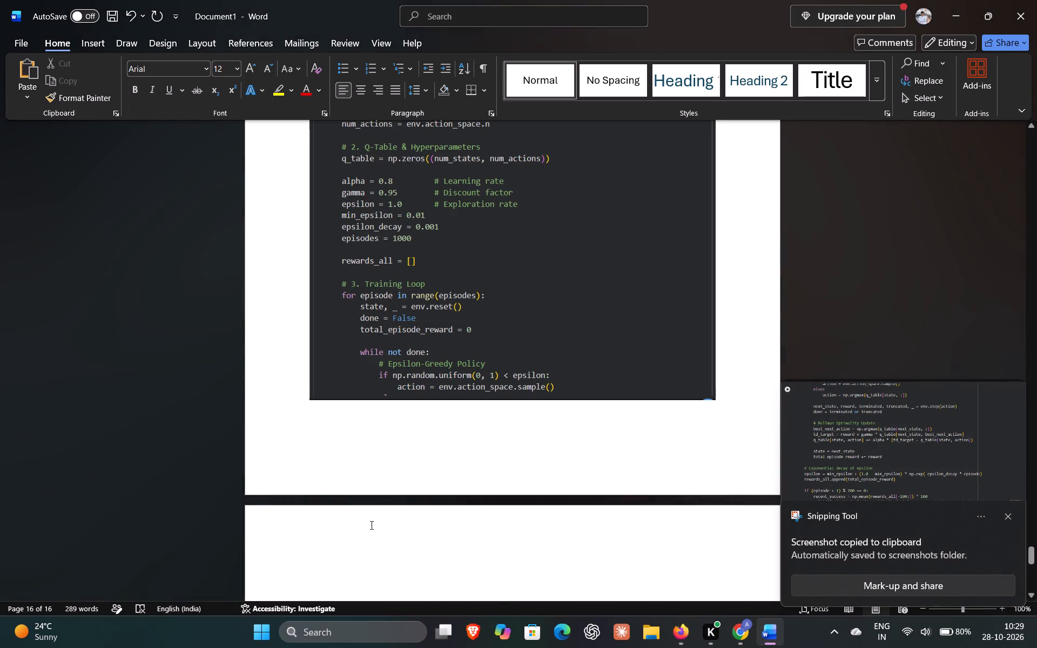
pyautogui.hotkey('ctrl', 'v')
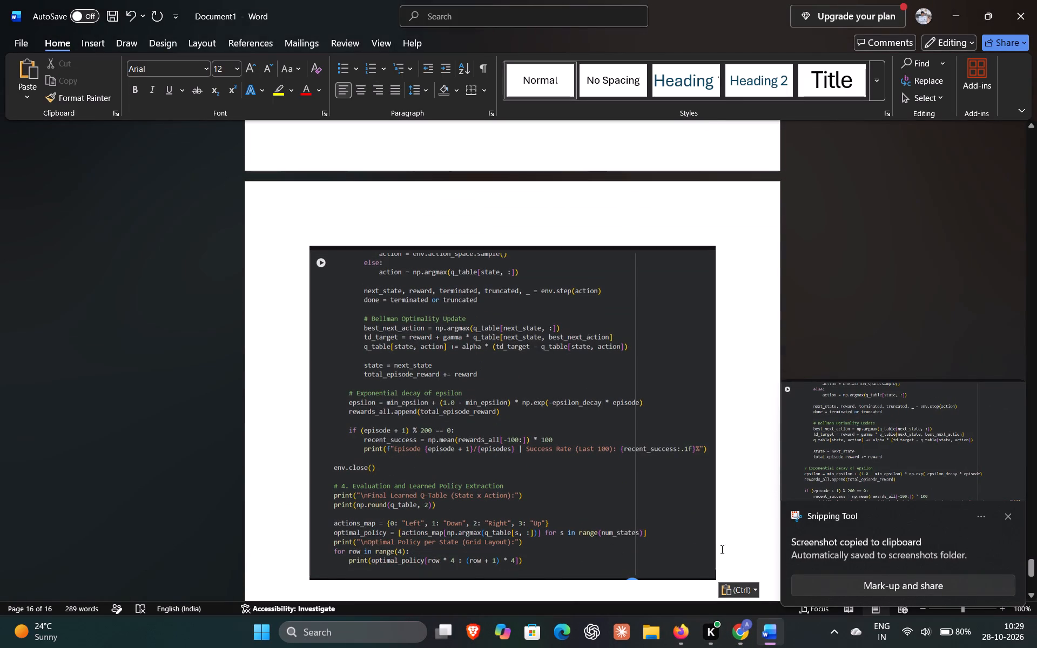
pyautogui.press('Return')
pyautogui.press('Return')
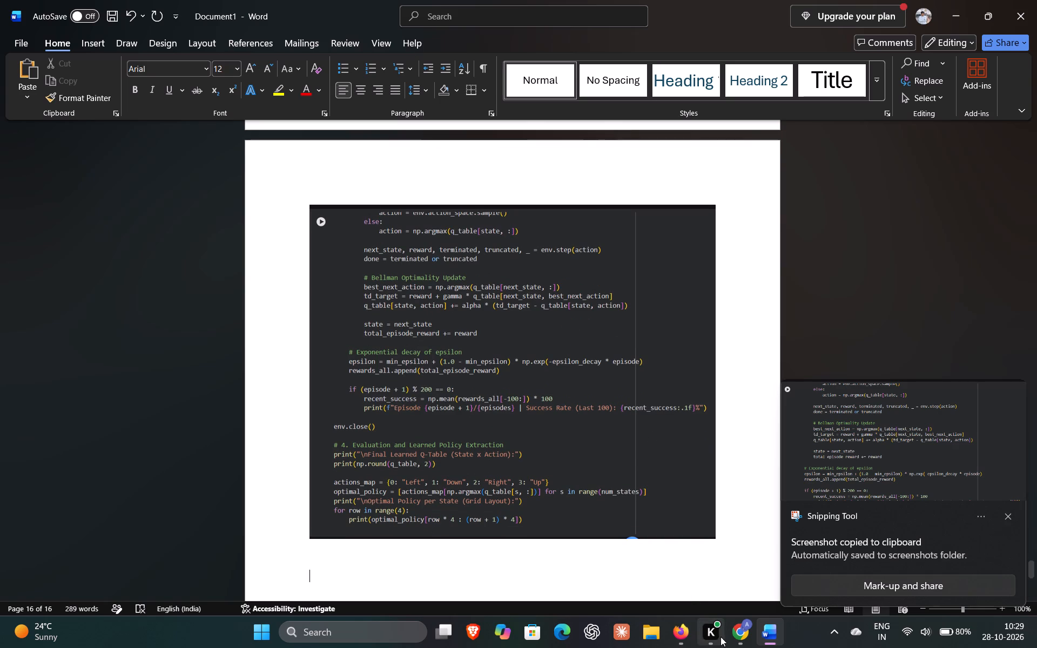
# In Chrome, snip the last part of the Practical 6 code, from the "# 5. Plotting Training Success Rate" comment through plt.show().
pyautogui.click(739, 633)
pyautogui.scroll(-4, 487, 490)
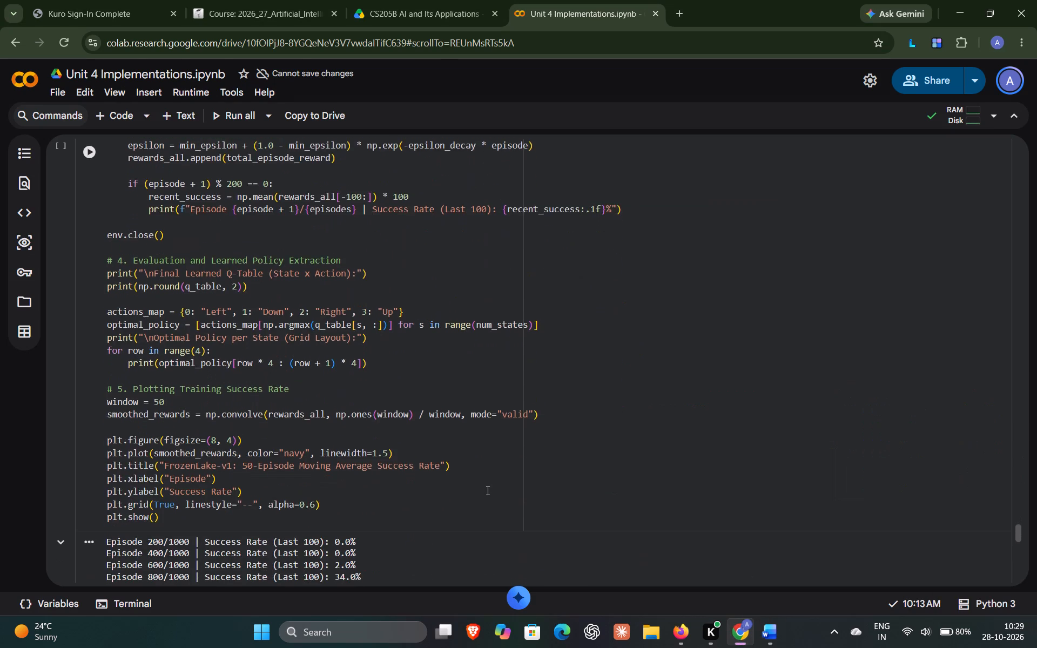
pyautogui.scroll(-2, 487, 490)
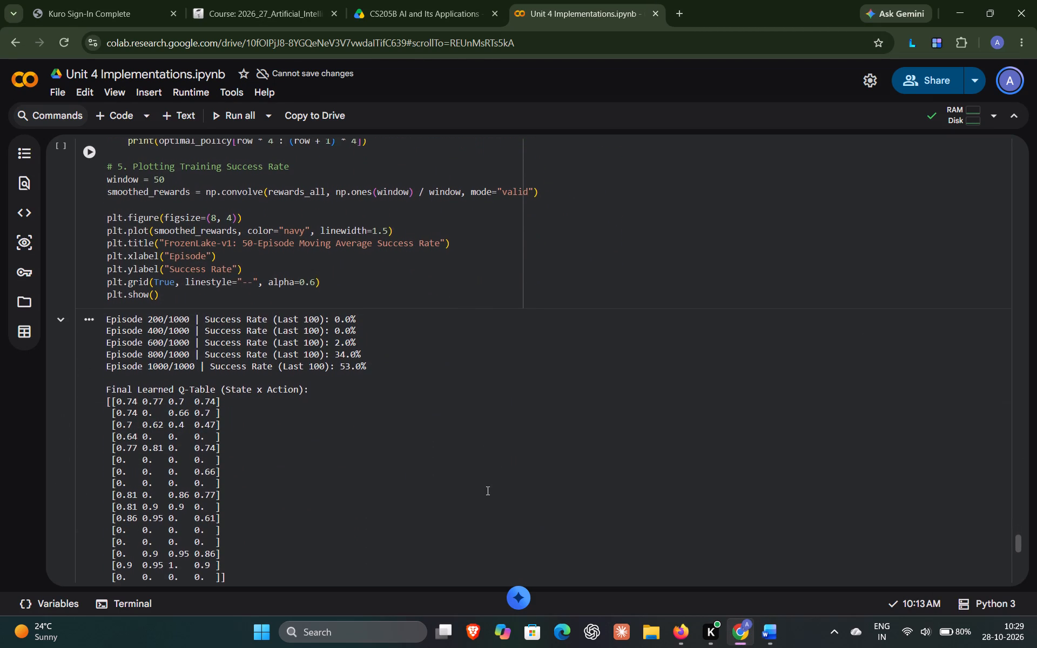
pyautogui.scroll(-1, 487, 490)
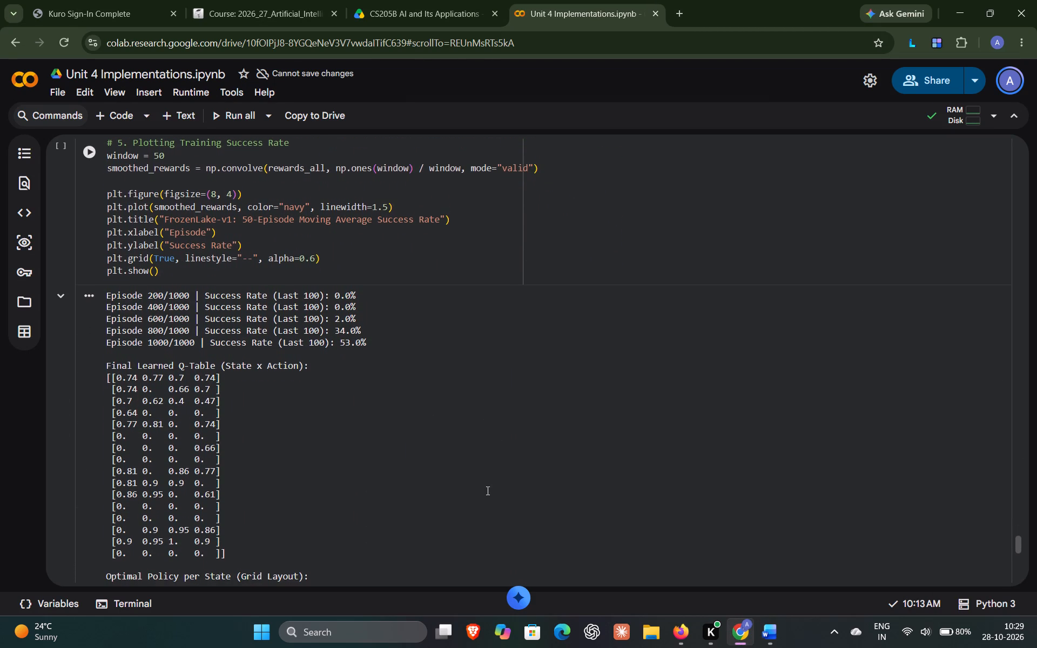
pyautogui.scroll(-1, 487, 490)
pyautogui.scroll(1, 487, 490)
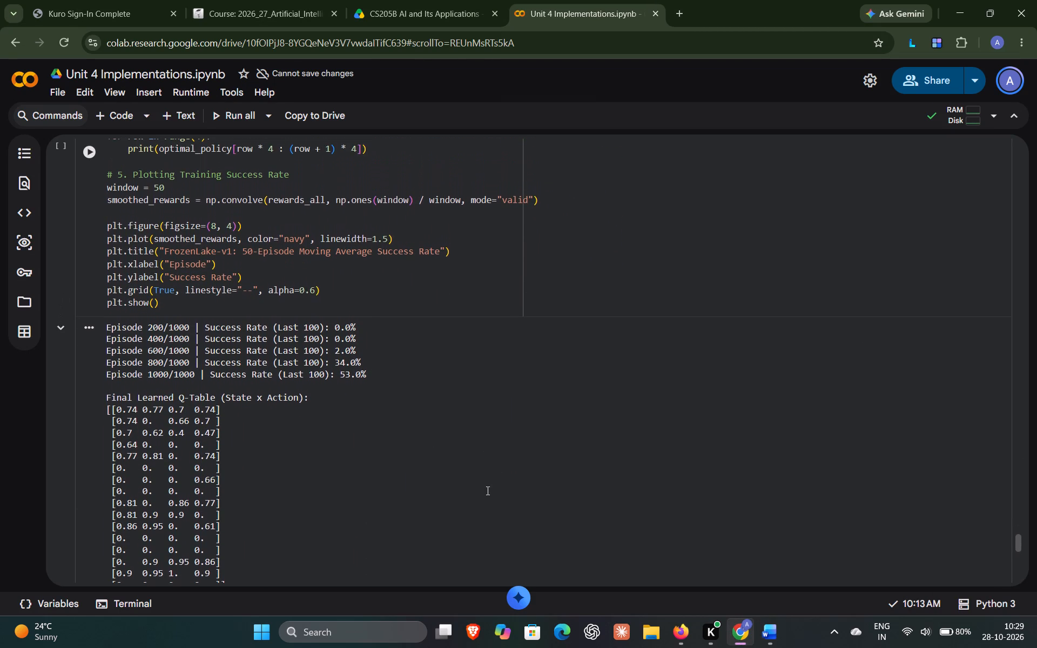
pyautogui.scroll(1, 487, 490)
pyautogui.press('Print')
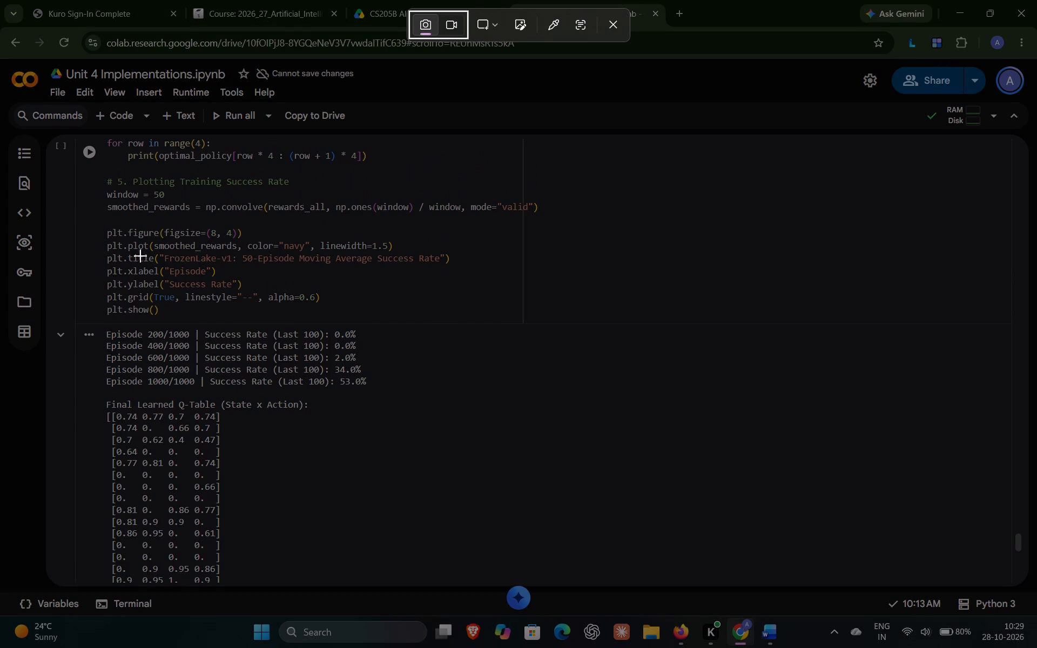
pyautogui.moveTo(76, 167); pyautogui.dragTo(563, 315)
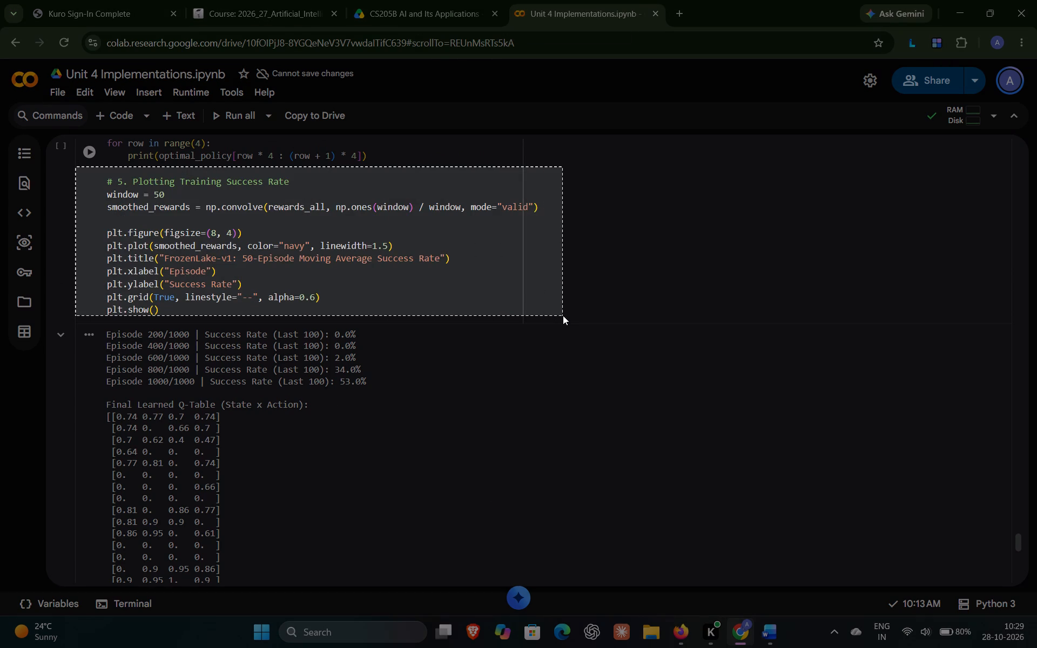
pyautogui.moveTo(563, 315); pyautogui.dragTo(559, 321)
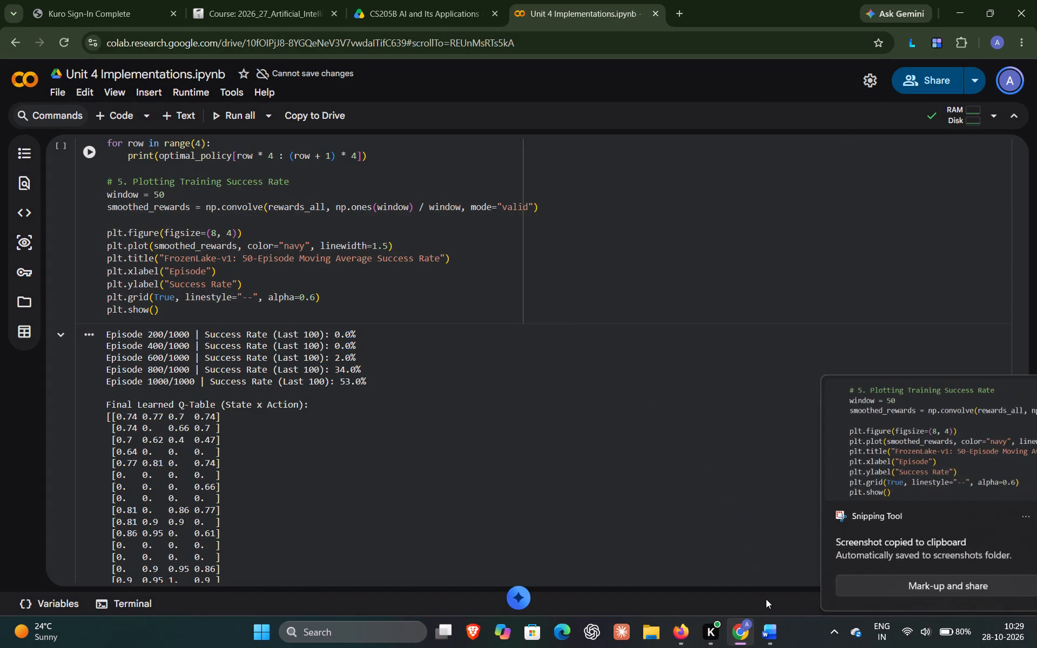
# In Word, paste the plotting code snip below the second code image and add two new lines after it.
pyautogui.click(767, 624)
pyautogui.hotkey('ctrl', 'v')
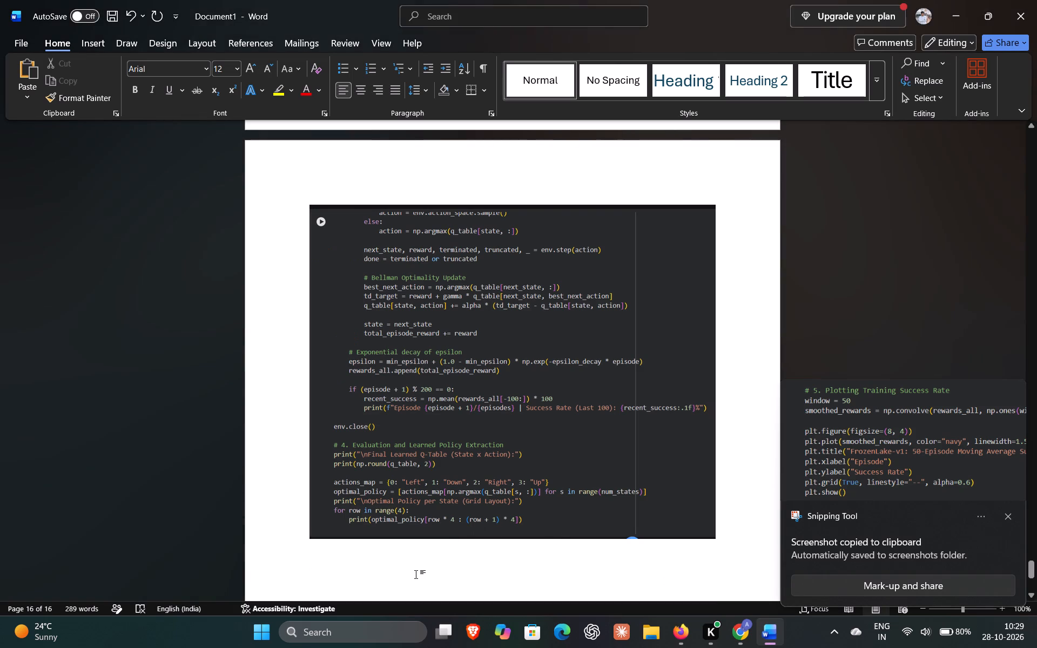
pyautogui.press('Return')
pyautogui.press('Return')
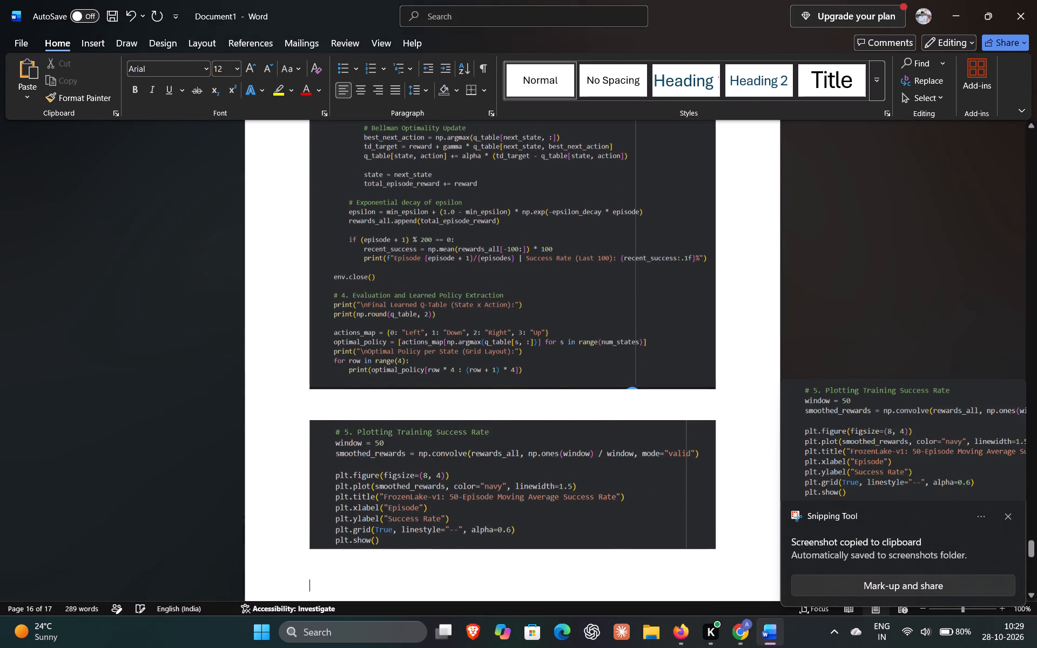
# Add an "Output:" label below the plotting code, make it bold in Arial Black, and start a new line under it.
pyautogui.write('output:')
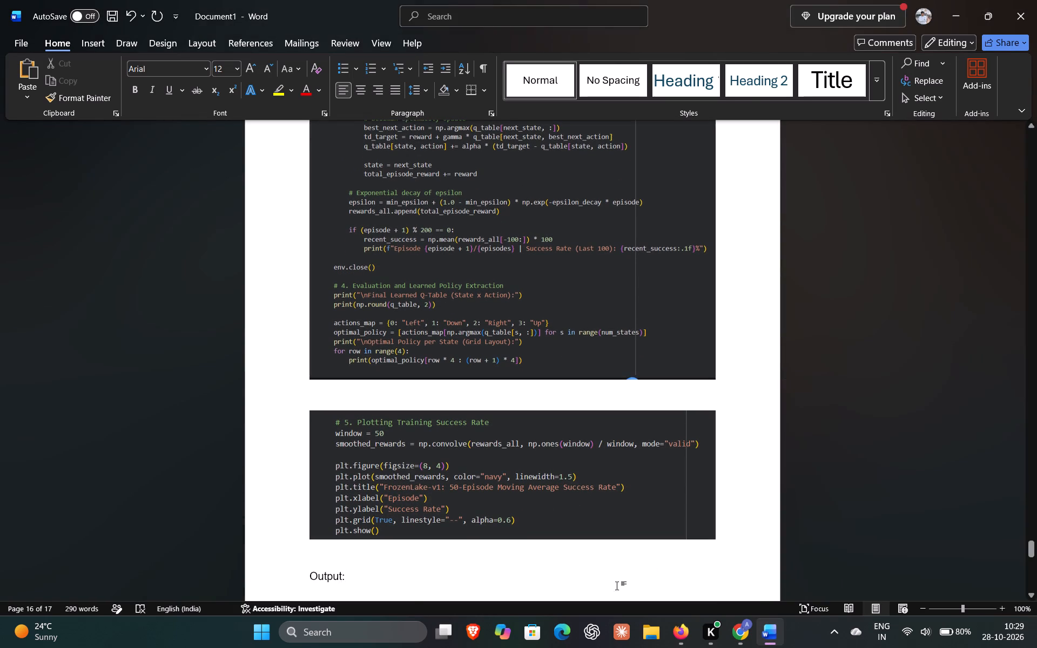
pyautogui.moveTo(304, 576); pyautogui.dragTo(368, 575)
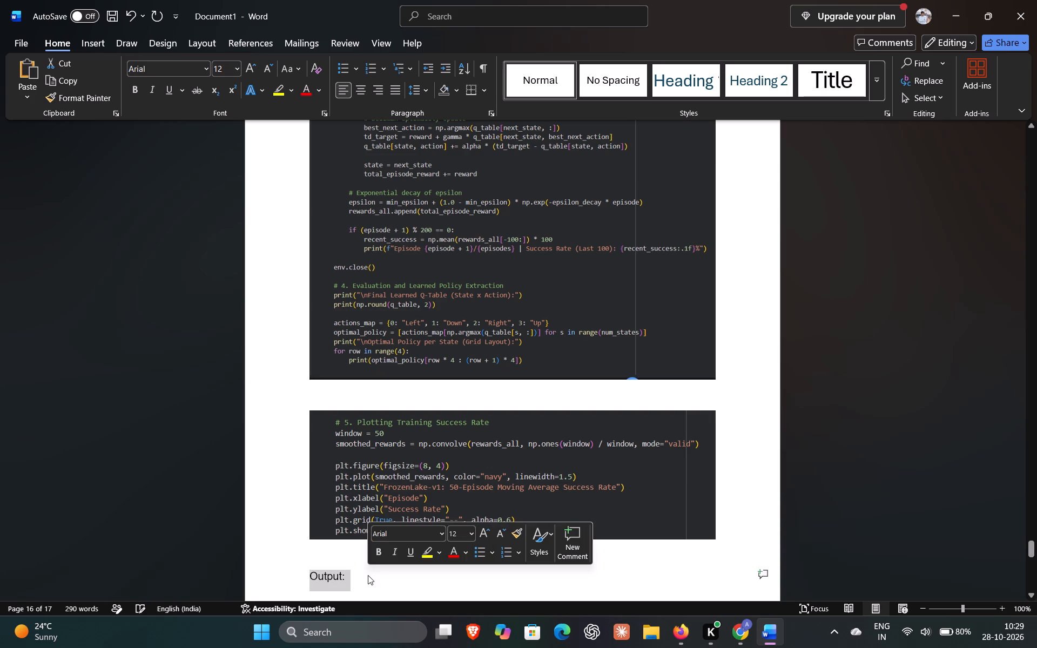
pyautogui.click(380, 549)
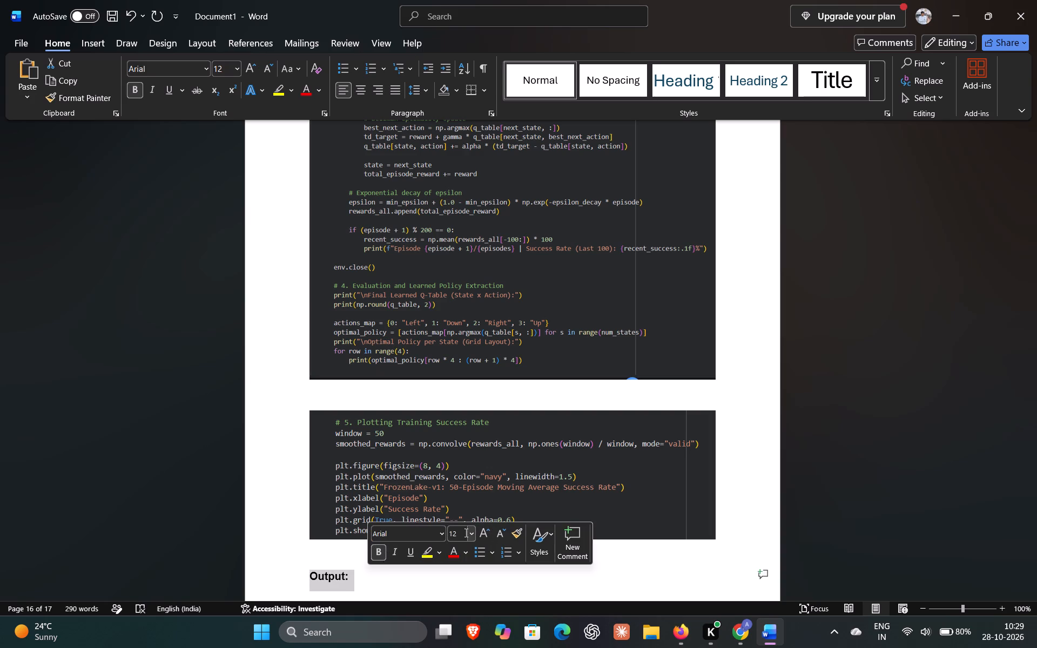
pyautogui.click(443, 534)
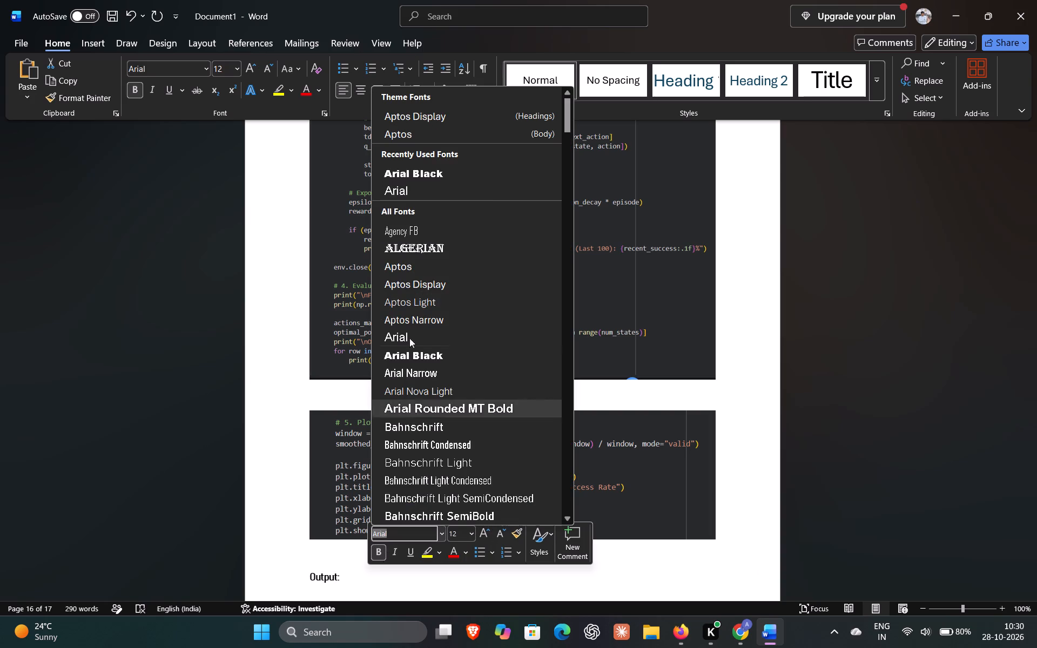
pyautogui.click(414, 173)
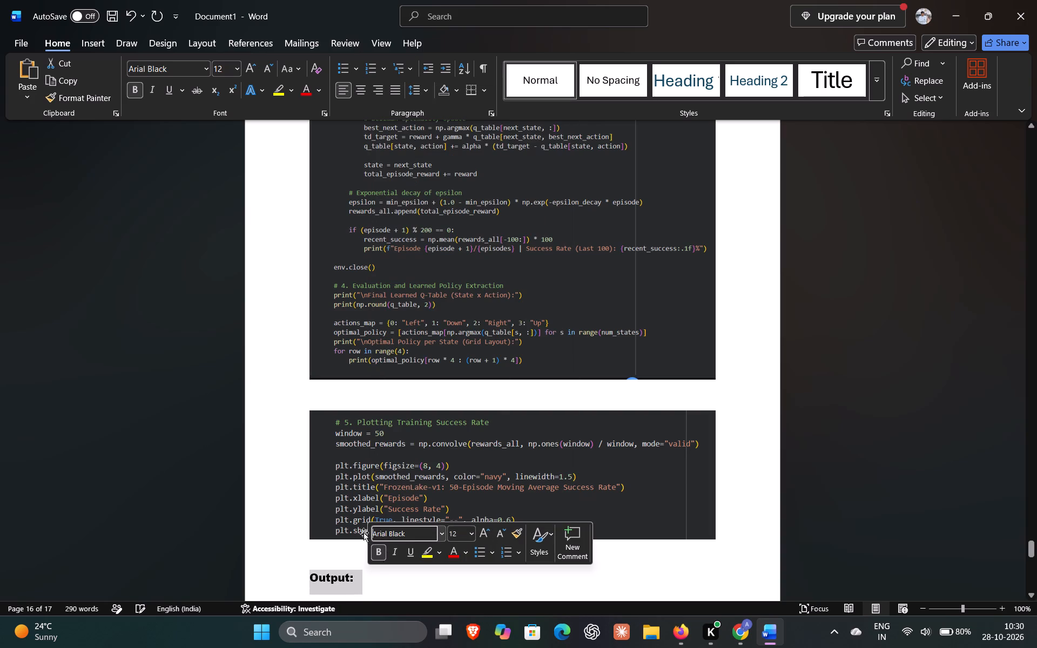
pyautogui.click(369, 580)
pyautogui.press('Return')
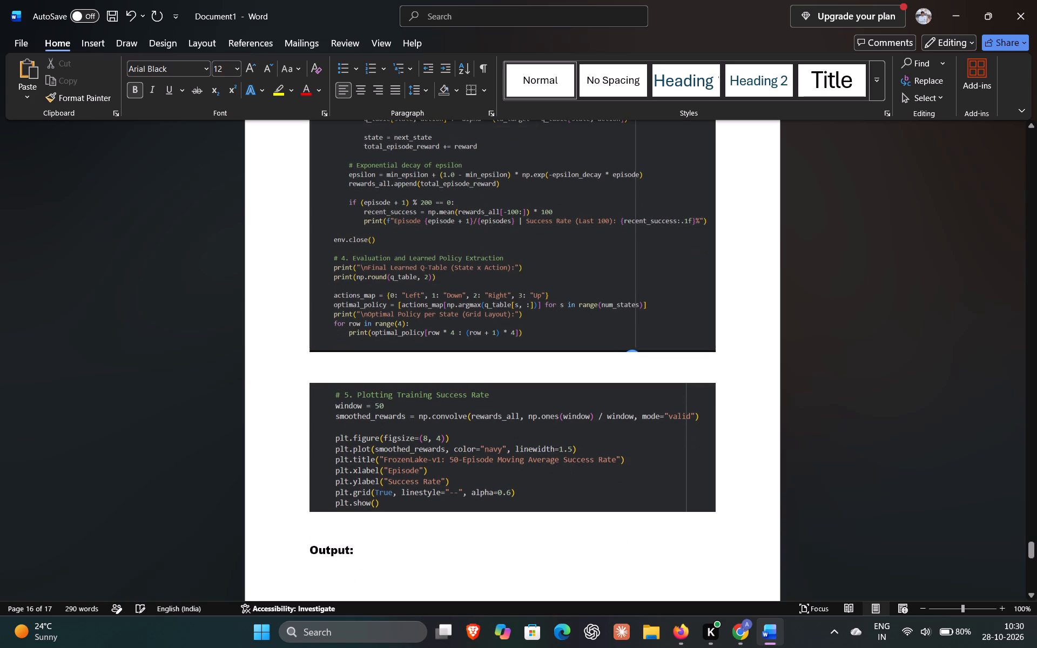
pyautogui.scroll(-1, 369, 580)
# In Chrome, snip the FrozenLake text output, from the Episode 200/1000 line through the Optimal Policy grid.
pyautogui.click(753, 631)
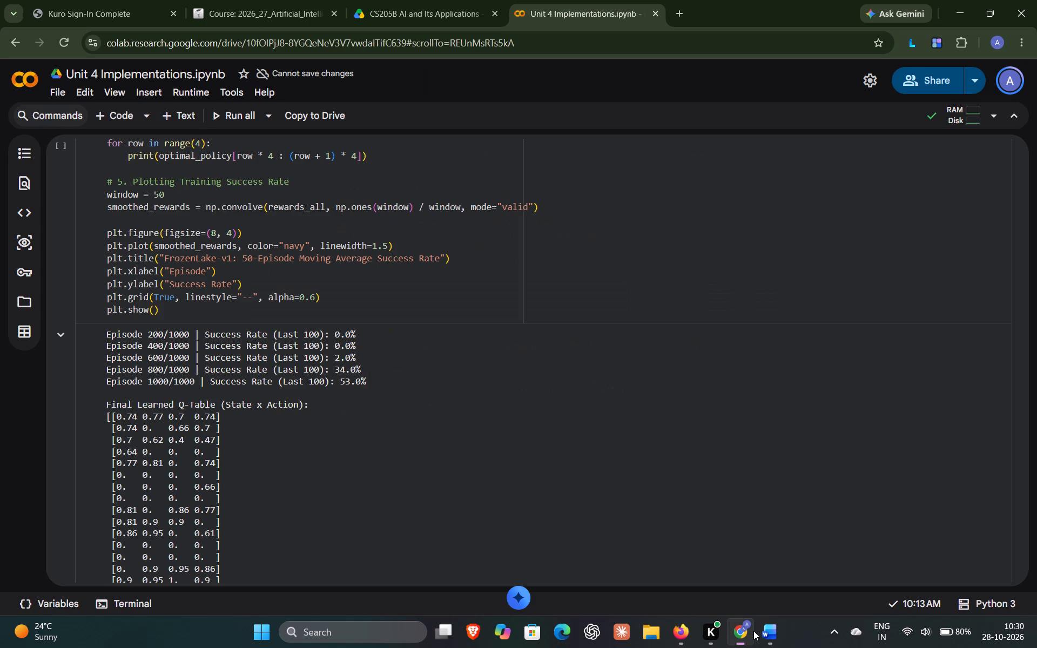
pyautogui.scroll(-2, 439, 359)
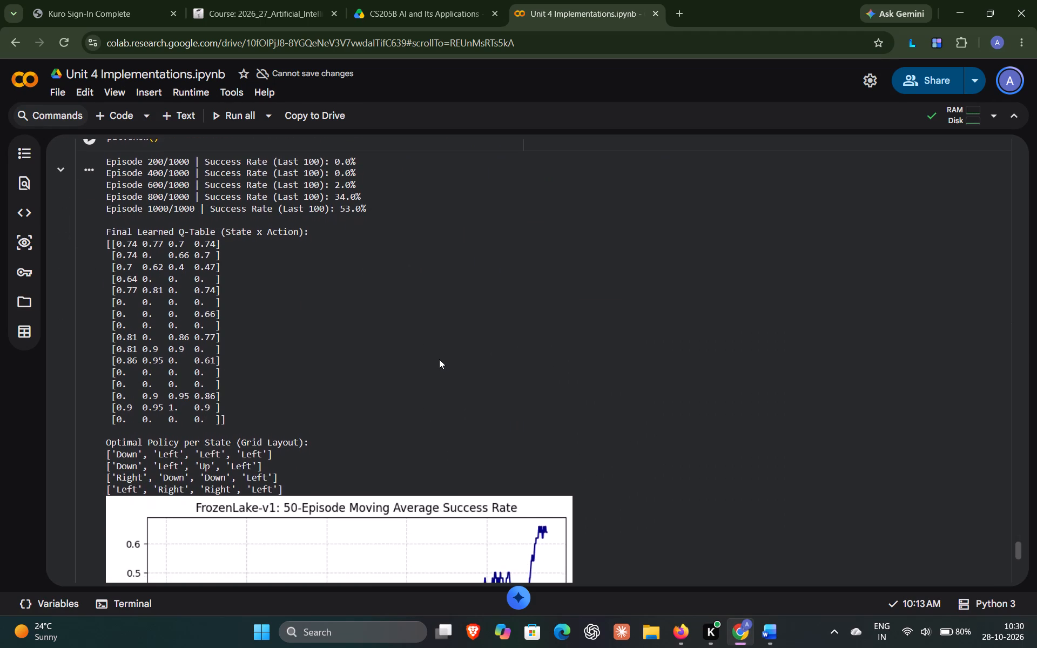
pyautogui.scroll(-1, 439, 359)
pyautogui.press('Print')
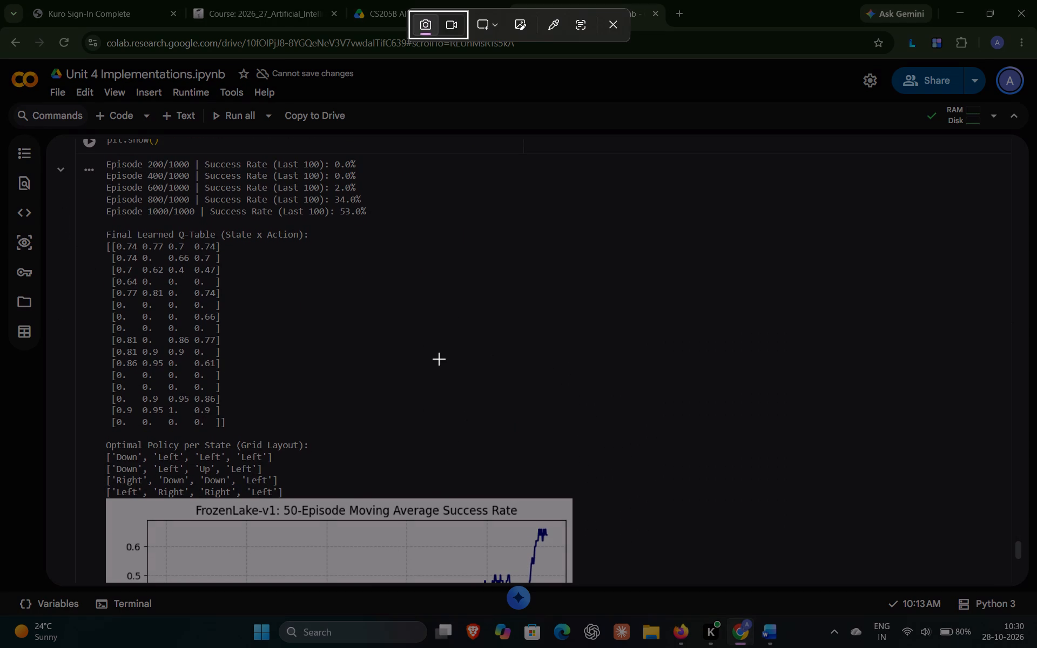
pyautogui.moveTo(85, 155); pyautogui.dragTo(446, 424)
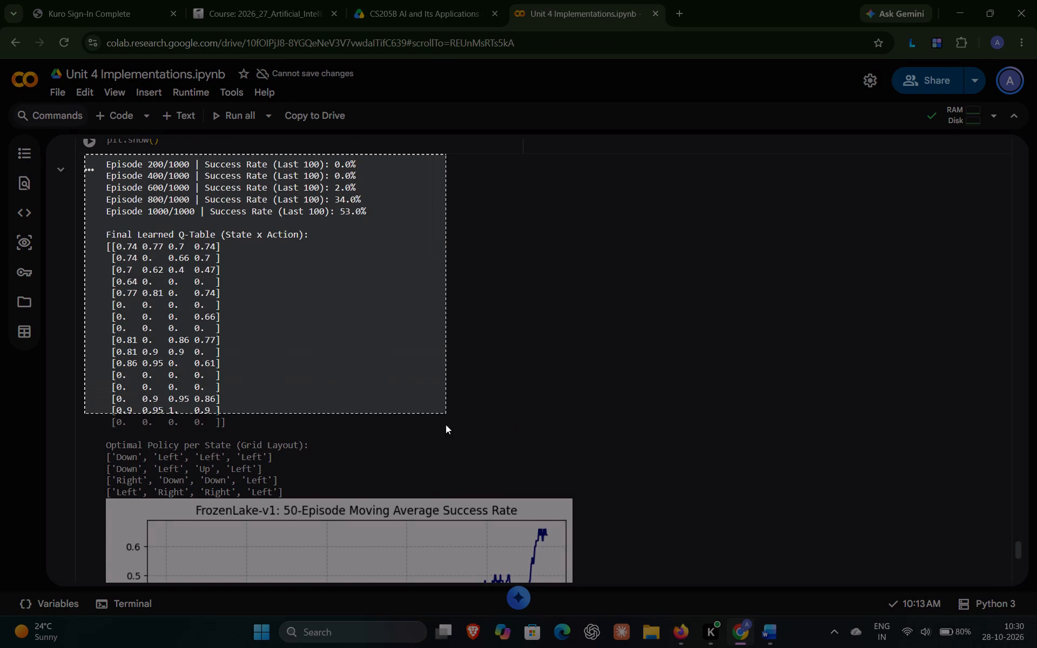
pyautogui.moveTo(446, 424); pyautogui.dragTo(445, 496)
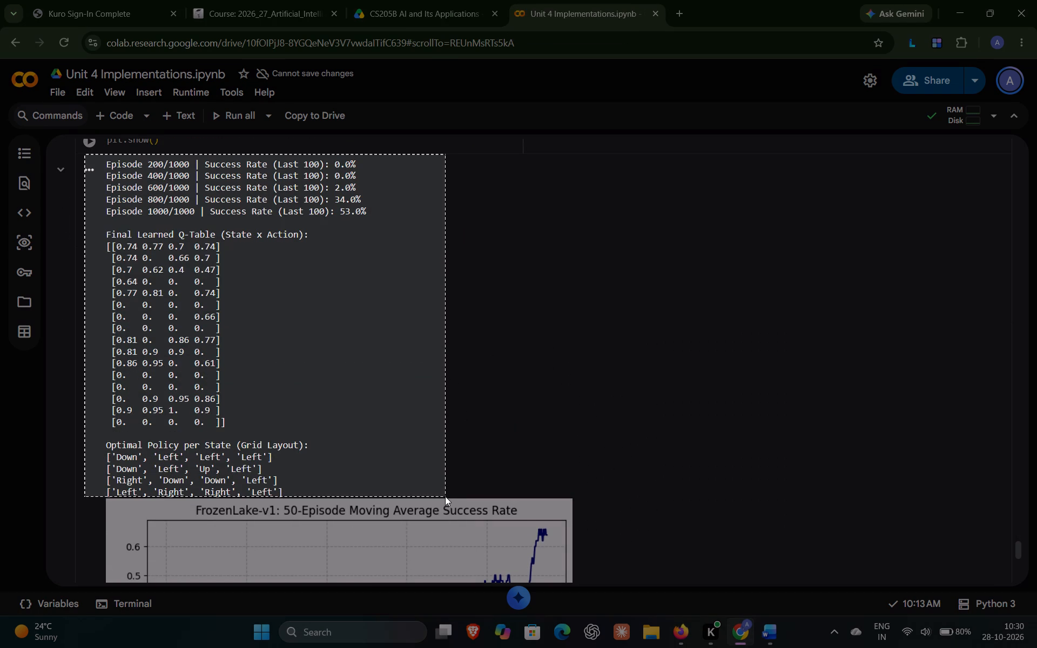
pyautogui.moveTo(445, 496); pyautogui.dragTo(442, 501)
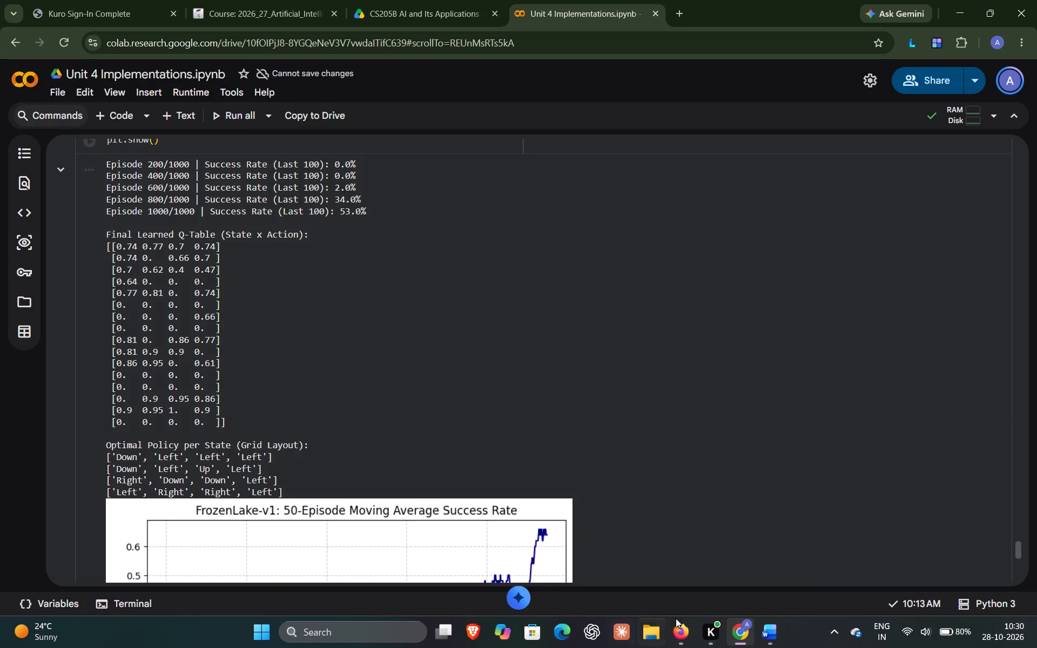
# In Word, paste the text output snip under the Output label and add two new lines after it.
pyautogui.click(767, 638)
pyautogui.hotkey('ctrl', 'v')
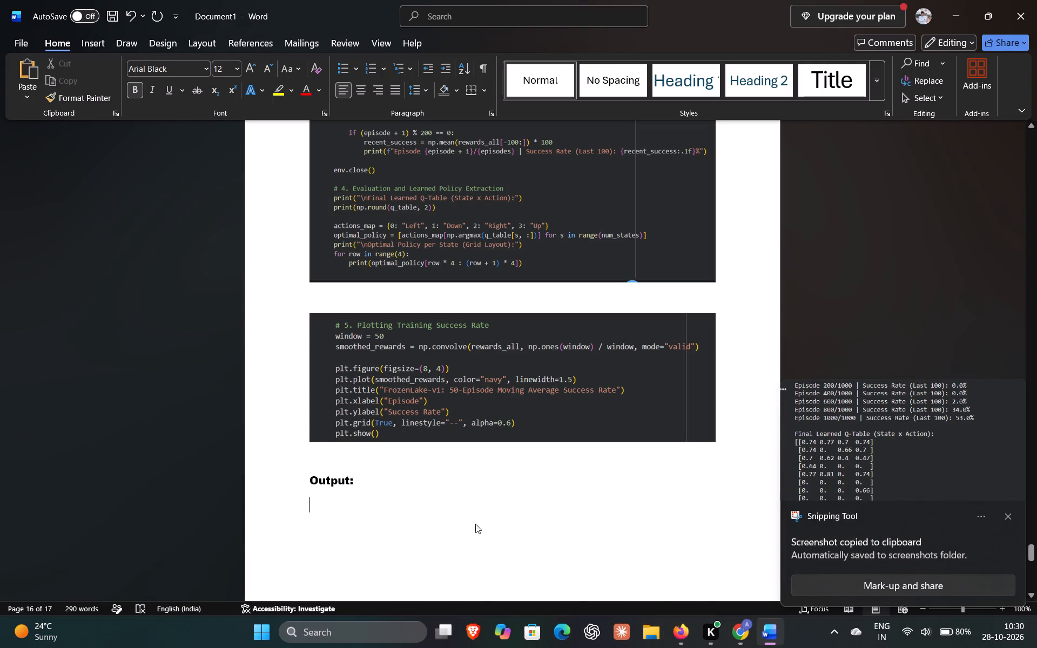
pyautogui.scroll(-4, 516, 400)
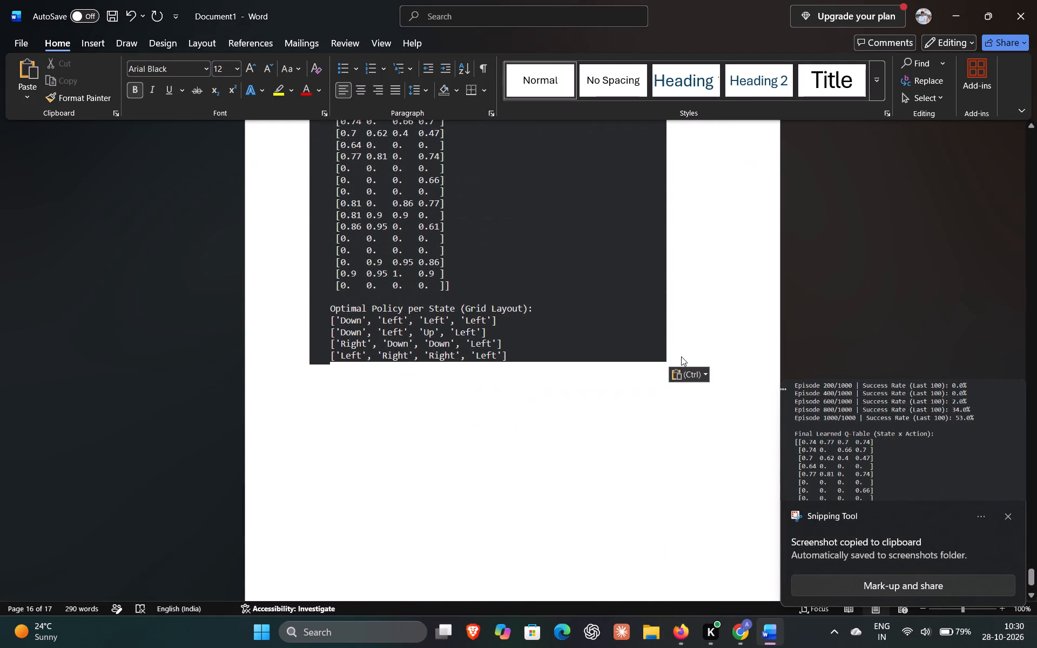
pyautogui.press('Return')
pyautogui.press('Return')
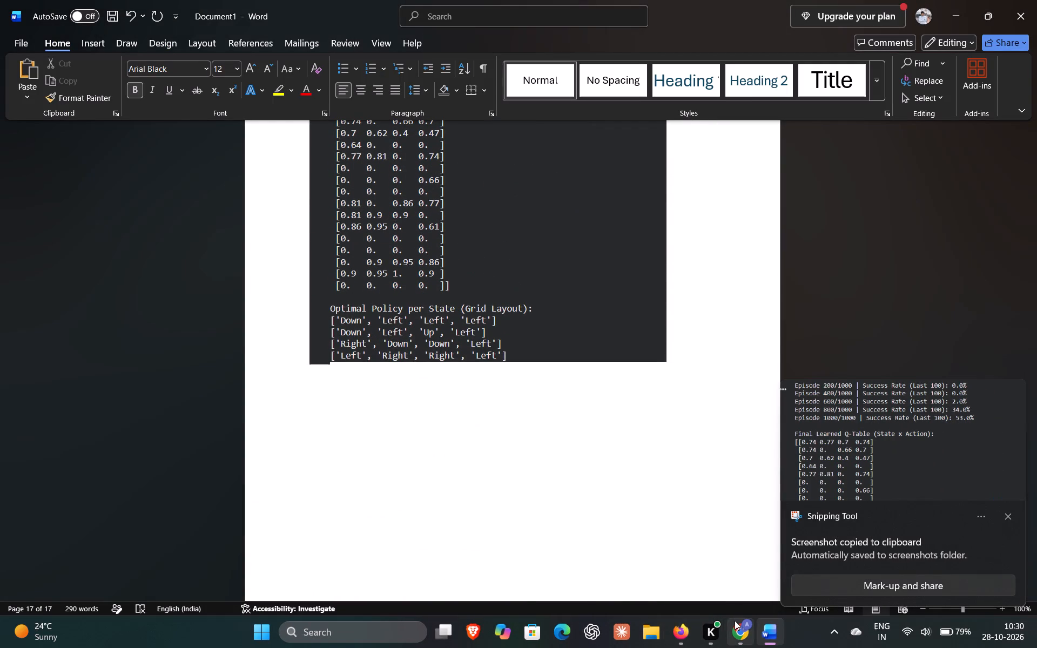
# In Chrome, snip the "FrozenLake-v1: 50-Episode Moving Average Success Rate" chart from the notebook output.
pyautogui.click(735, 620)
pyautogui.scroll(-5, 387, 460)
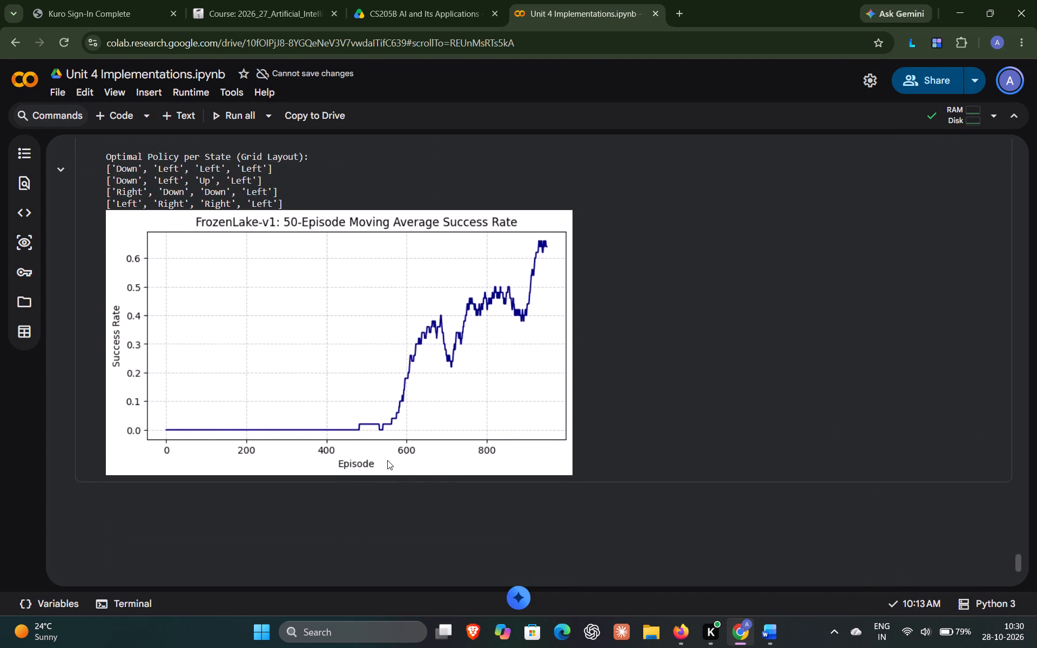
pyautogui.press('Print')
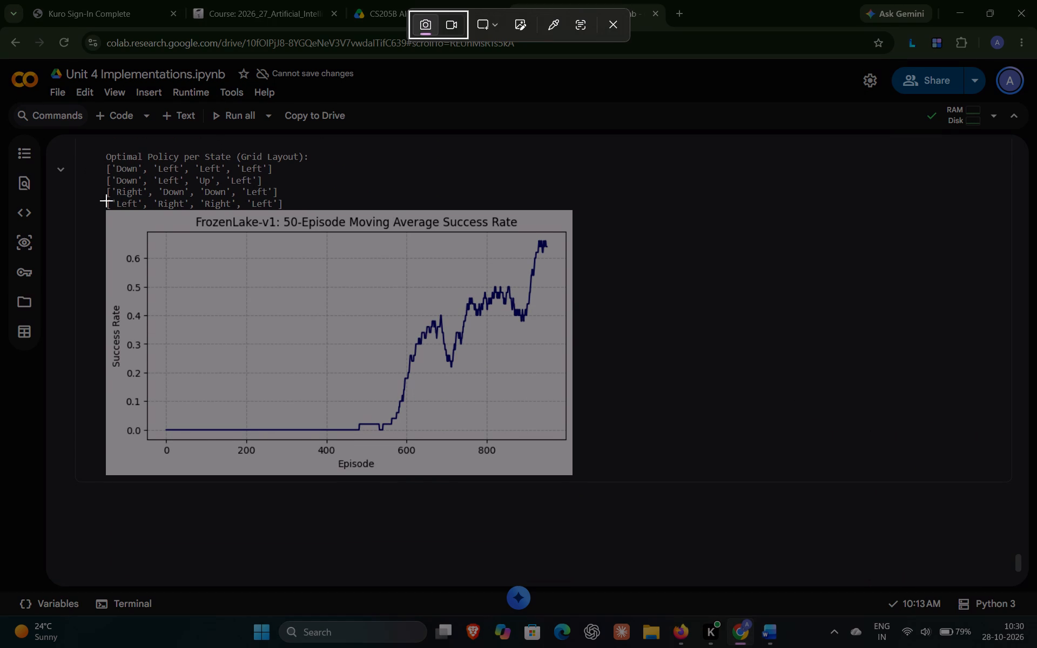
pyautogui.moveTo(99, 205); pyautogui.dragTo(594, 503)
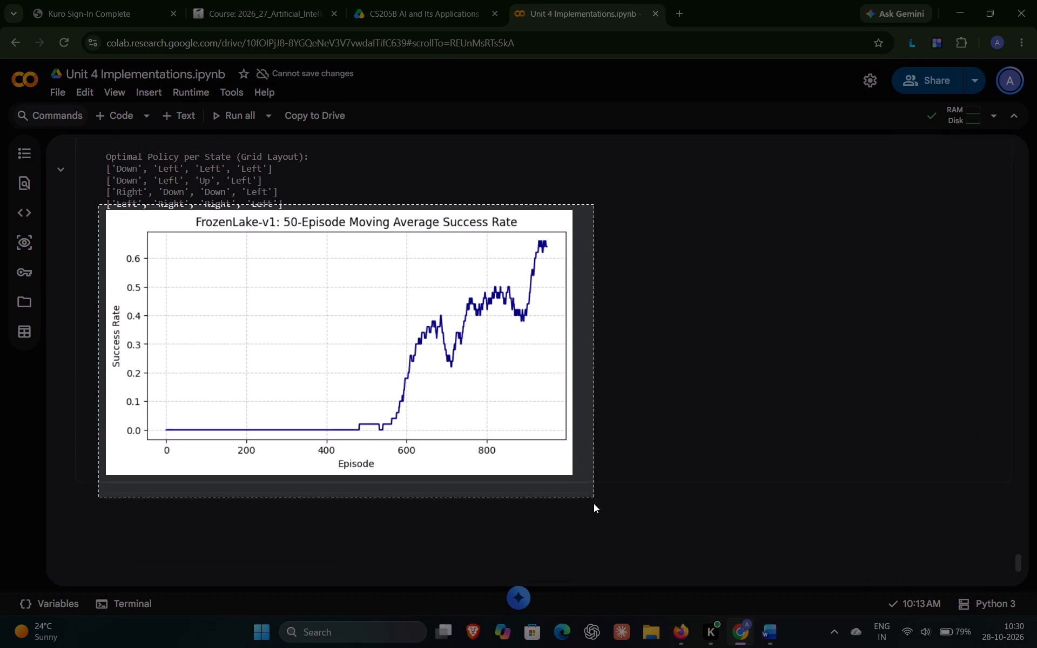
pyautogui.moveTo(594, 503); pyautogui.dragTo(607, 486)
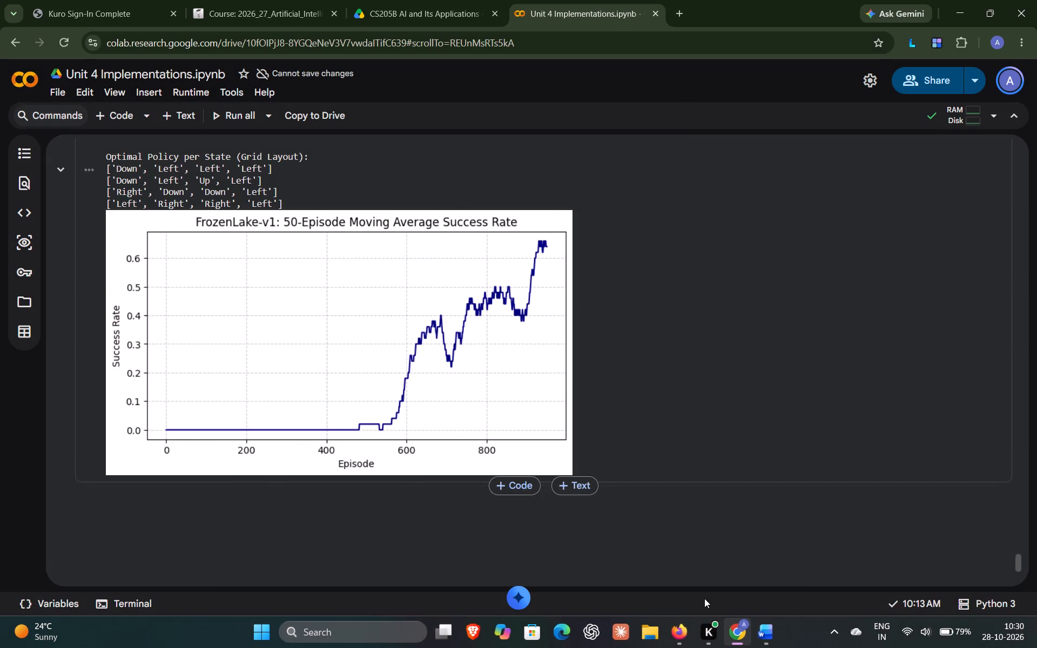
# In Word, paste the success-rate chart snip below the FrozenLake text output image.
pyautogui.click(761, 627)
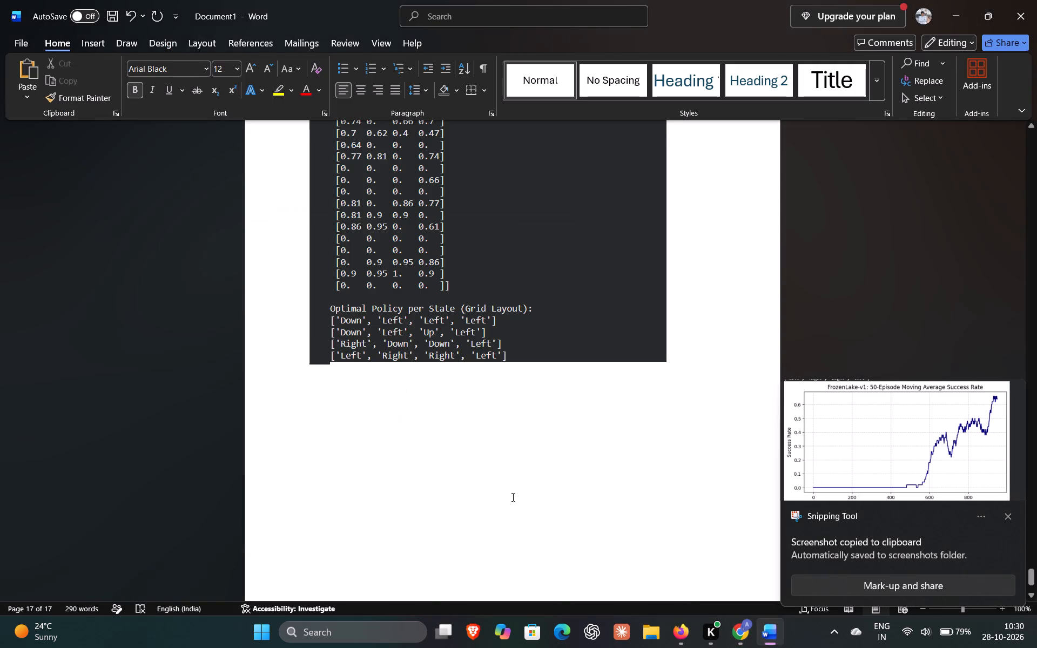
pyautogui.hotkey('ctrl', 'v')
# Make the Practical 19 title text "AI Agent for Game Simulation (Snake Game with Q-Learning)" on the first page bold.
pyautogui.scroll(3, 661, 312)
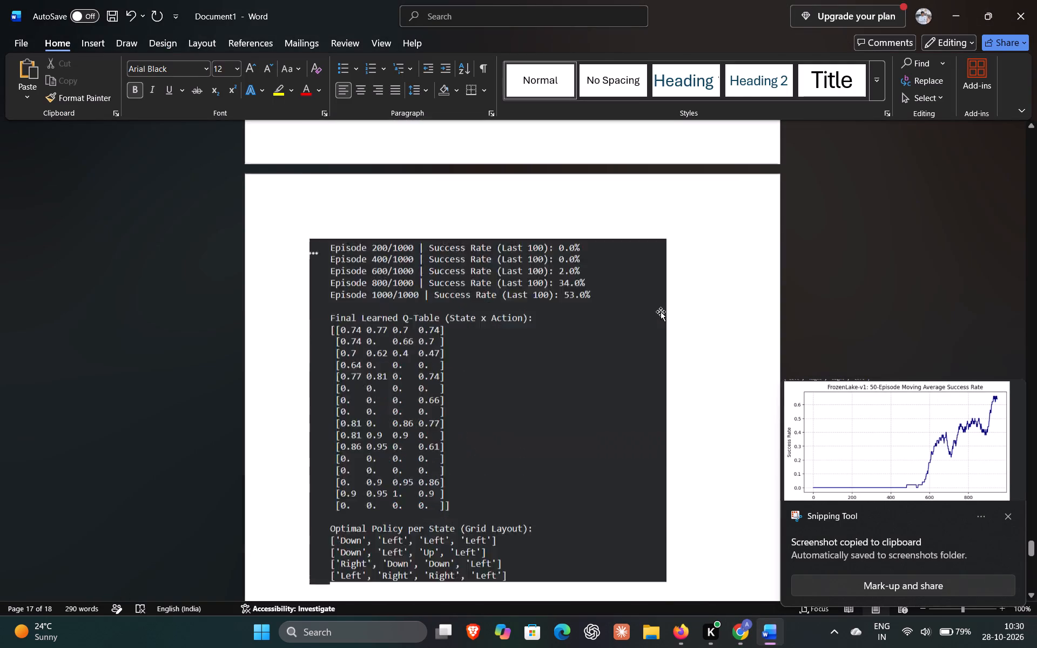
pyautogui.scroll(20, 661, 312)
pyautogui.scroll(20, 661, 312)
pyautogui.scroll(1, 661, 312)
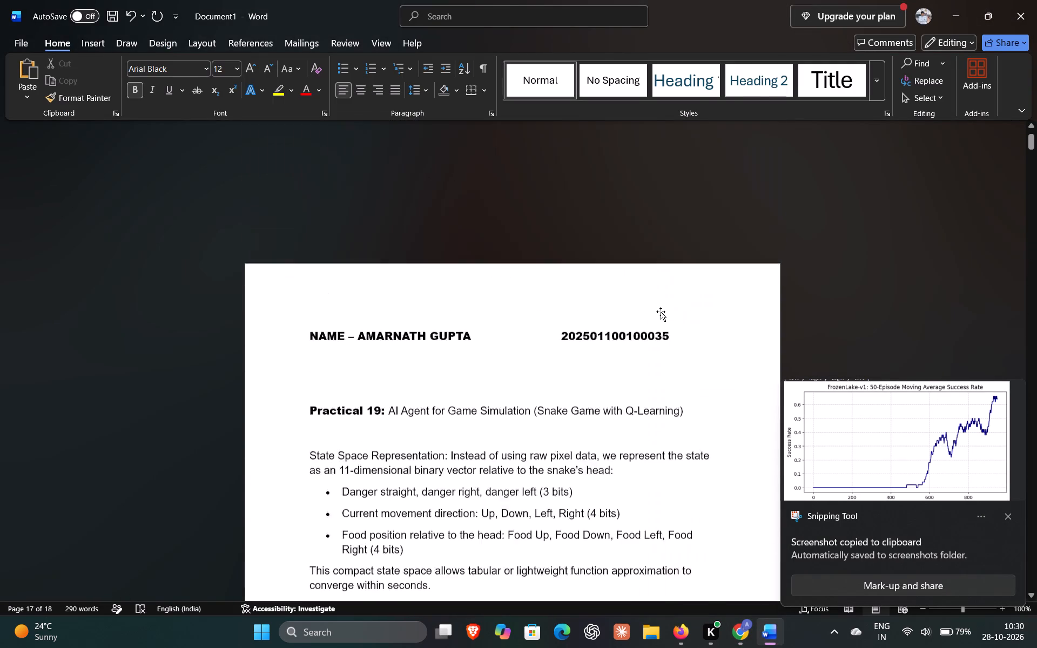
pyautogui.scroll(2, 661, 312)
pyautogui.scroll(-1, 635, 339)
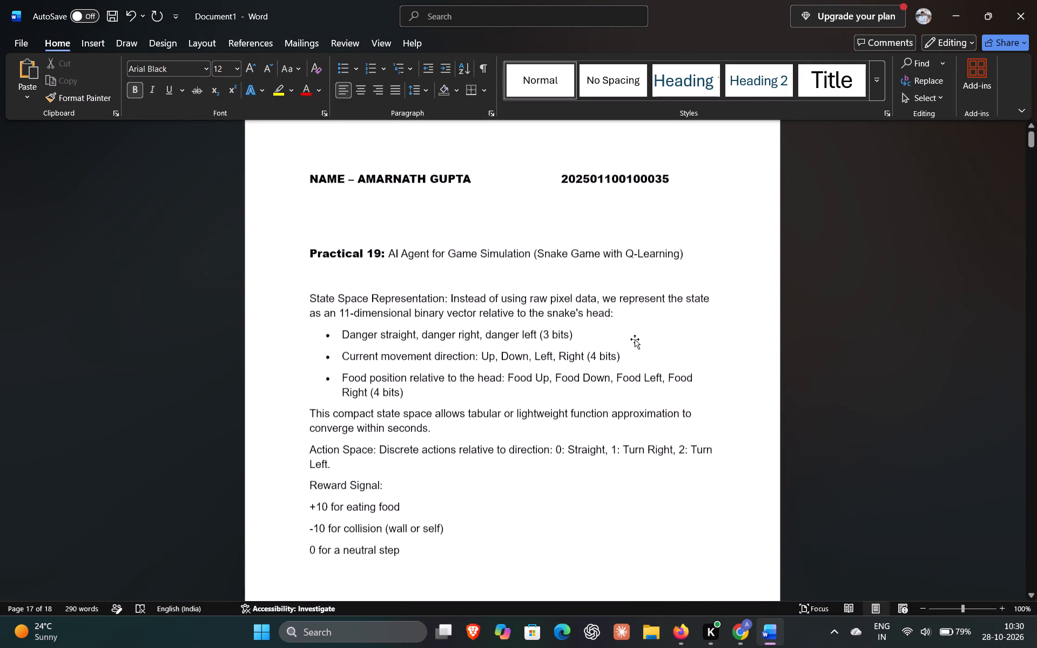
pyautogui.scroll(-4, 635, 339)
pyautogui.scroll(1, 635, 339)
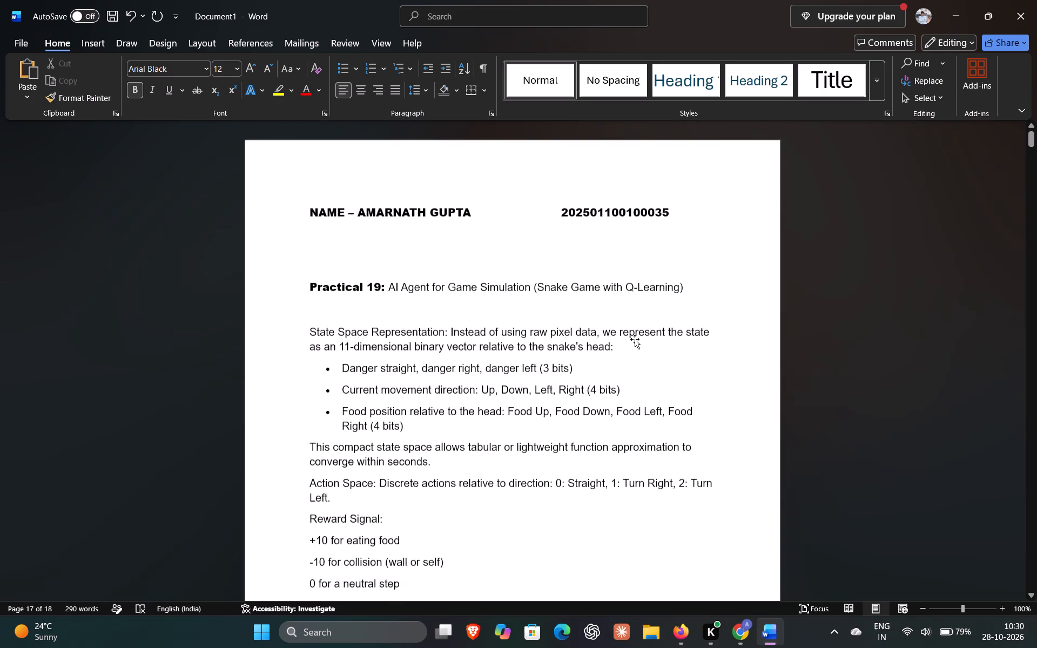
pyautogui.moveTo(387, 278); pyautogui.dragTo(709, 272)
pyautogui.click(717, 247)
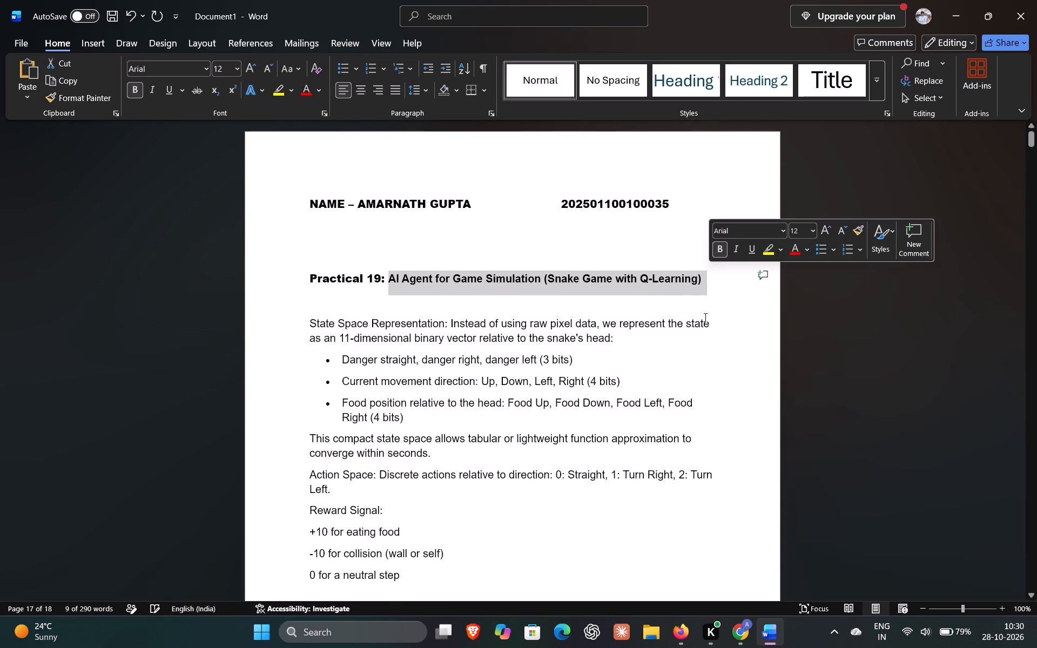
pyautogui.click(704, 317)
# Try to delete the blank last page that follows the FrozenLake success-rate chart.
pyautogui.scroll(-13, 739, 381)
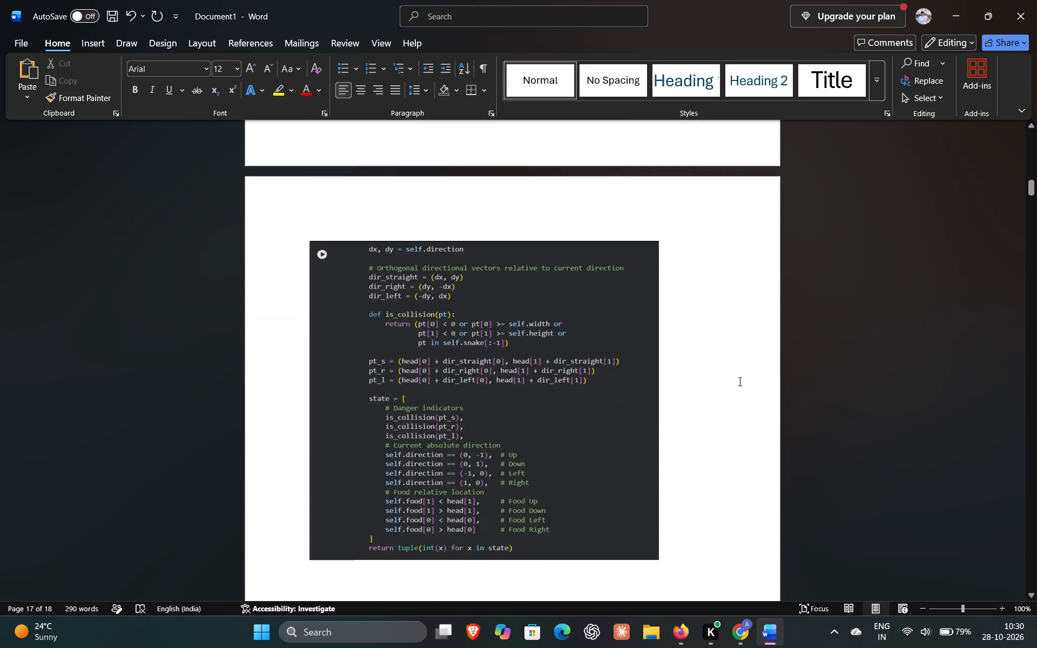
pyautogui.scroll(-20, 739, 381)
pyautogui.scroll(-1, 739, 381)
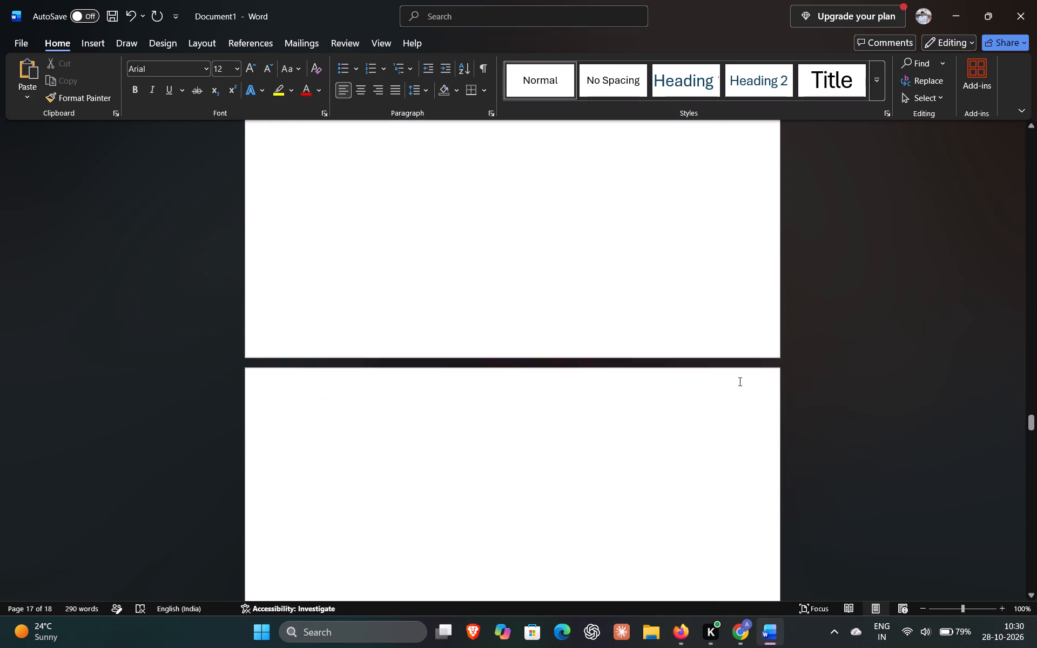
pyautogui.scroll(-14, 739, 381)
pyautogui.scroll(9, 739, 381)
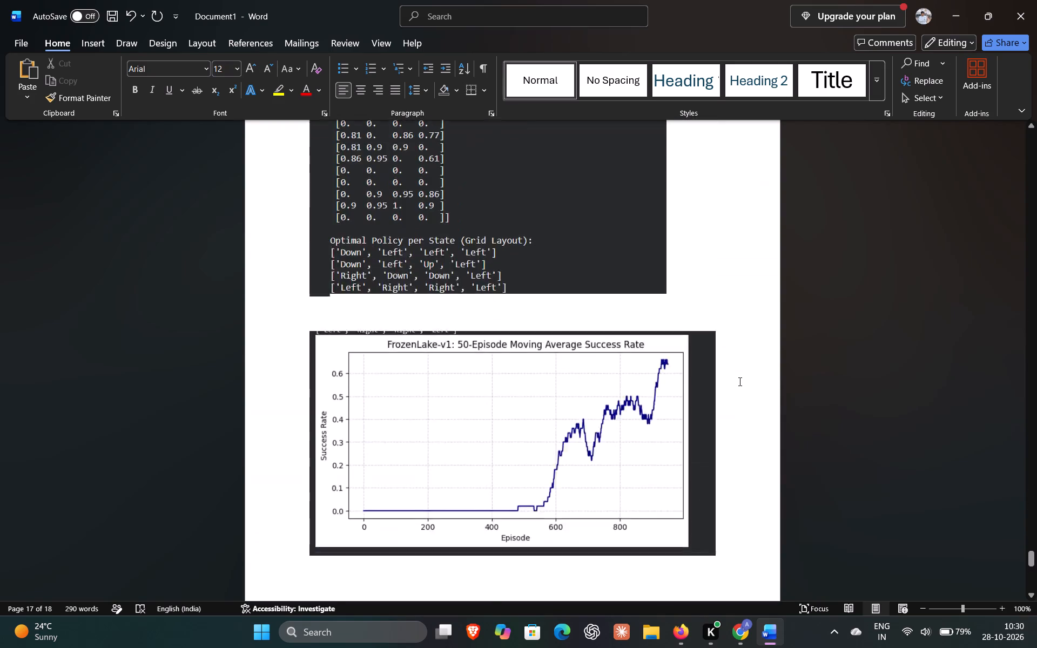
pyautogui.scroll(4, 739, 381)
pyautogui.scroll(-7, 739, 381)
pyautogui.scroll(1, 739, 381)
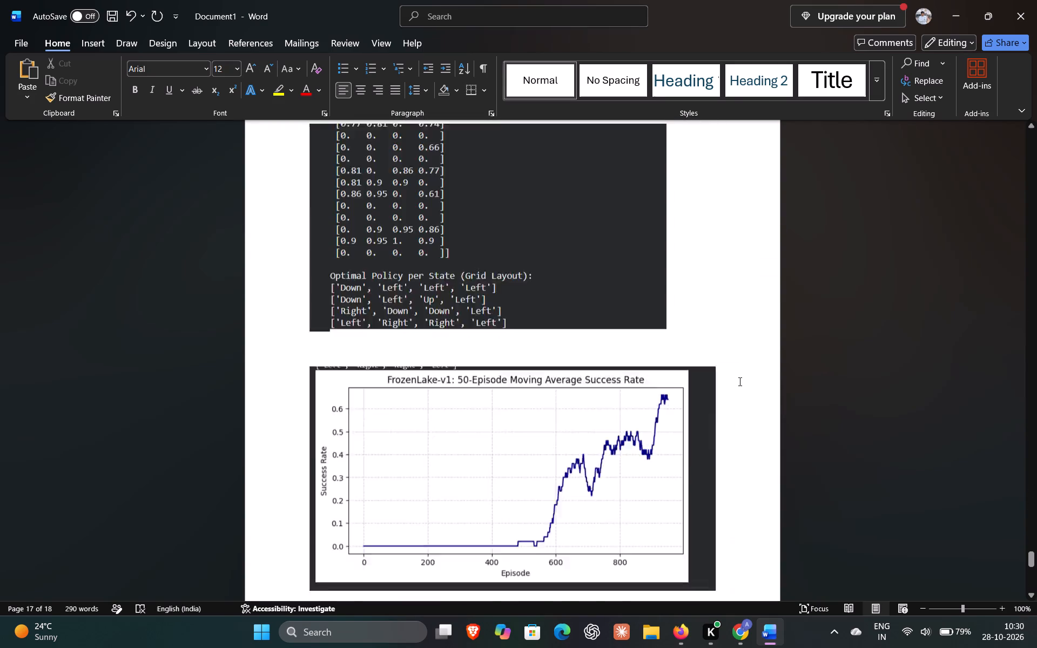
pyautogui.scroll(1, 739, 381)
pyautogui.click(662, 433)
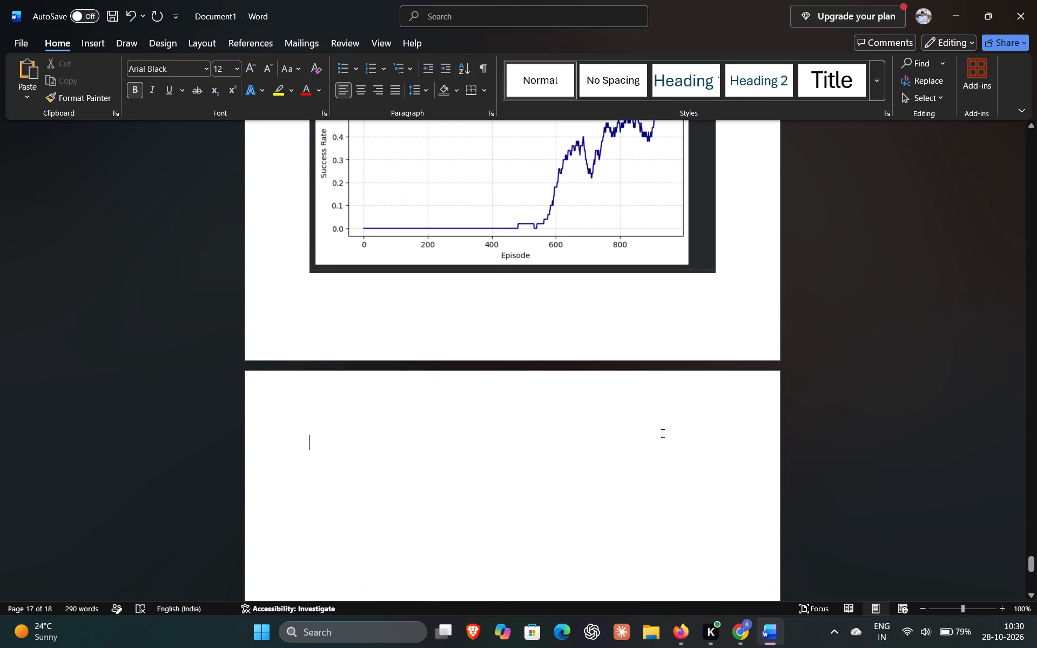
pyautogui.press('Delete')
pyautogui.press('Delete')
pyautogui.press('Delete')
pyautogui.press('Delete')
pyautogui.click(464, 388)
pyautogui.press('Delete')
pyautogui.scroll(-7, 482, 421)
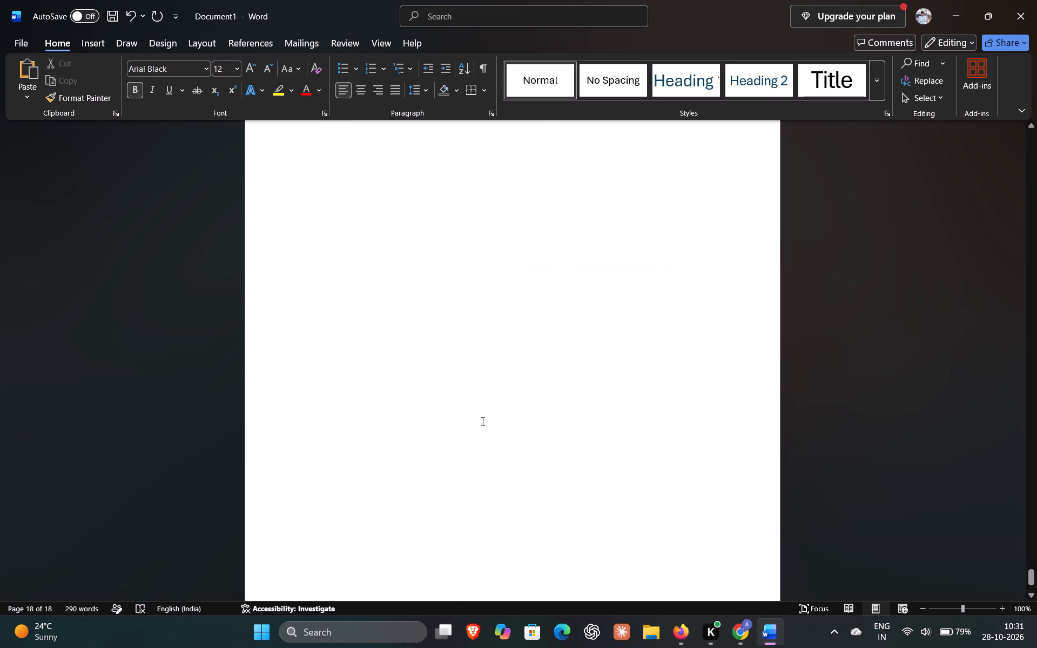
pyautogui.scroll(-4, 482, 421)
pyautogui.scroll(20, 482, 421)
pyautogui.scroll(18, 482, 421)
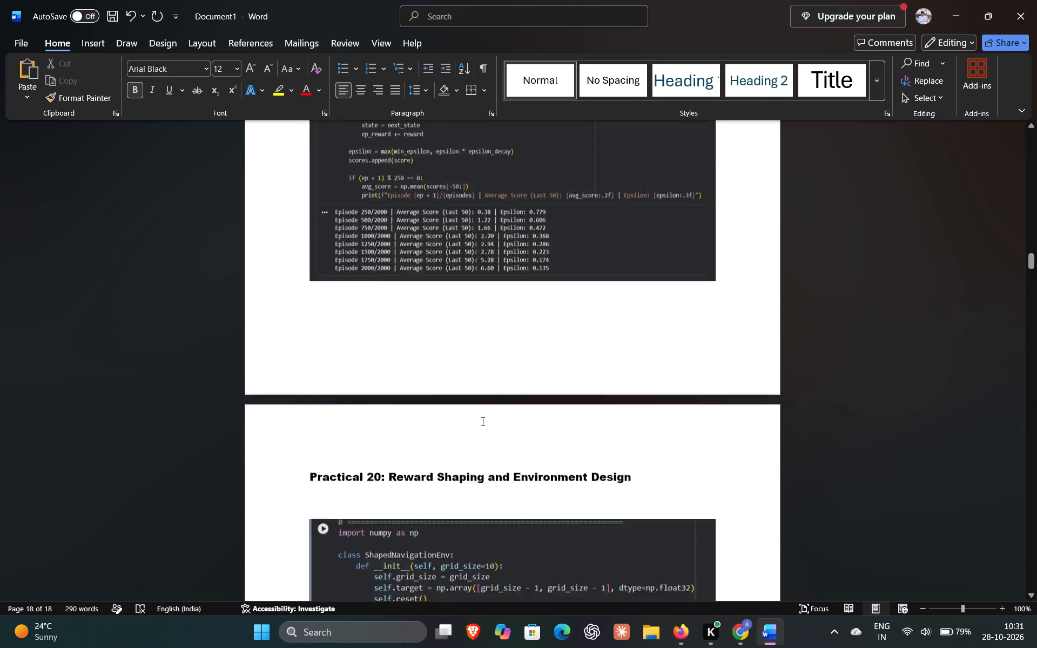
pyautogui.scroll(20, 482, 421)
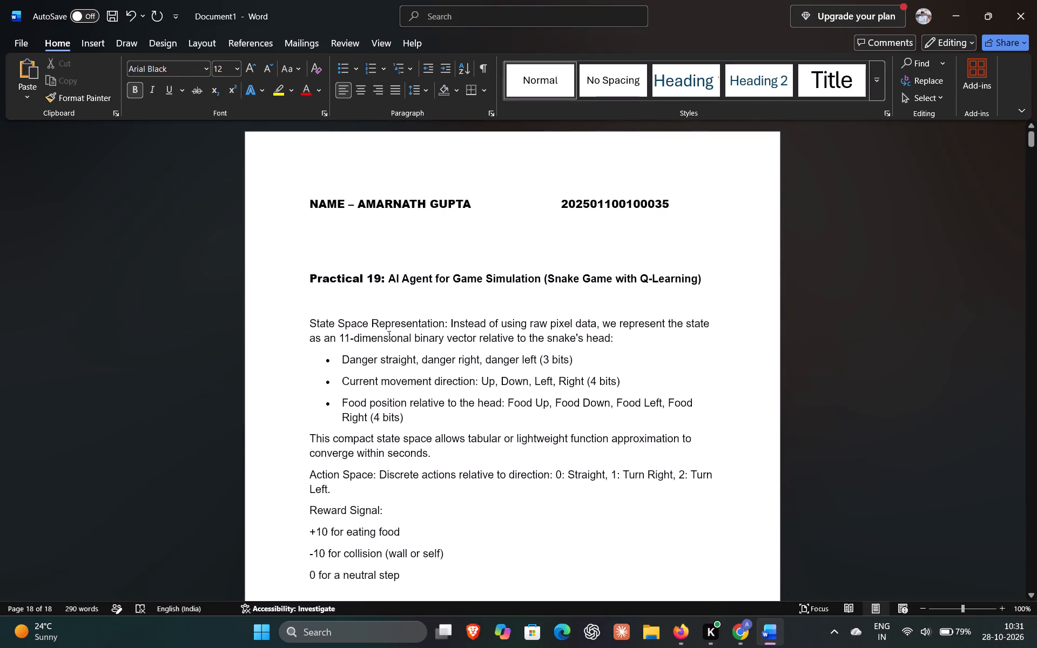
# Start saving the document as a Word Document in the Downloads folder and clear the suggested file name.
pyautogui.click(20, 37)
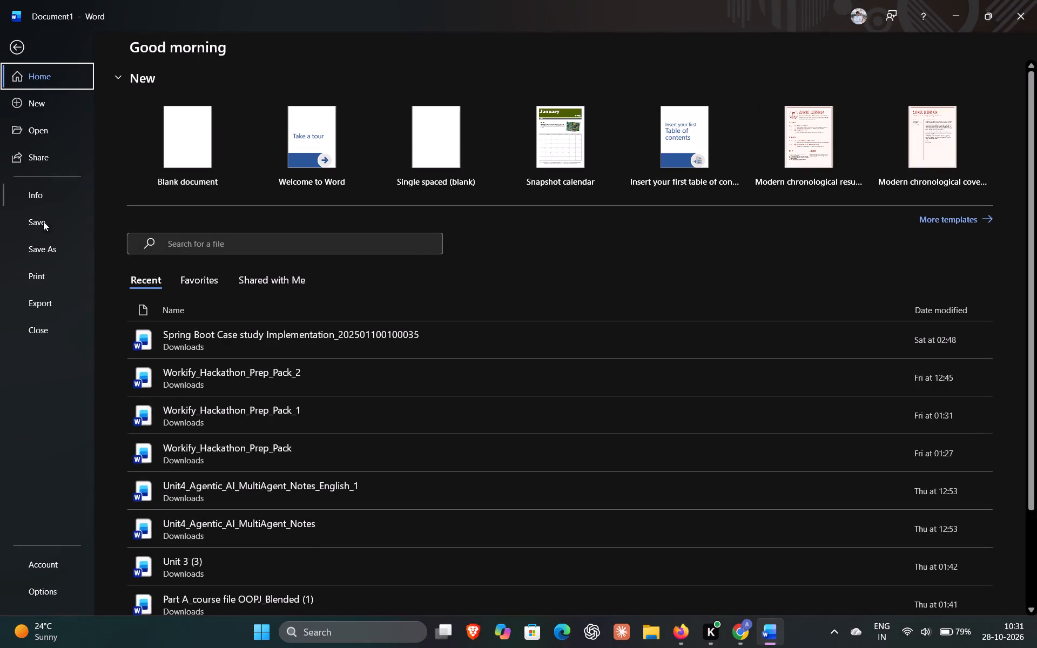
pyautogui.click(43, 249)
pyautogui.click(253, 159)
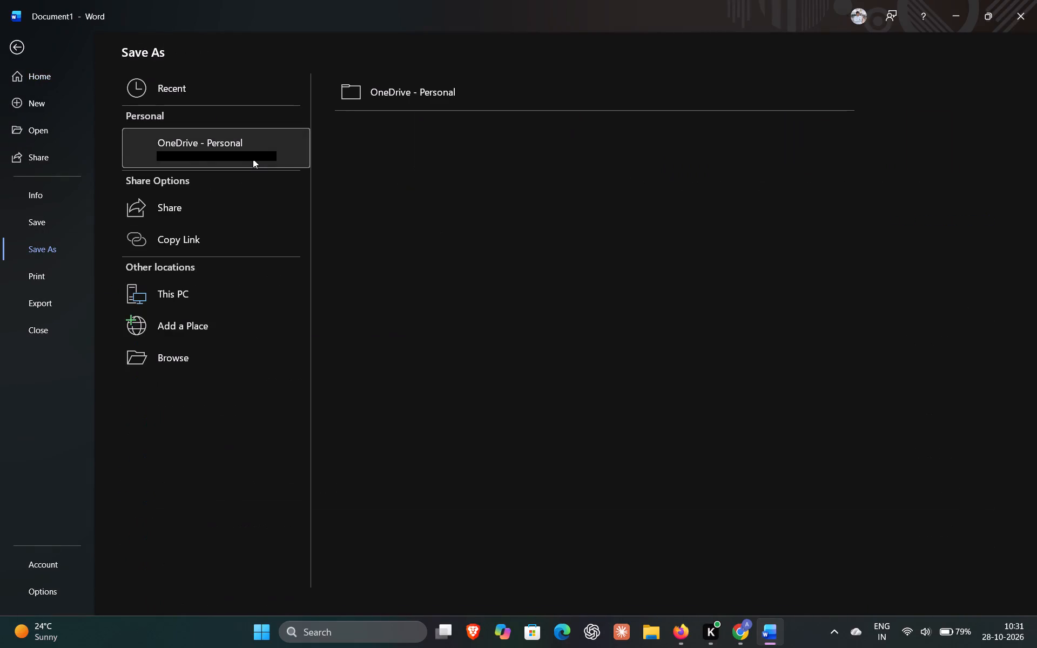
pyautogui.click(463, 84)
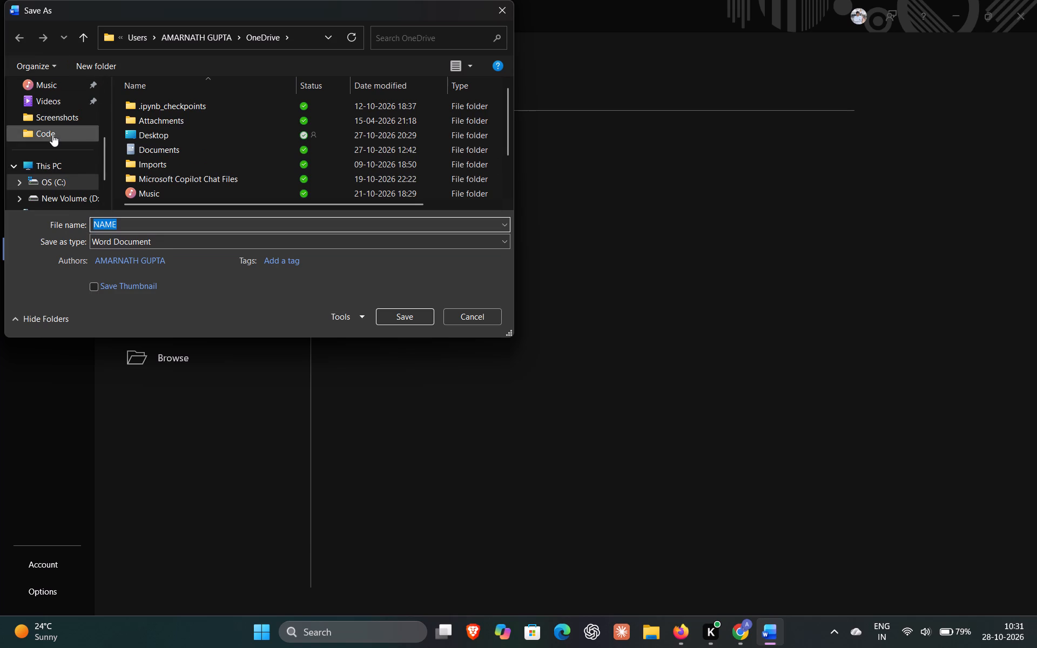
pyautogui.scroll(7, 52, 134)
pyautogui.click(46, 176)
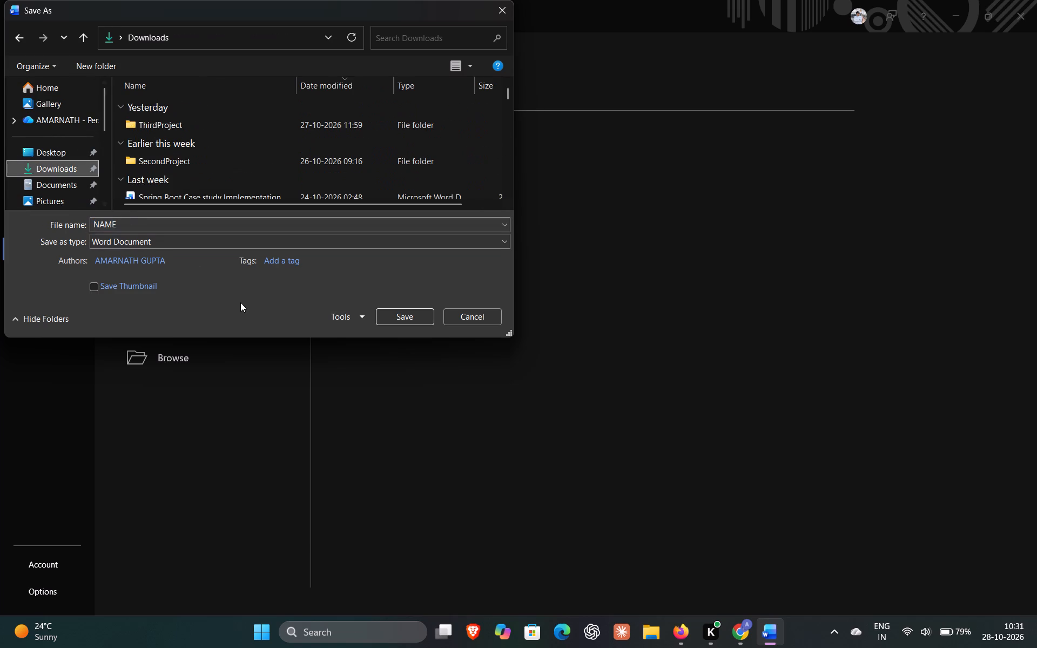
pyautogui.click(161, 226)
pyautogui.press('BackSpace')
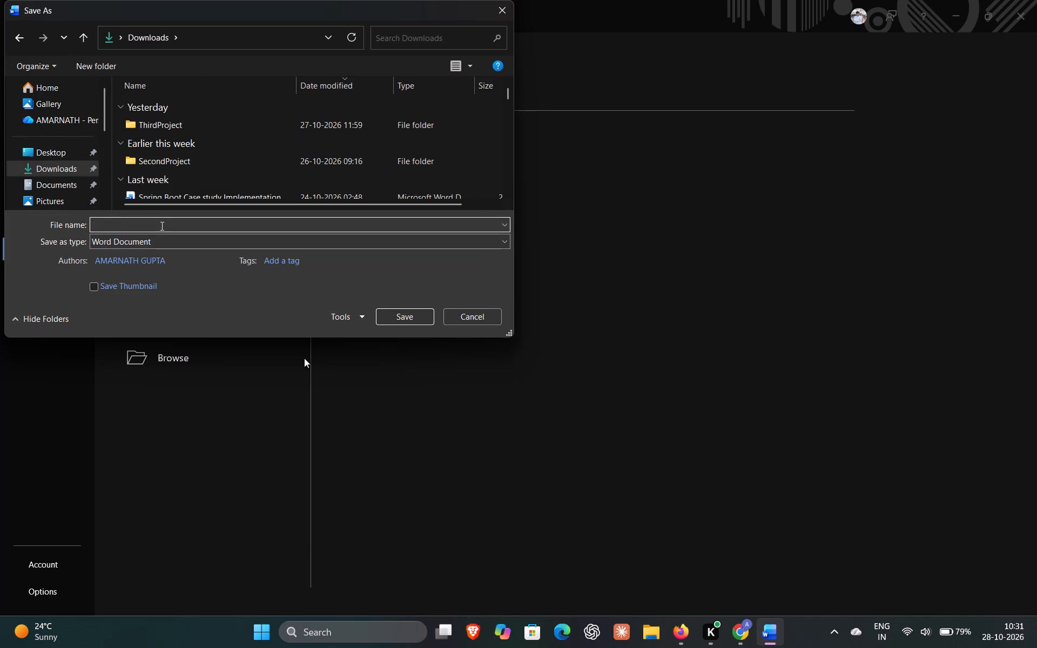
# In Chrome, open the course's "Unit 4: Program 19 to 24" assignment and copy its title.
pyautogui.click(740, 643)
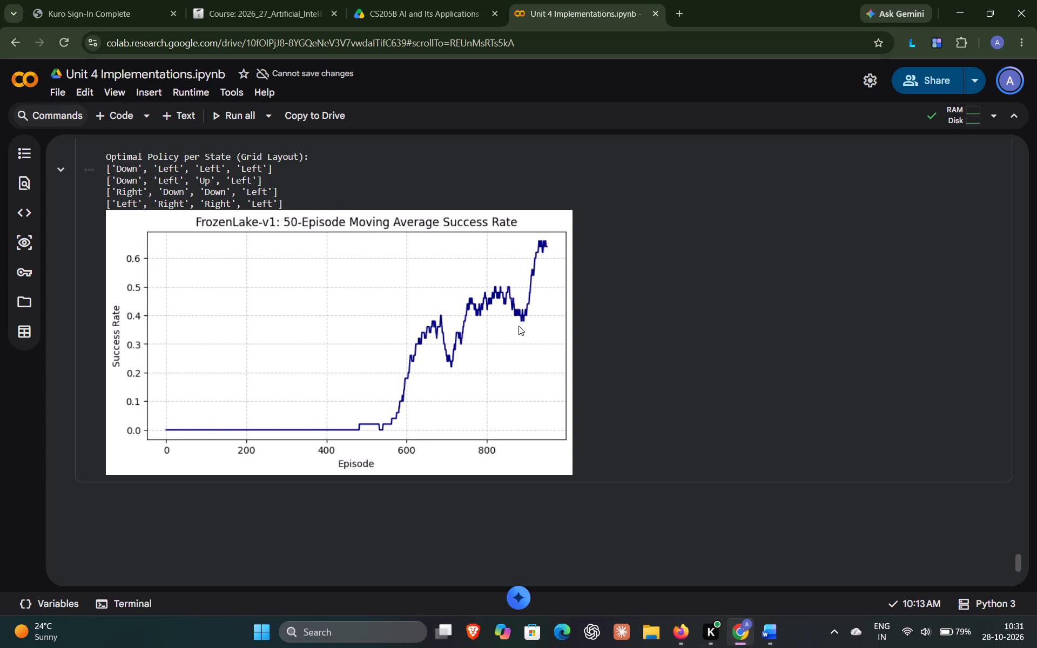
pyautogui.click(463, 1)
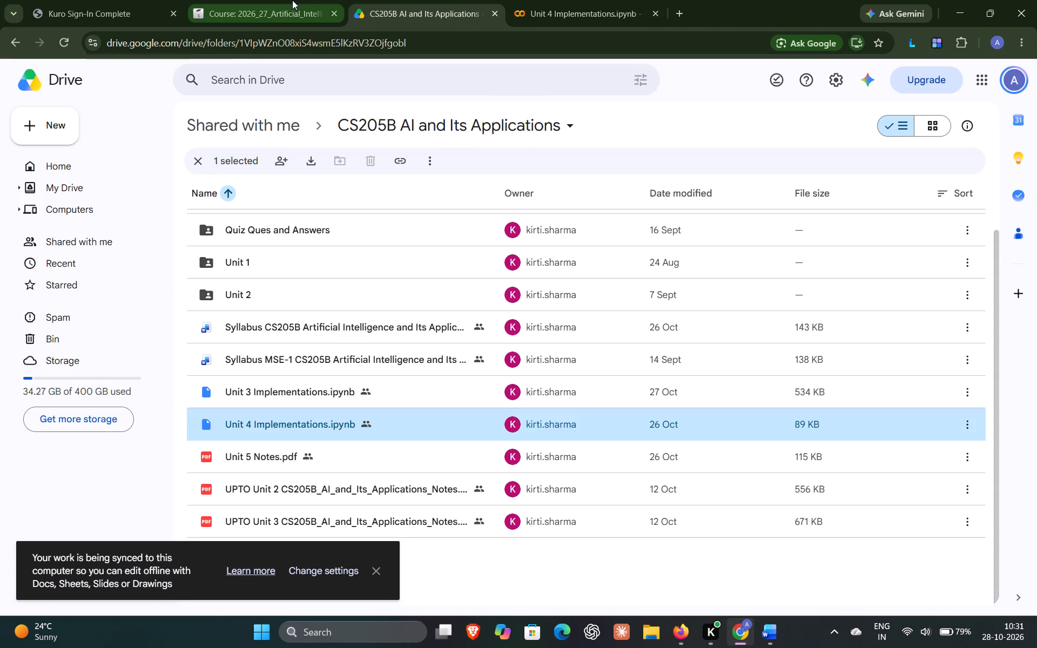
pyautogui.click(292, 0)
pyautogui.scroll(1, 403, 222)
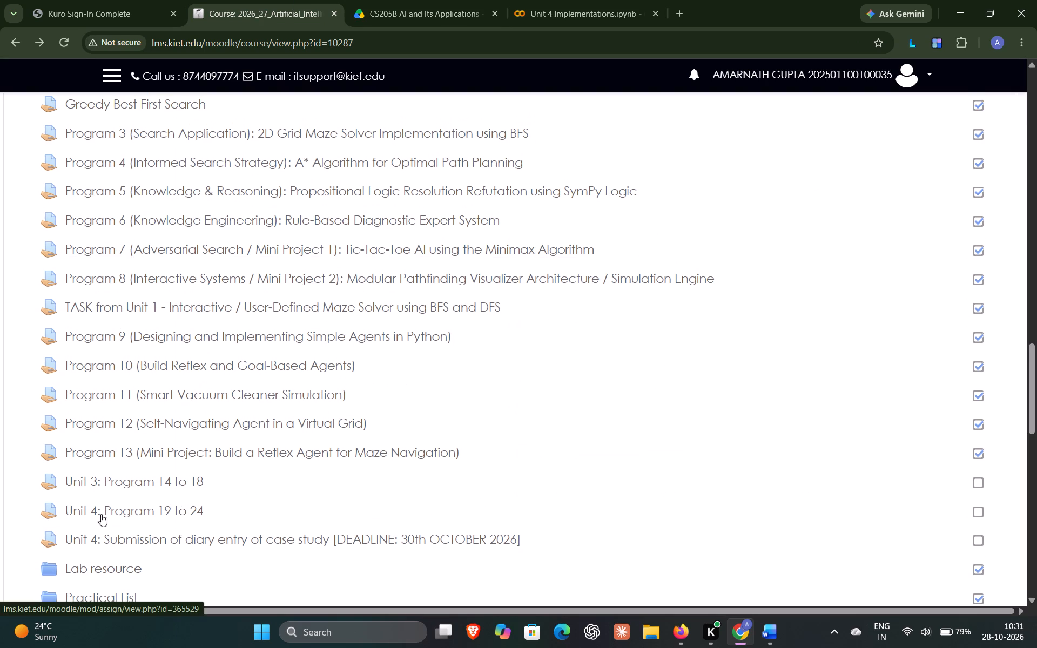
pyautogui.click(177, 510)
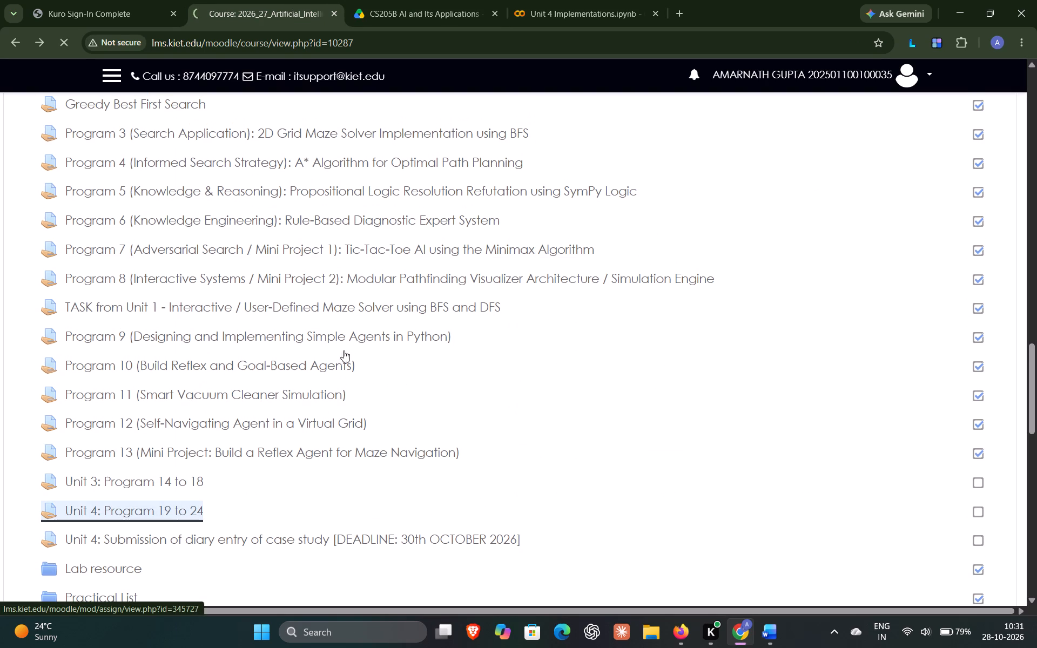
pyautogui.click(163, 514)
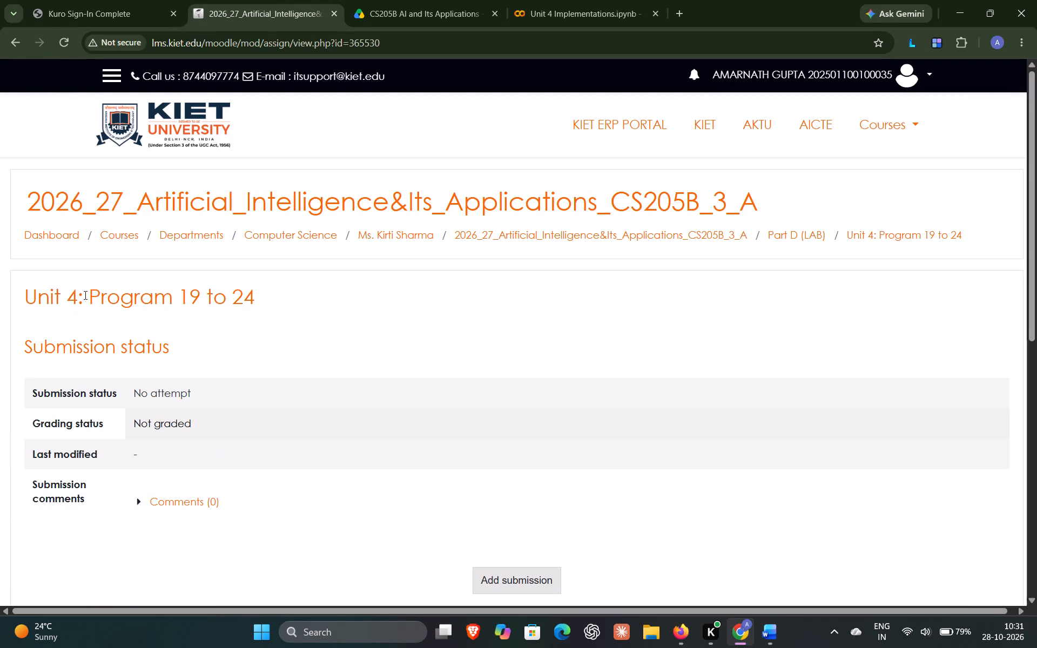
pyautogui.moveTo(21, 295); pyautogui.dragTo(306, 304)
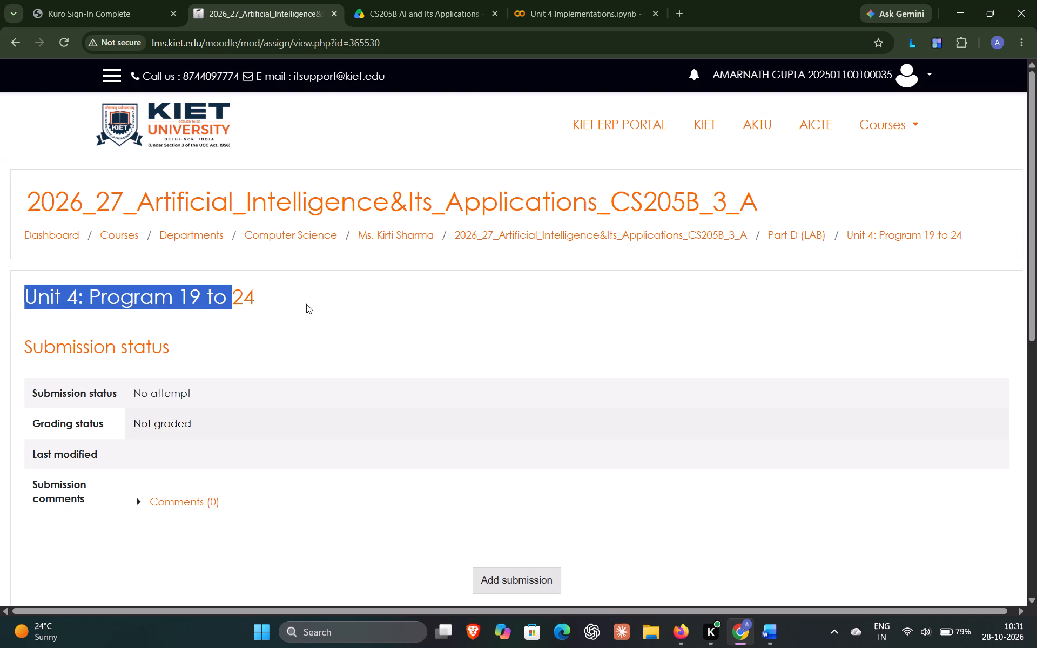
pyautogui.hotkey('ctrl', 'c')
# Back in Word, paste the assignment title as the file name and edit it to "Unit_4_Program 19 to 24".
pyautogui.click(779, 628)
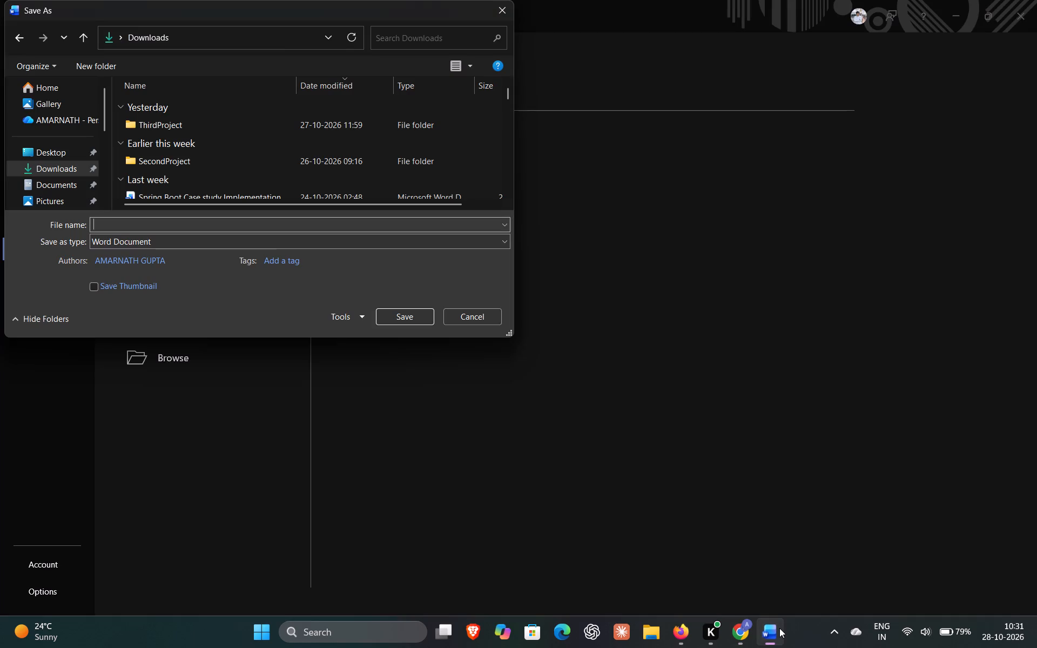
pyautogui.click(182, 227)
pyautogui.hotkey('ctrl', 'v')
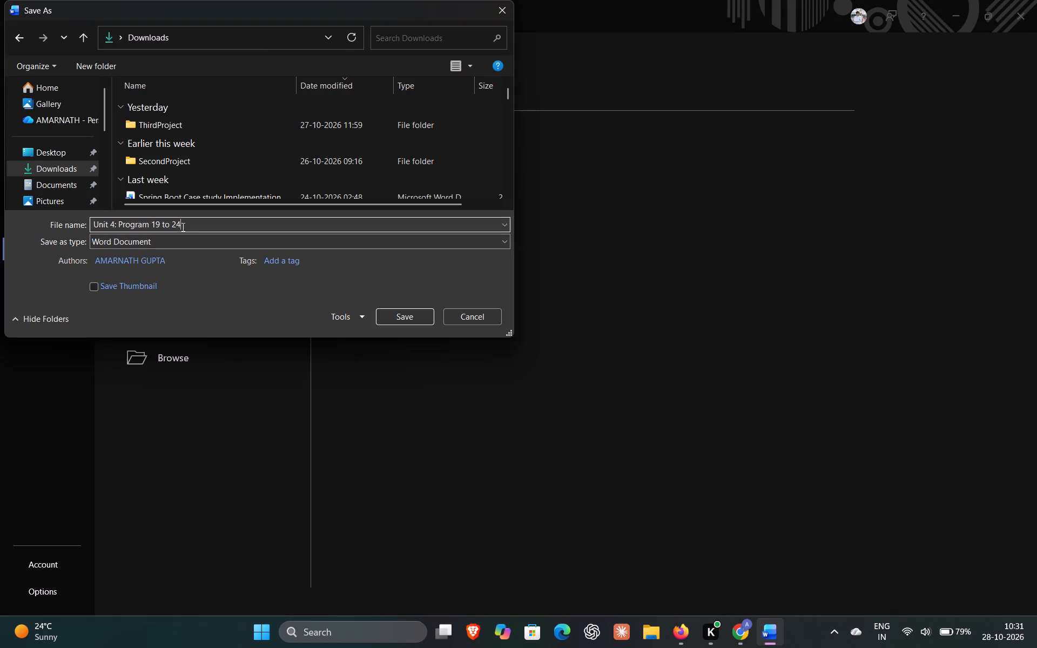
pyautogui.click(117, 222)
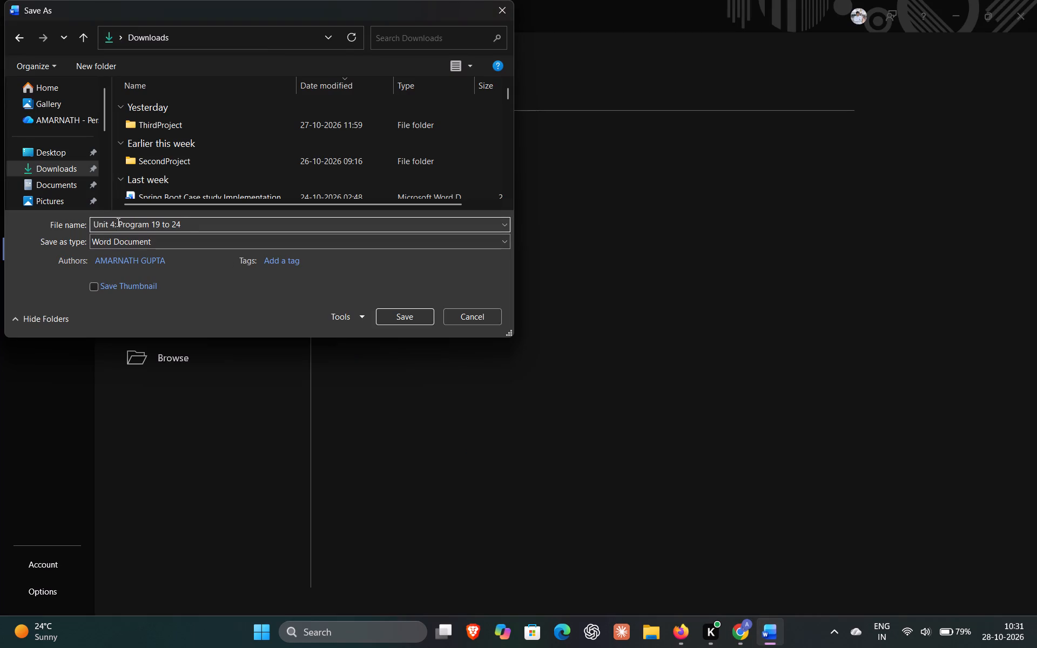
pyautogui.press('BackSpace')
pyautogui.hotkey('shift', '_')
pyautogui.click(115, 223)
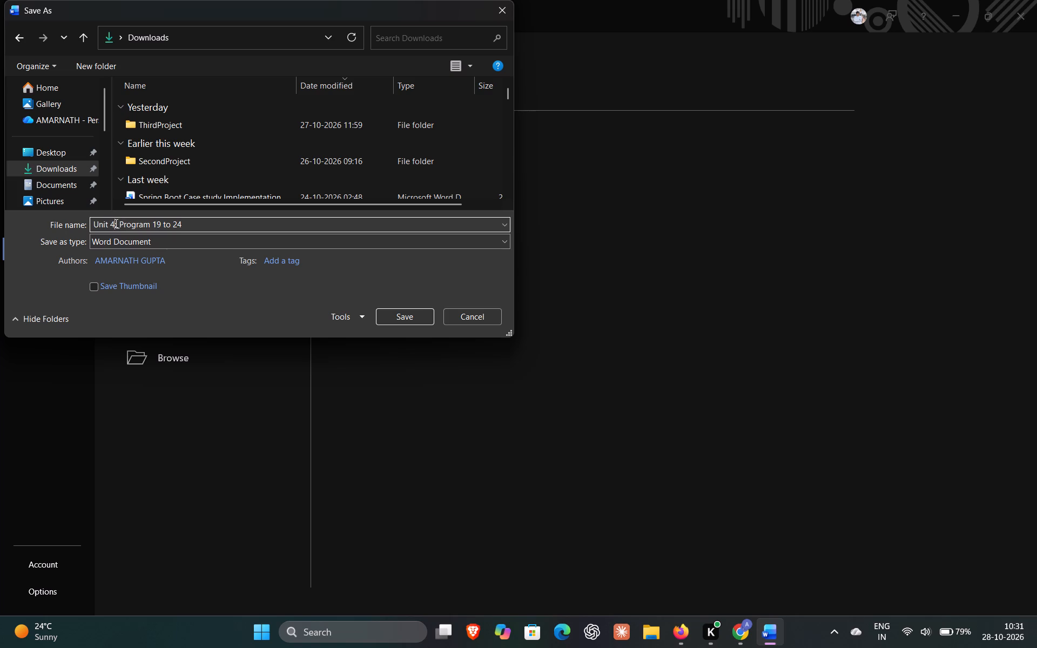
pyautogui.click(120, 225)
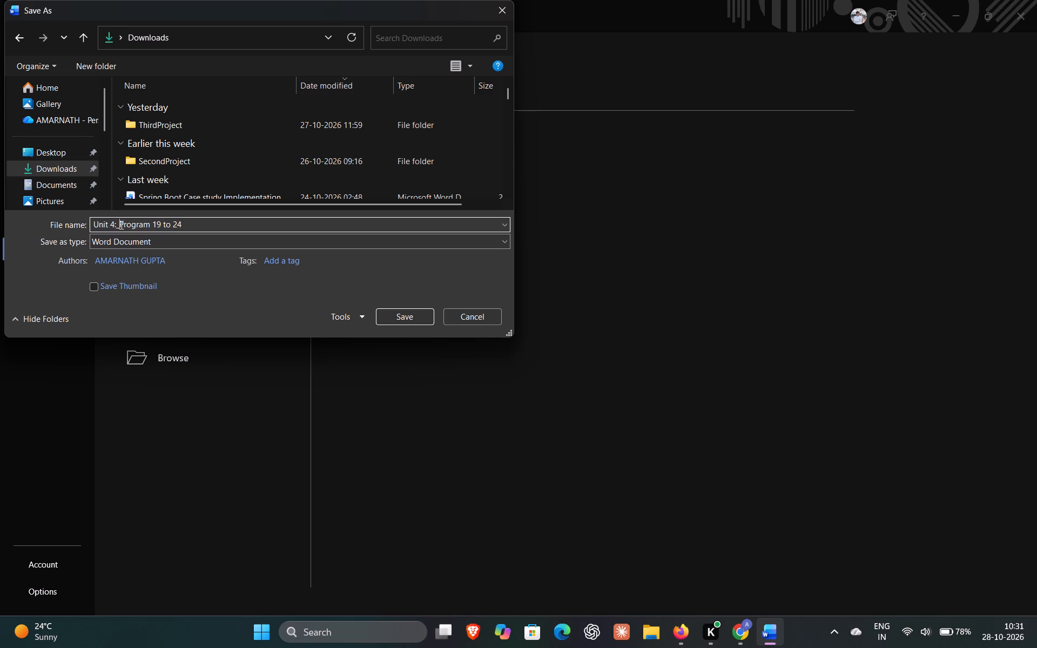
pyautogui.click(117, 224)
pyautogui.press('BackSpace')
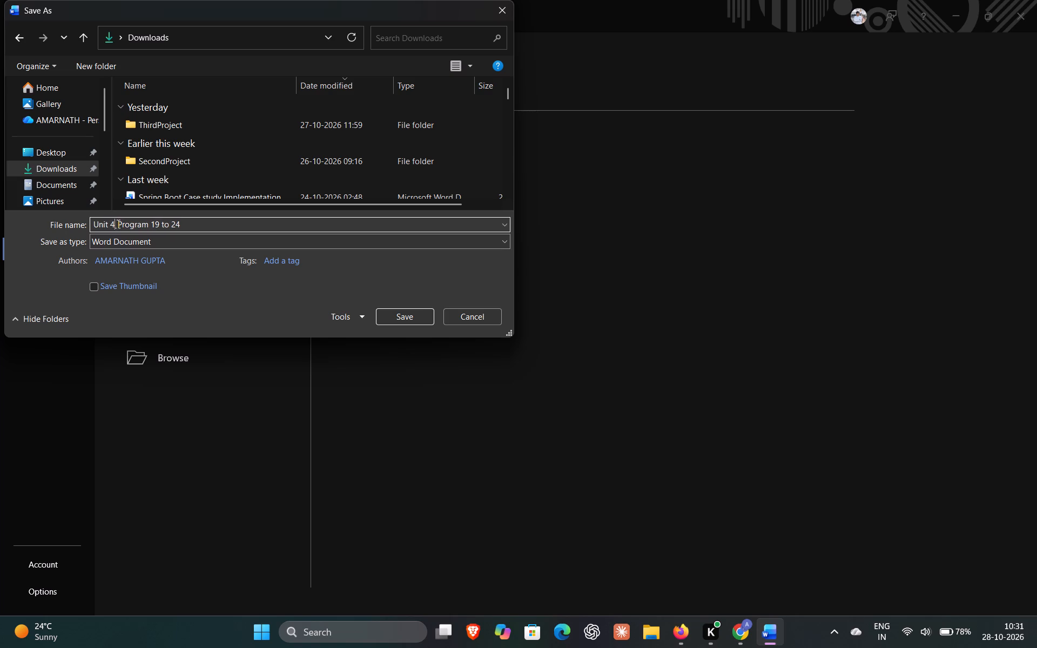
pyautogui.click(110, 224)
pyautogui.press('BackSpace')
pyautogui.hotkey('shift', '_')
# Append an underscore and the student ID number to the end of the file name.
pyautogui.click(186, 224)
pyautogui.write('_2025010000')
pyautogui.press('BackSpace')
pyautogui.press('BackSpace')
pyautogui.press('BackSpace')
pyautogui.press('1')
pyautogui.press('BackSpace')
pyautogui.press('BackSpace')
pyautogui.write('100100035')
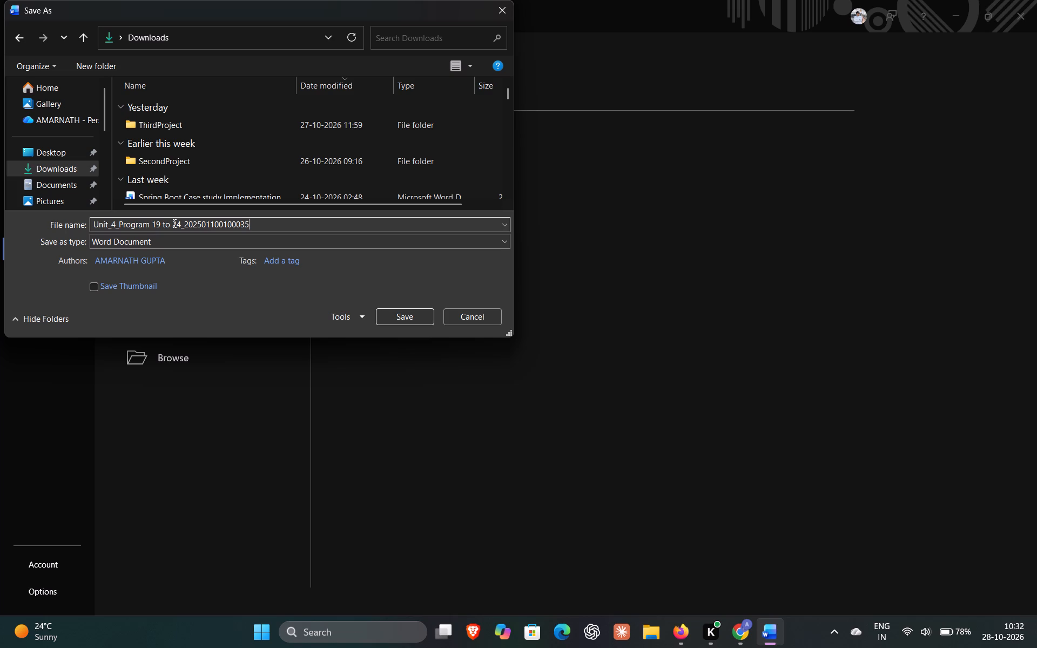
# Replace the remaining spaces with underscores so the name begins "Unit_4_Program_19_to_24_", and save the document in Downloads.
pyautogui.click(173, 223)
pyautogui.press('BackSpace')
pyautogui.hotkey('shift', '_')
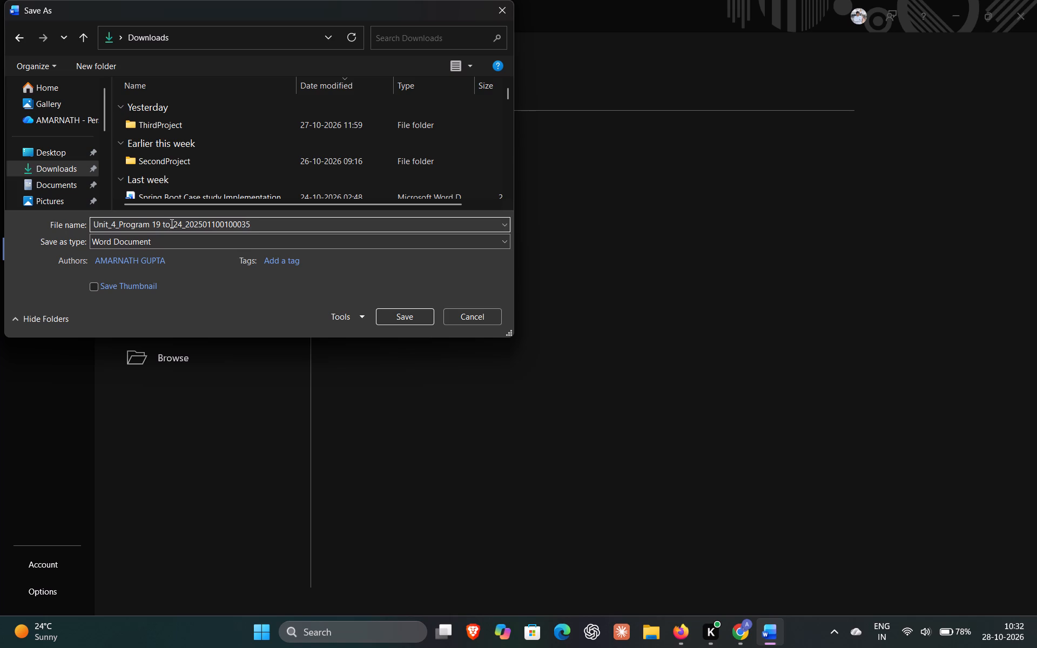
pyautogui.click(161, 224)
pyautogui.press('BackSpace')
pyautogui.hotkey('shift', '_')
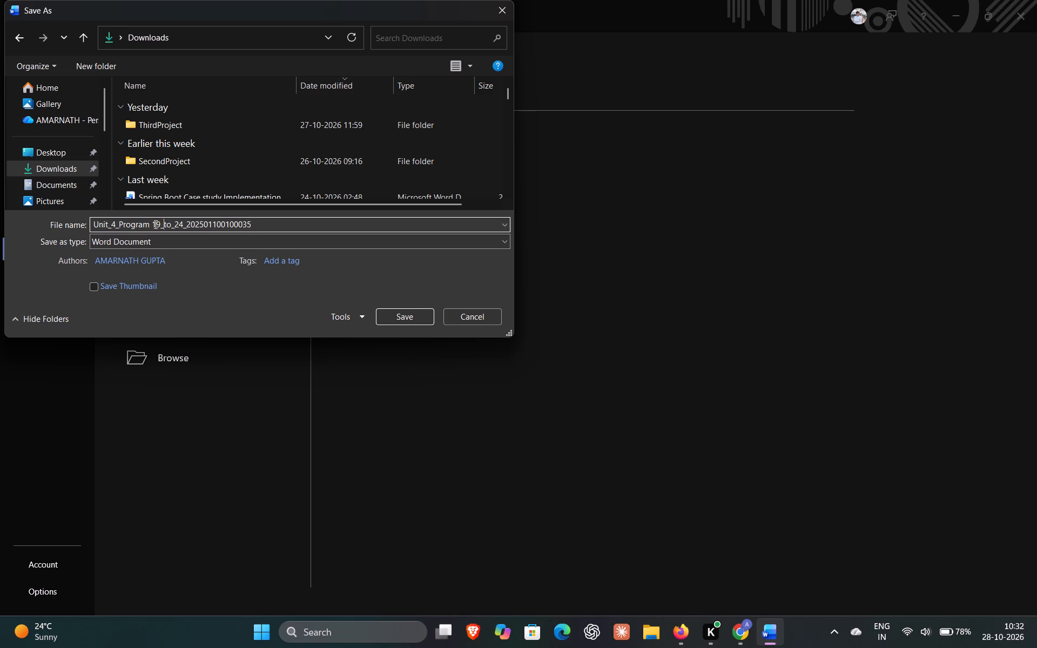
pyautogui.click(154, 224)
pyautogui.click(152, 224)
pyautogui.press('BackSpace')
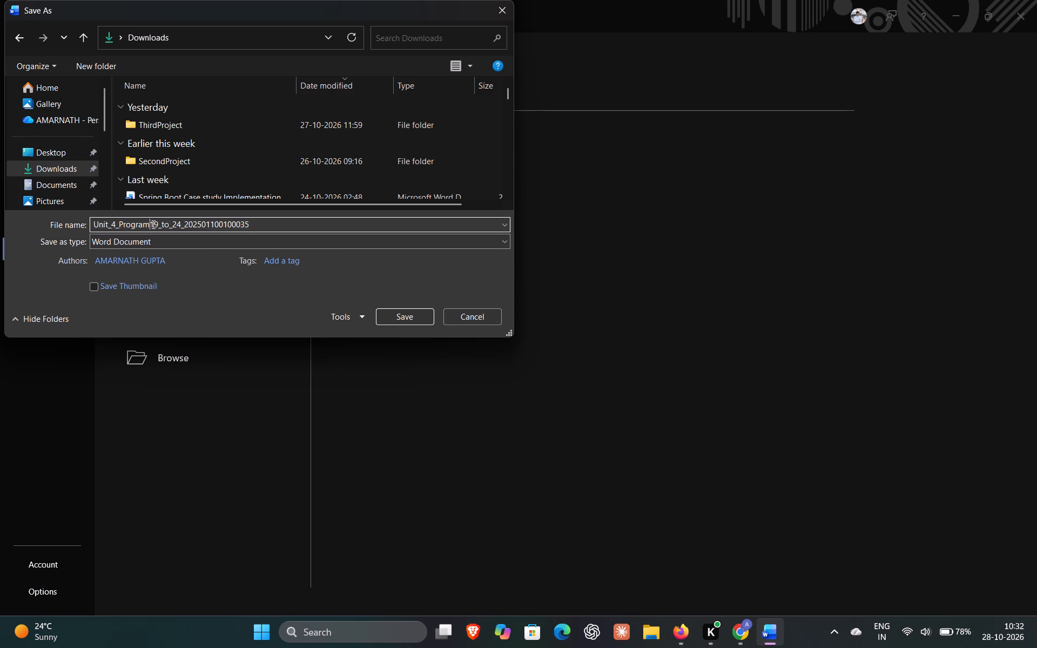
pyautogui.hotkey('shift', '_')
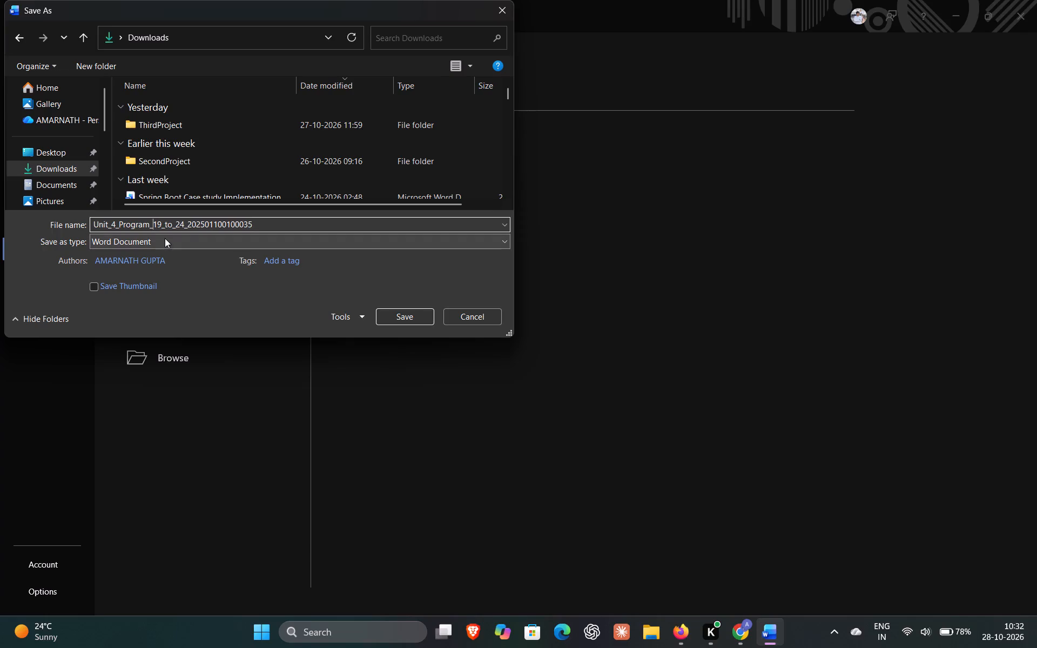
pyautogui.click(408, 319)
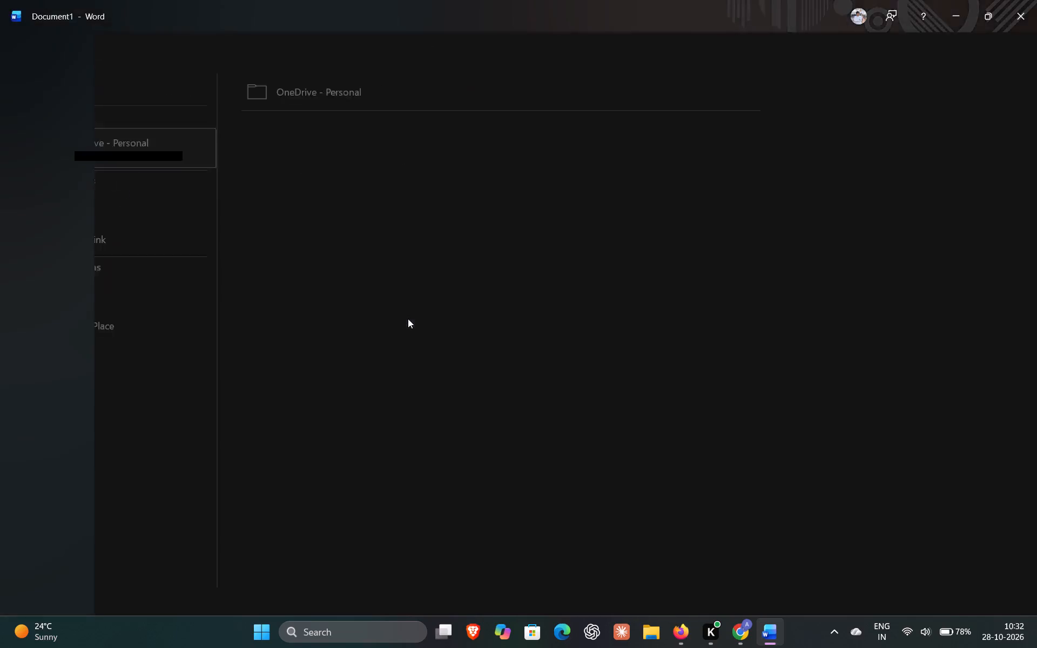
# In Chrome, start a submission for "Unit 4: Program 19 to 24" and accept the own-work declaration.
pyautogui.click(743, 633)
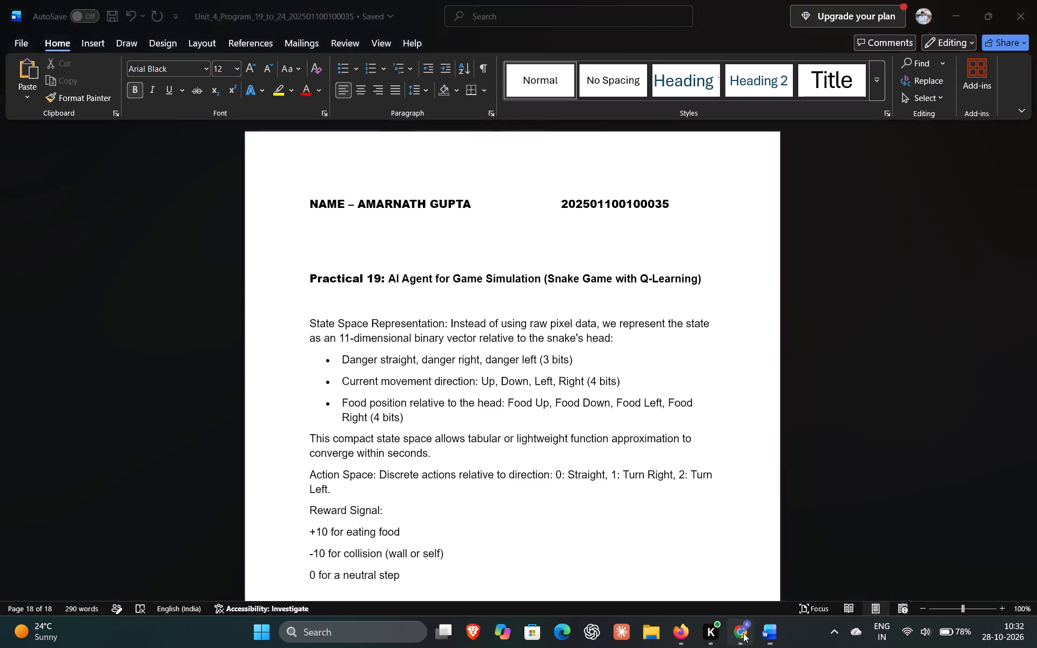
pyautogui.moveTo(518, 596); pyautogui.dragTo(521, 582)
pyautogui.click(521, 582)
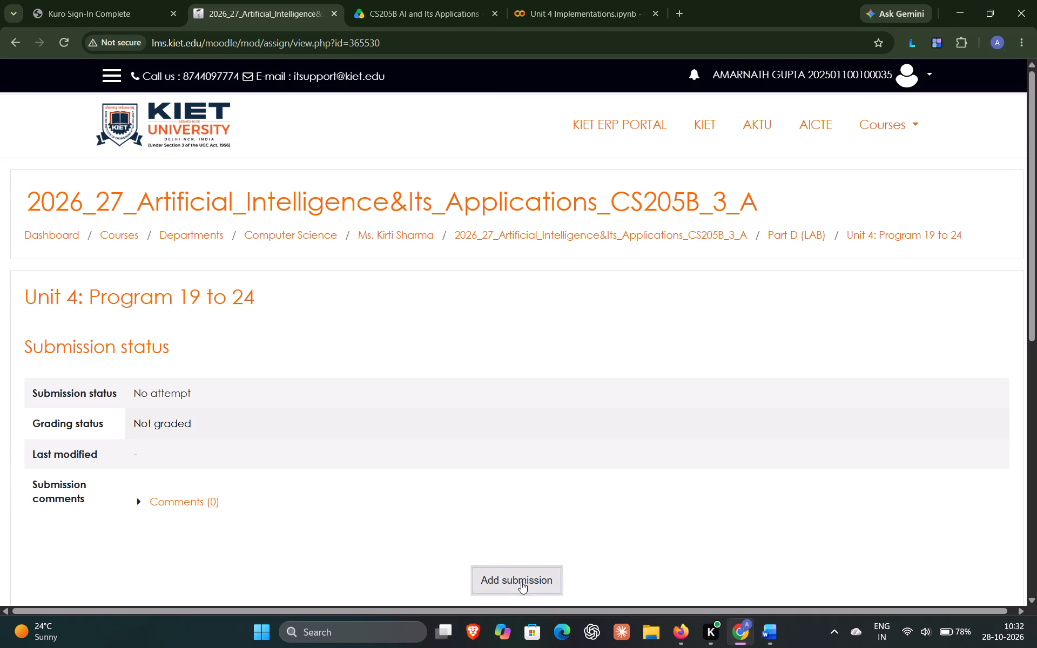
pyautogui.scroll(-5, 559, 541)
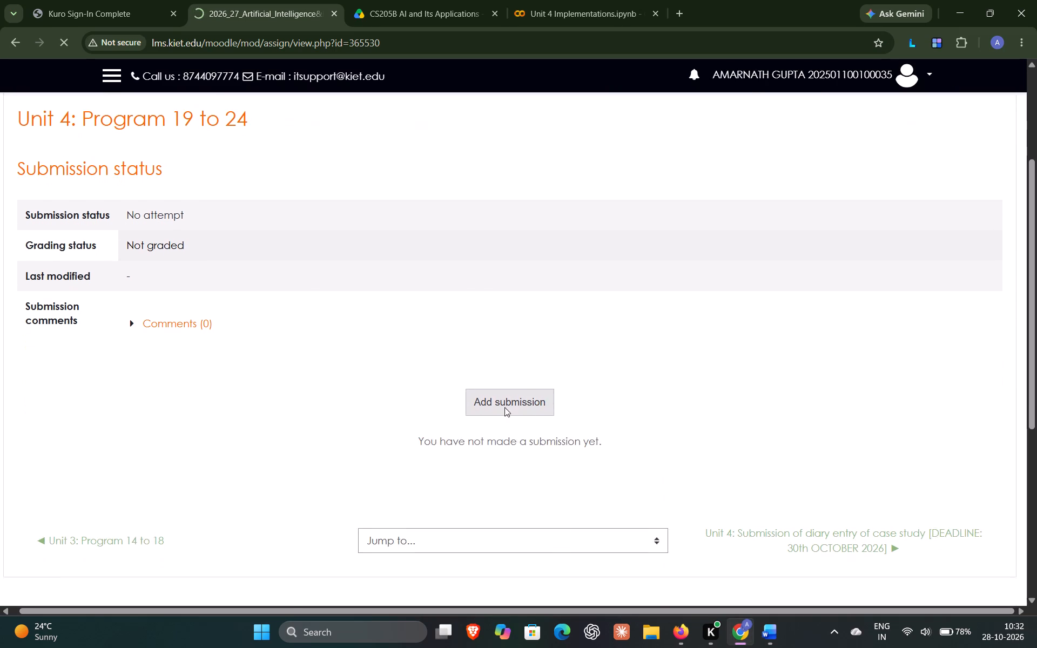
pyautogui.click(300, 370)
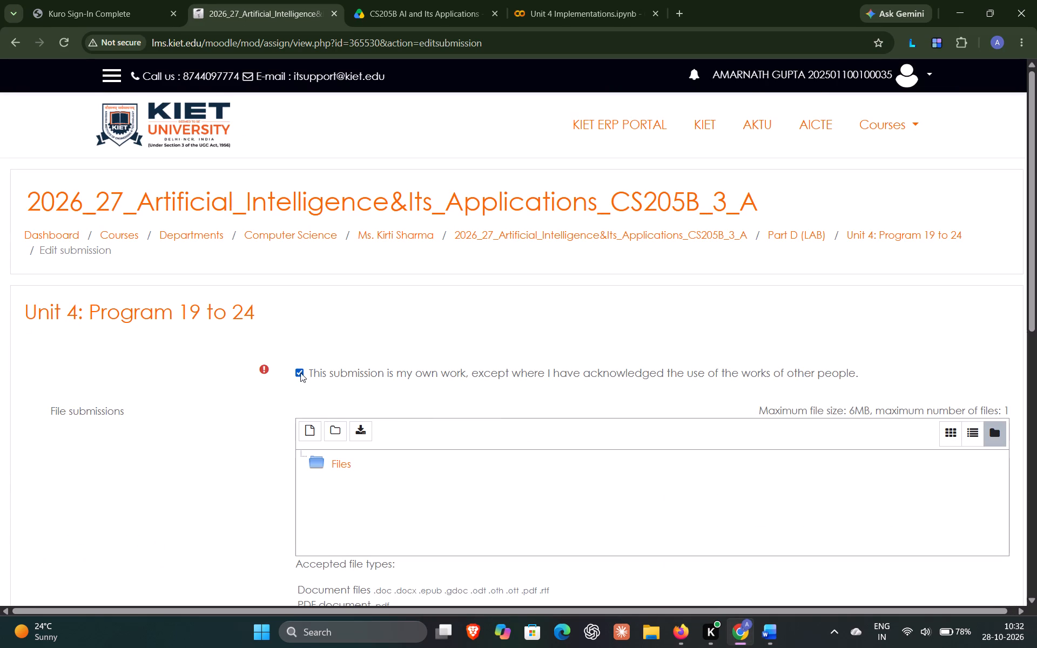
# Upload the newly saved Unit_4_Program_19_to_24 Word document from the Downloads folder to the file submissions.
pyautogui.click(309, 428)
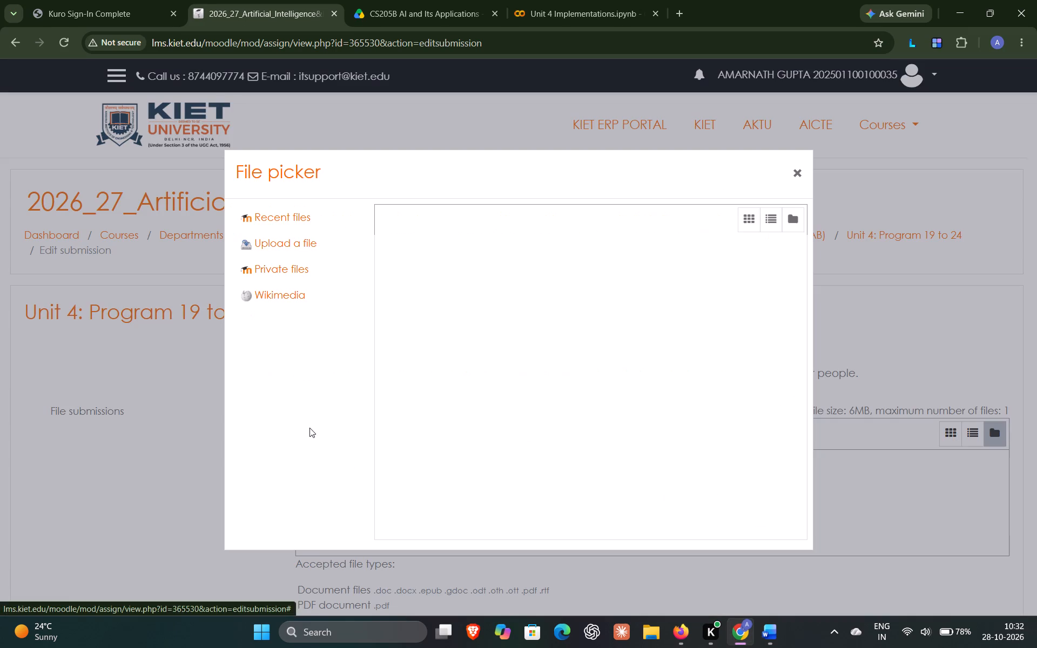
pyautogui.click(457, 283)
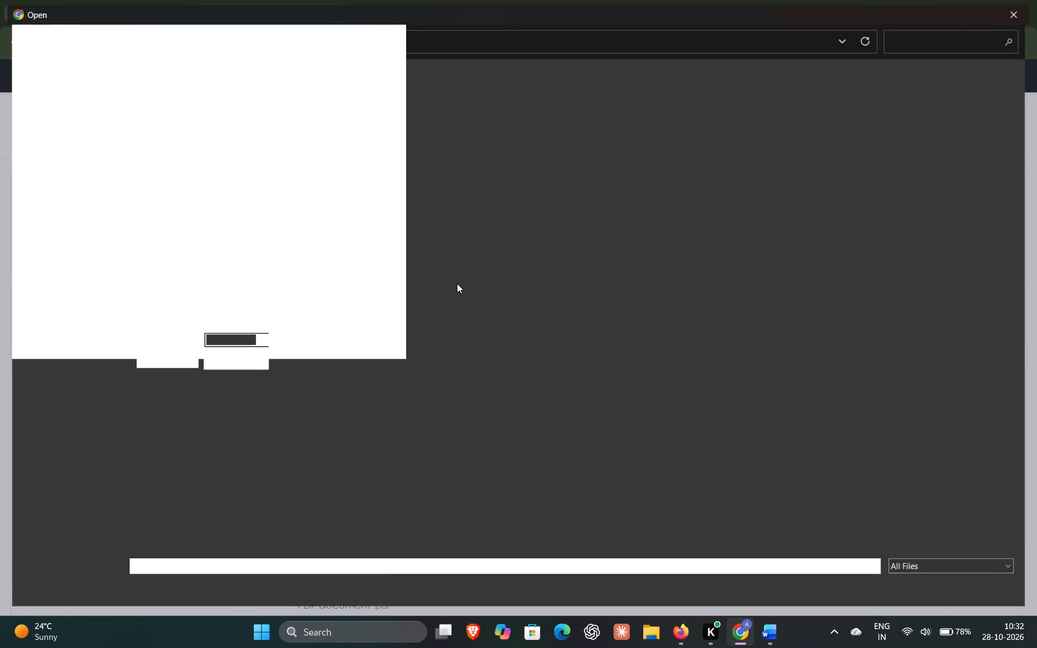
pyautogui.click(60, 172)
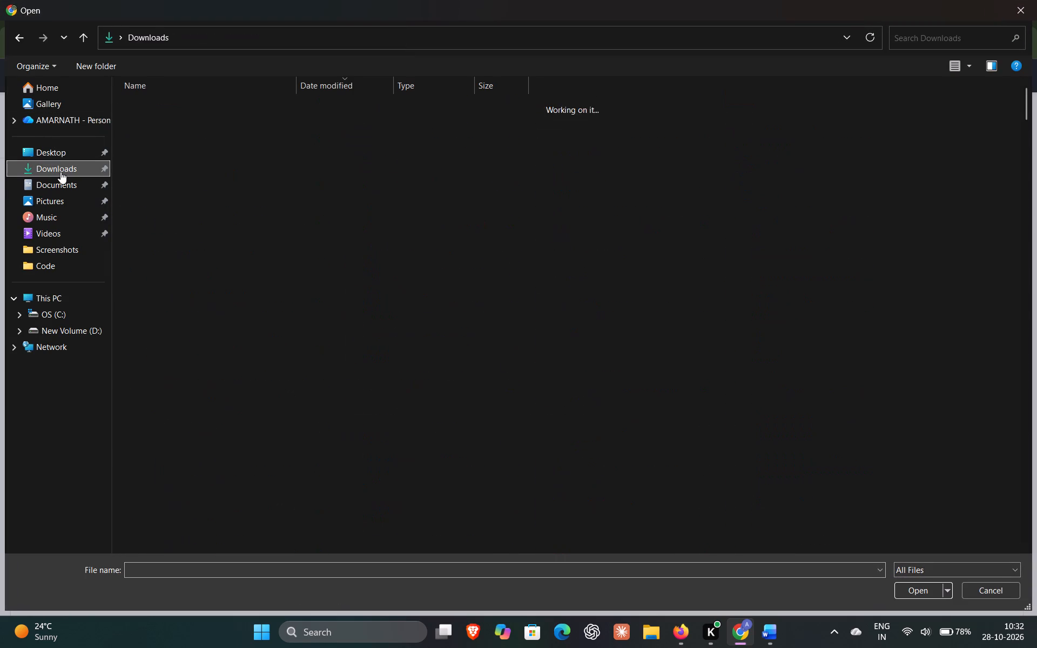
pyautogui.click(192, 129)
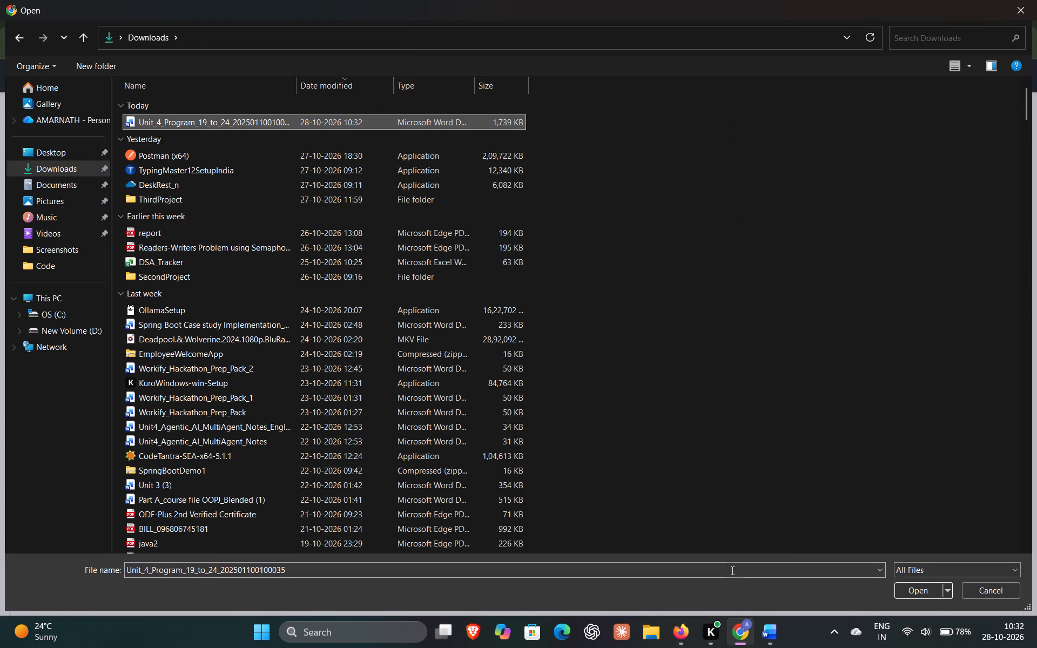
pyautogui.click(915, 585)
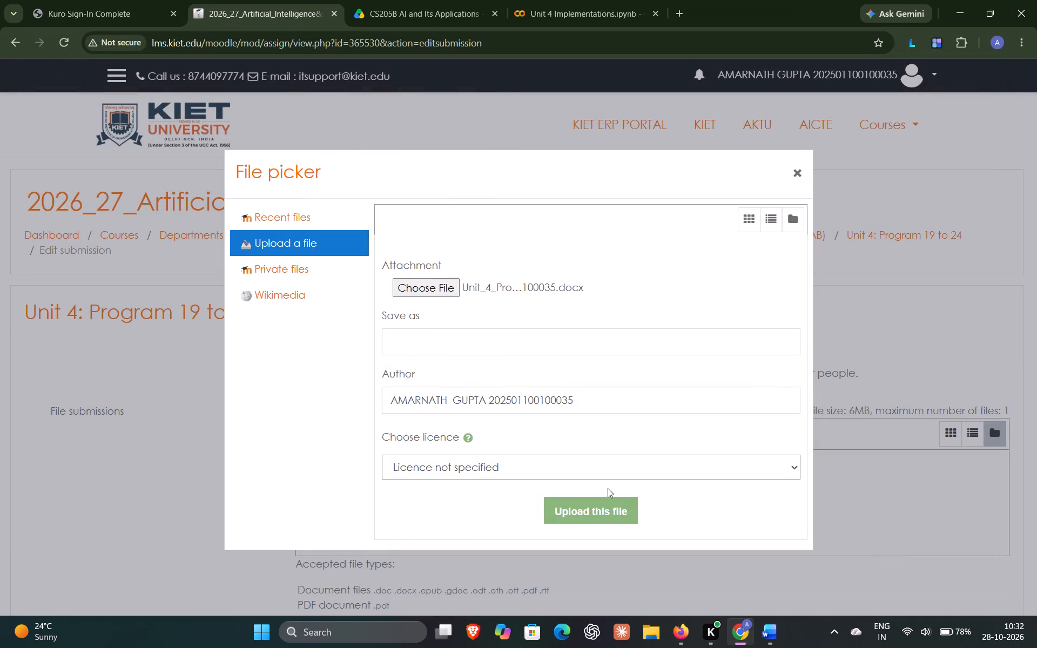
pyautogui.click(609, 520)
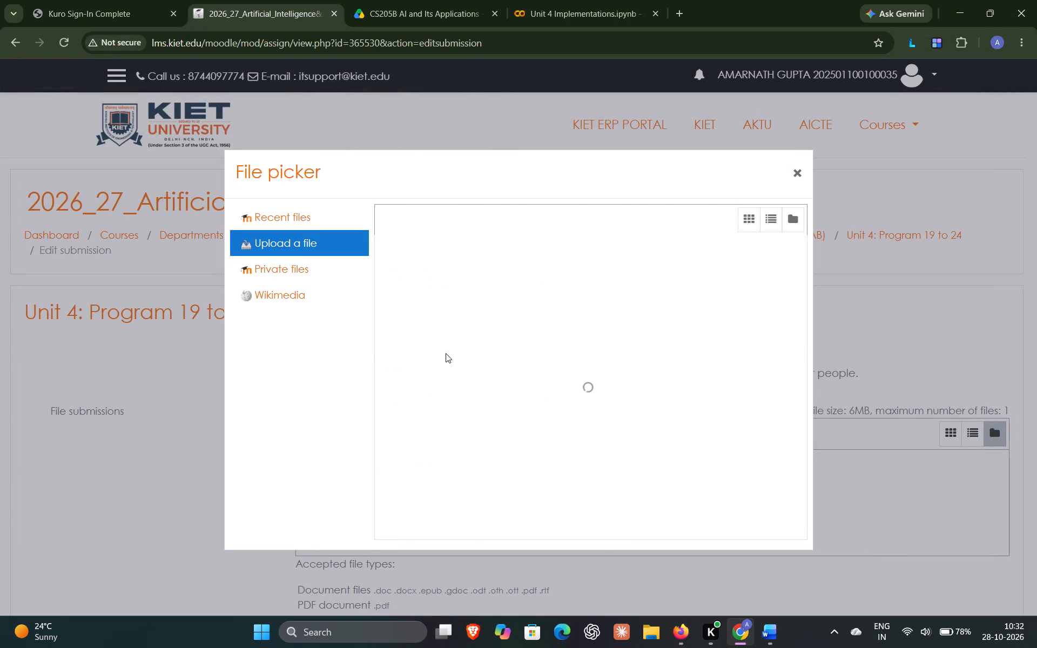
# Save the assignment submission and check its submission status.
pyautogui.scroll(-4, 518, 386)
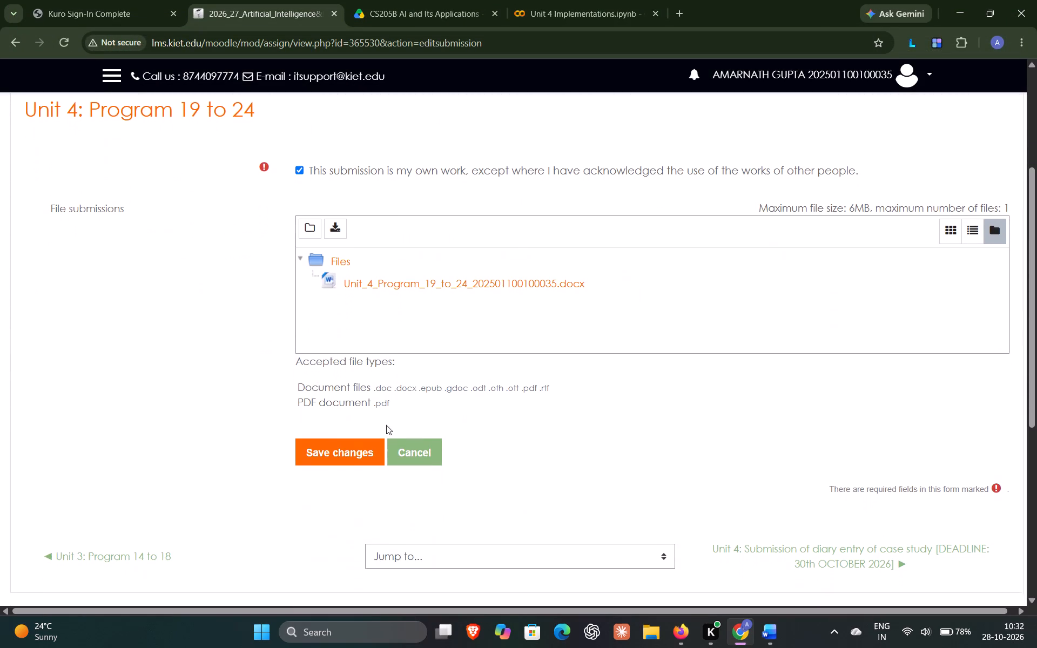
pyautogui.click(345, 450)
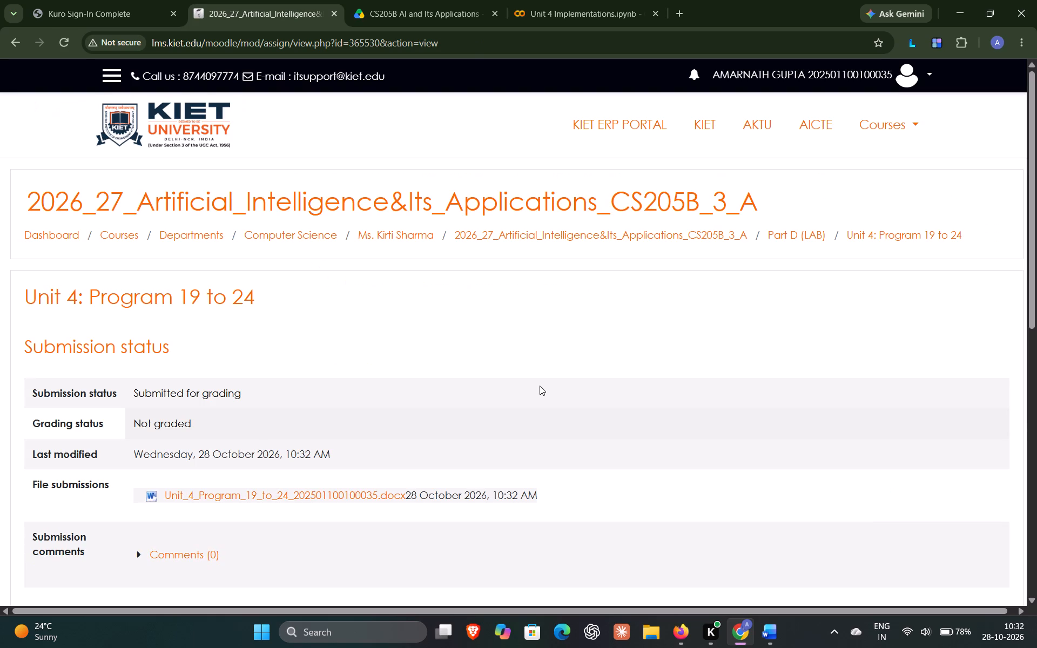
pyautogui.scroll(-2, 540, 386)
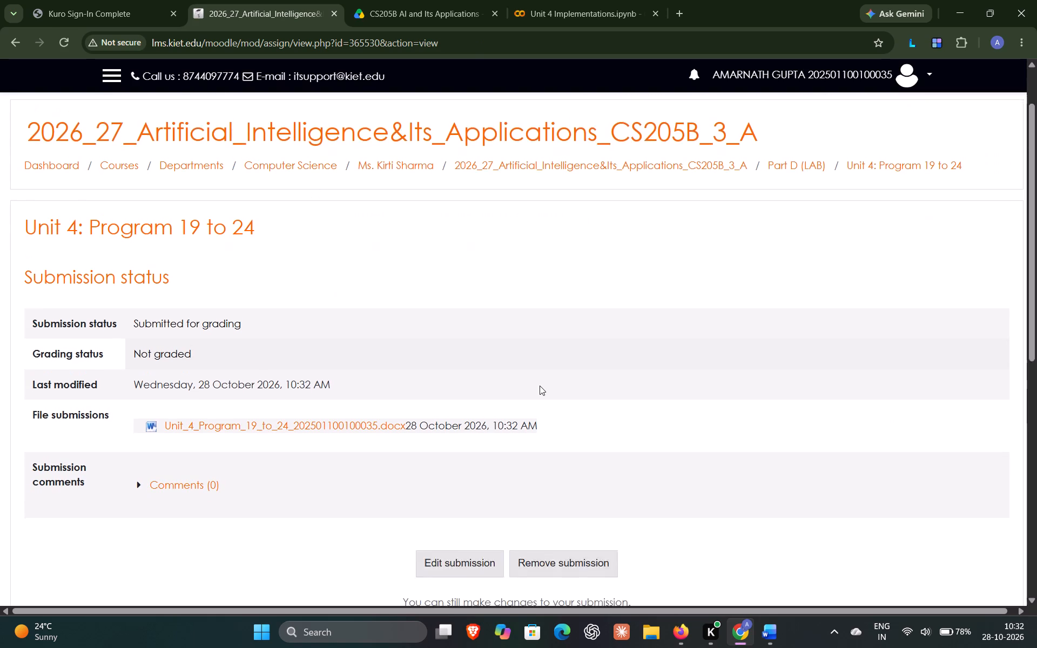
pyautogui.scroll(-1, 540, 386)
# Launch Eclipse IDE for Enterprise Java and Web Developers from the recent Windows searches.
pyautogui.click(345, 631)
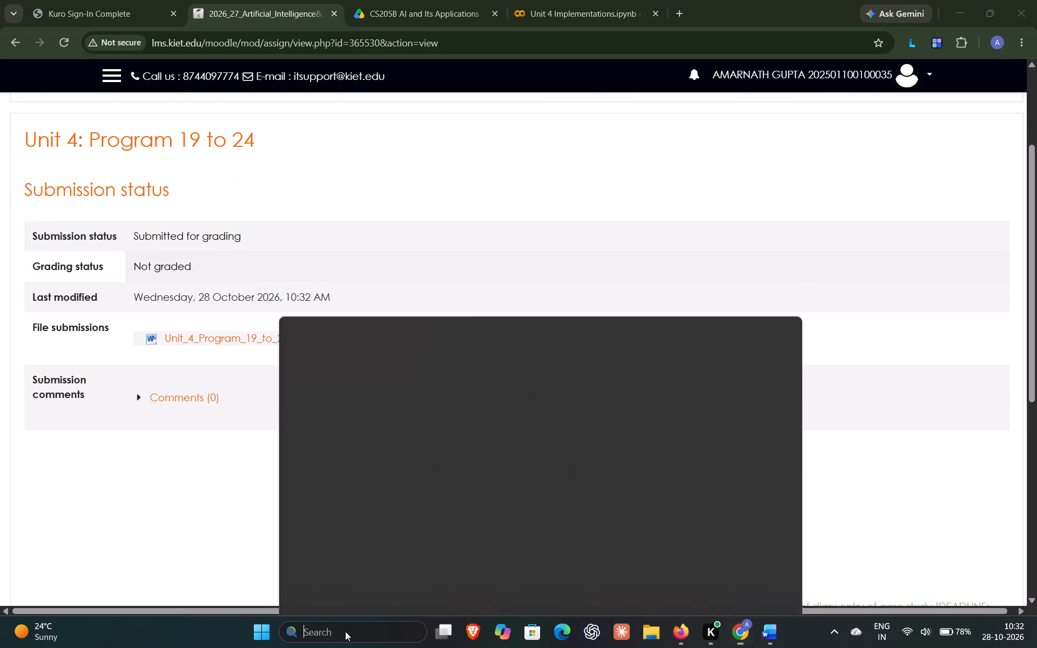
pyautogui.click(360, 369)
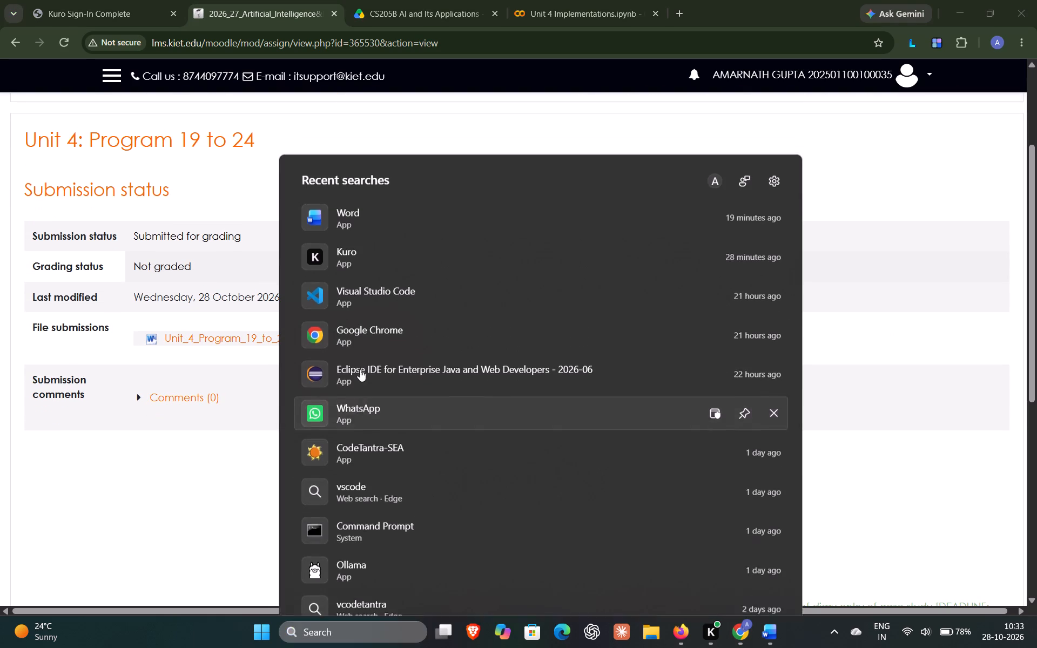